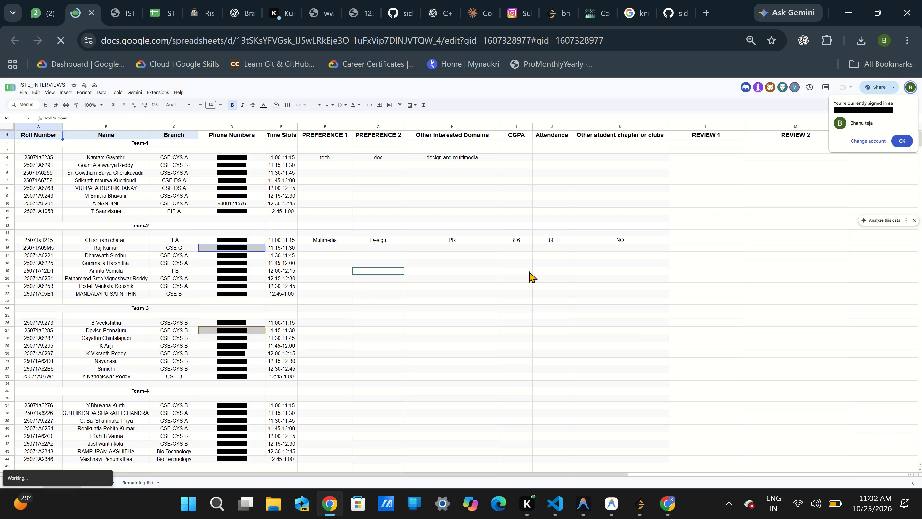
# Select the REVIEW 1 cell for the first Team-2 candidate, in the 11:00-11:15 slot on row 15.
pyautogui.hscroll(-1, 529, 271)
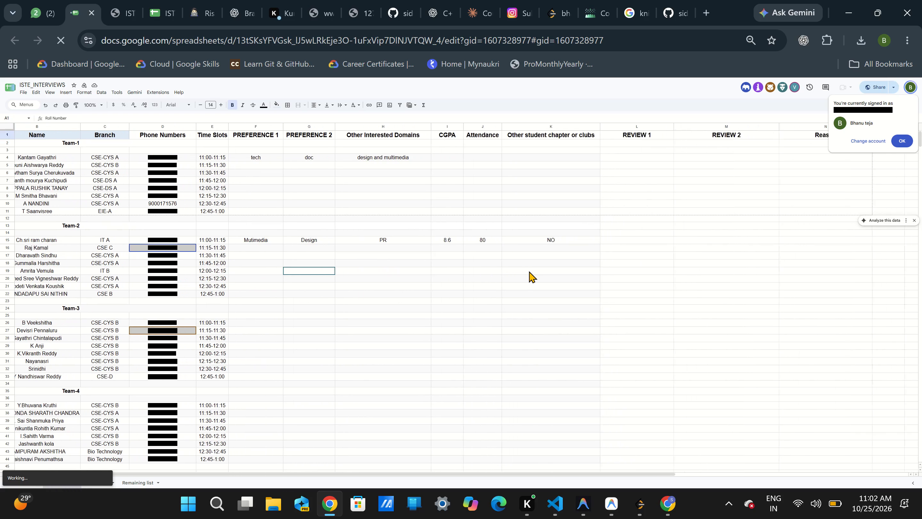
pyautogui.hscroll(-1, 529, 271)
pyautogui.click(622, 241)
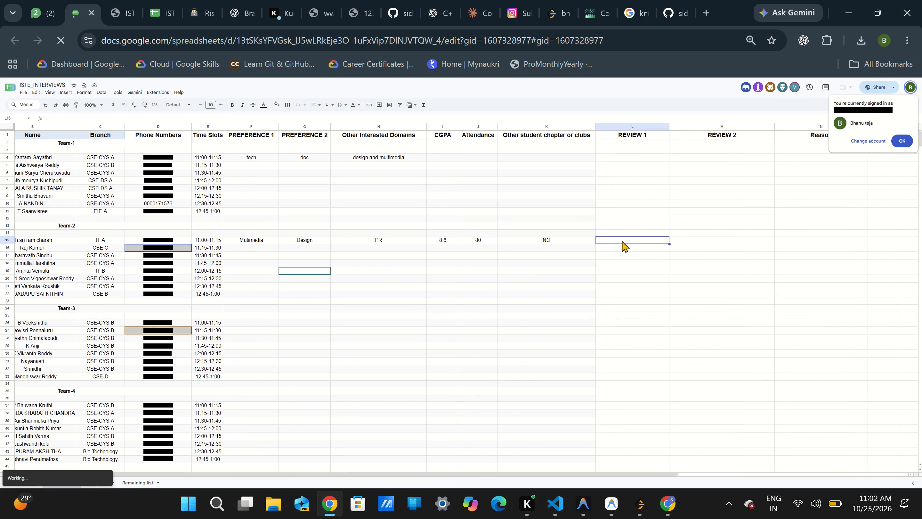
pyautogui.hscroll(1, 622, 241)
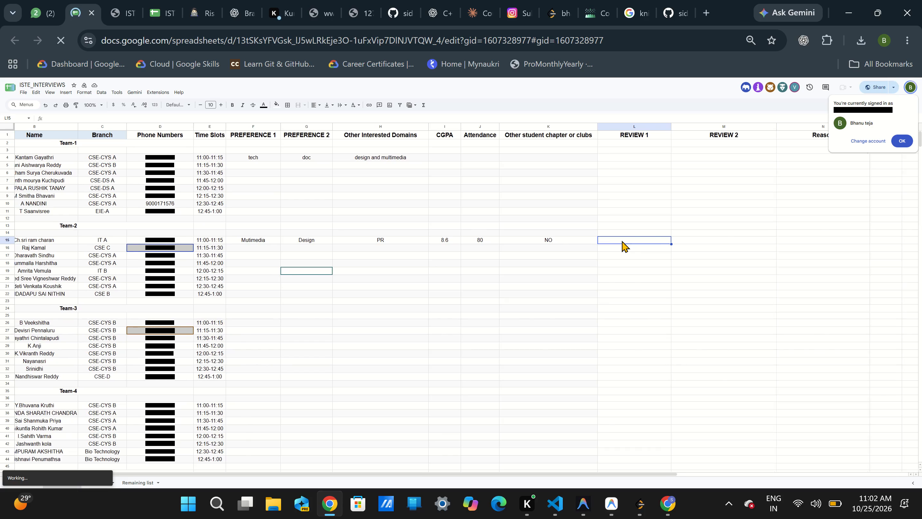
pyautogui.hscroll(1, 622, 241)
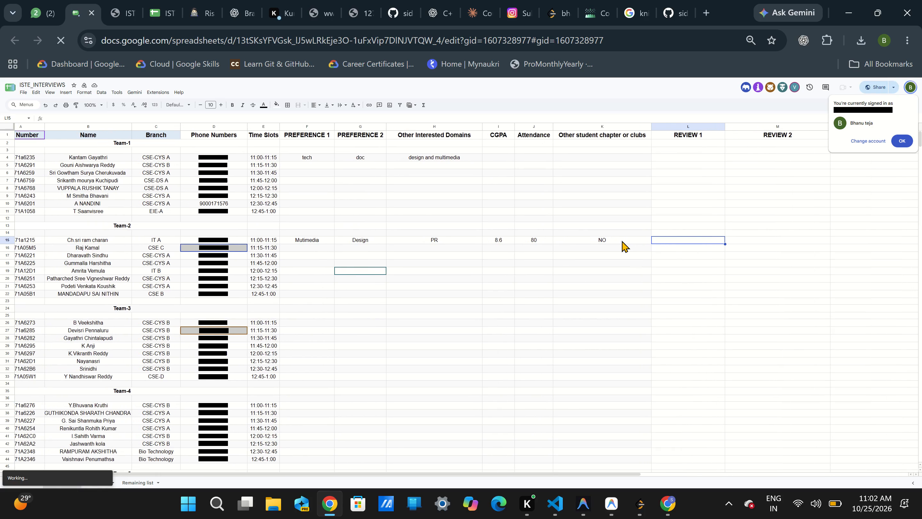
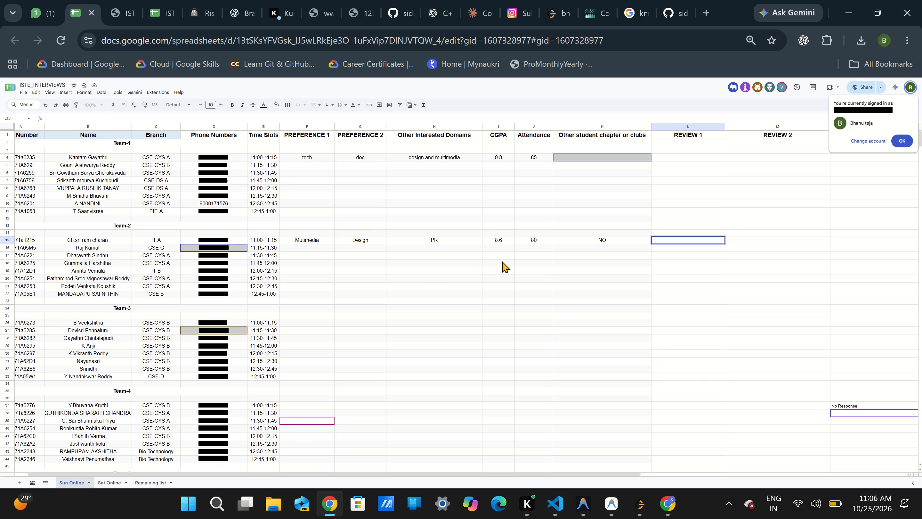
# Review the interview questions in the ISTE Volunteer Recruitment PDF, covering the PR sections and challenges through to the technical domain.
pyautogui.hscroll(-1, 422, 277)
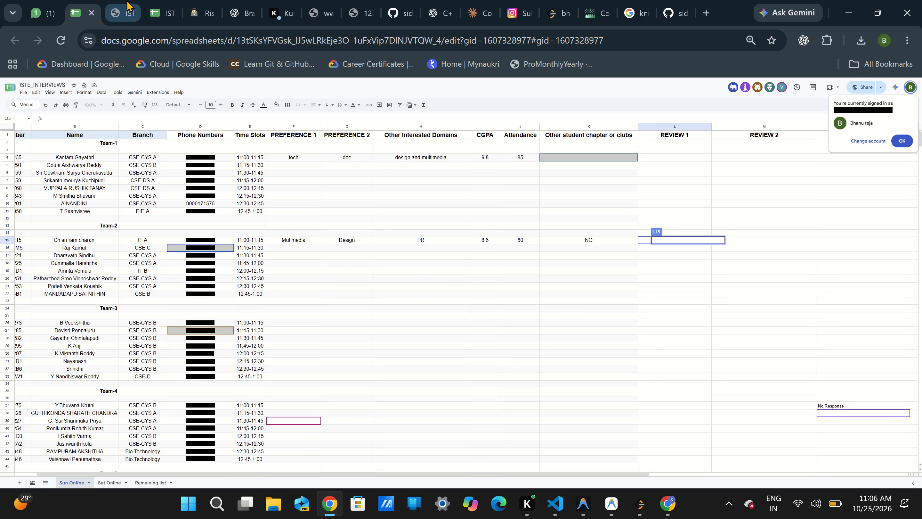
pyautogui.click(126, 0)
pyautogui.scroll(3, 359, 271)
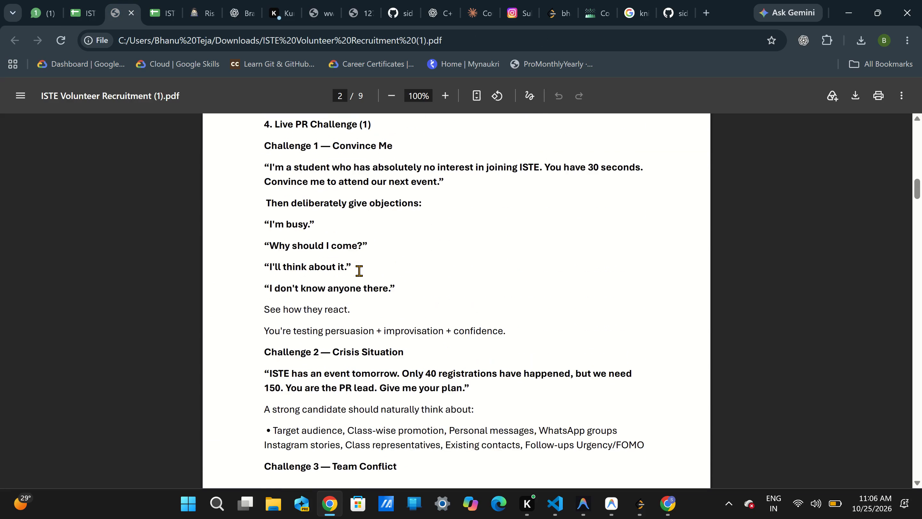
pyautogui.scroll(4, 359, 271)
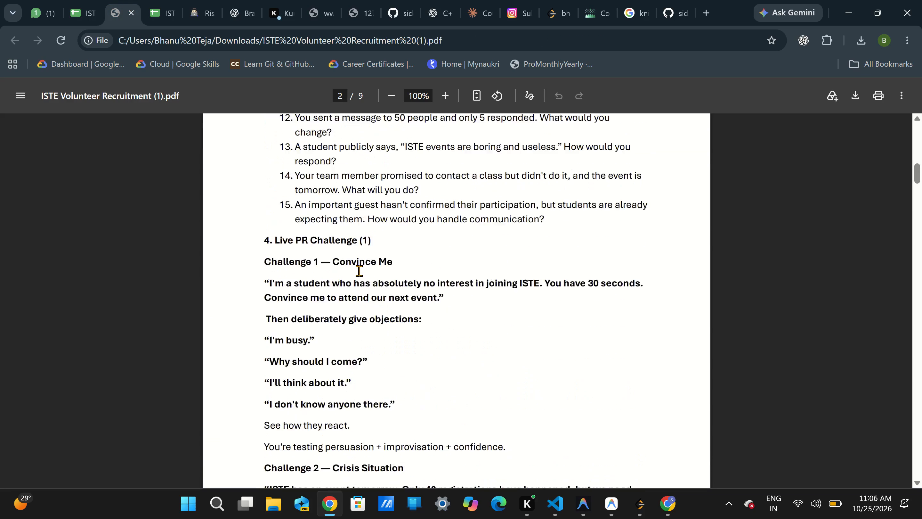
pyautogui.scroll(4, 359, 271)
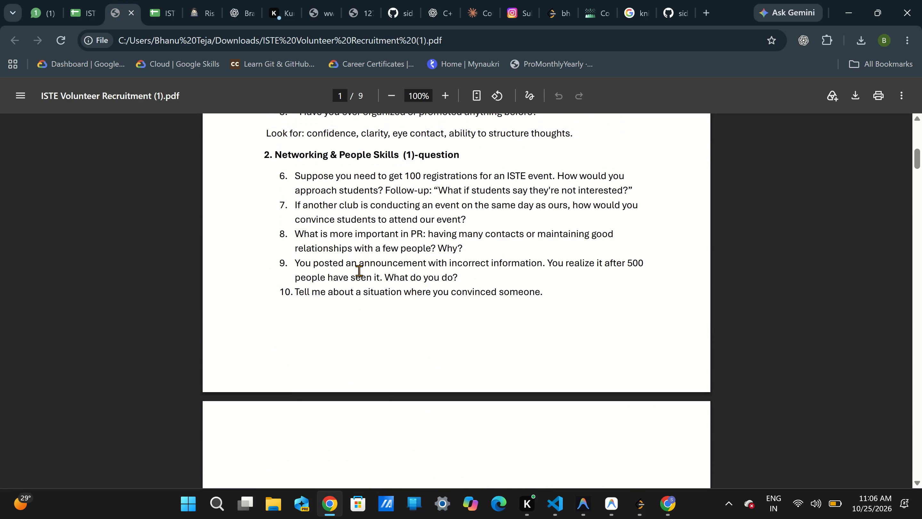
pyautogui.scroll(3, 359, 271)
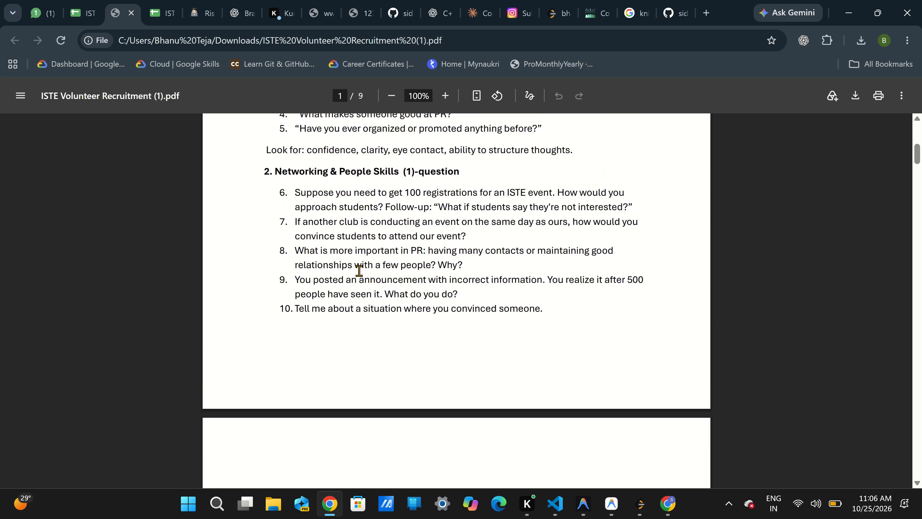
pyautogui.scroll(3, 359, 271)
pyautogui.scroll(-9, 359, 271)
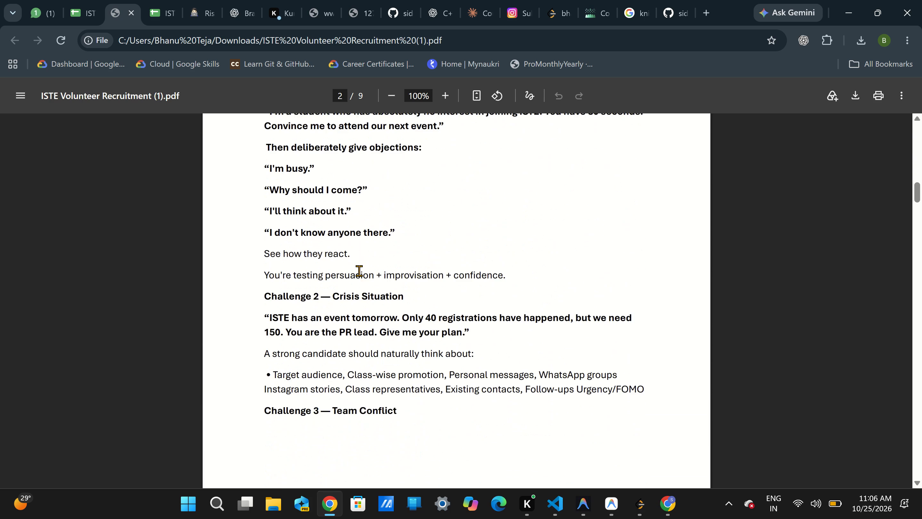
pyautogui.scroll(-8, 359, 271)
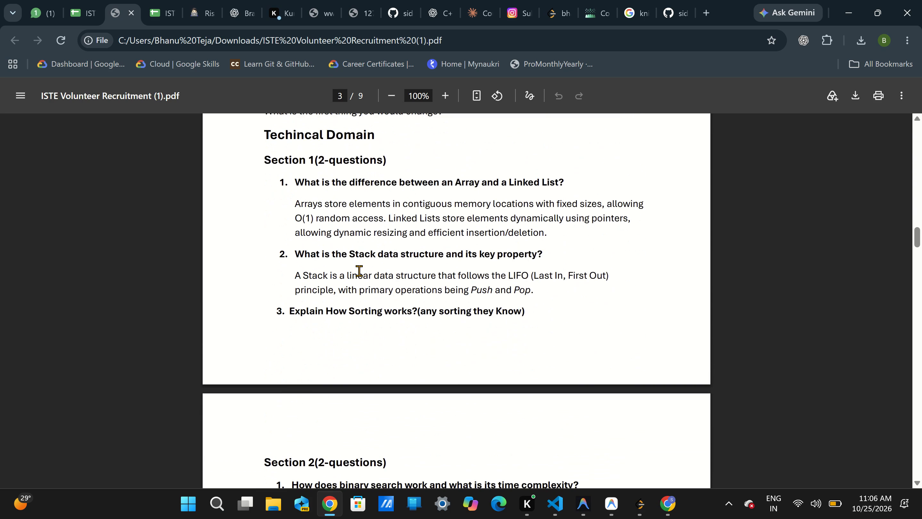
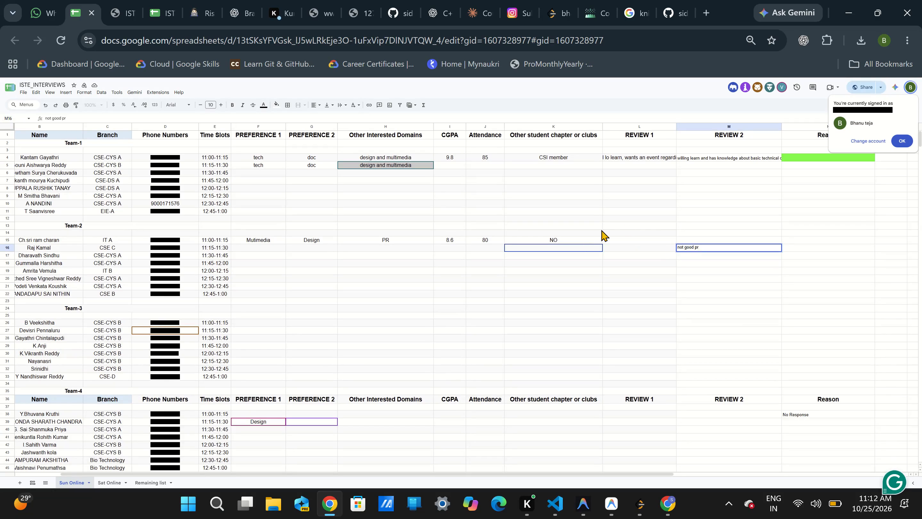
# Clear the note "not good pr" from the REVIEW 2 cell of the second Team-2 candidate, in row 16.
pyautogui.click(646, 227)
pyautogui.click(689, 247)
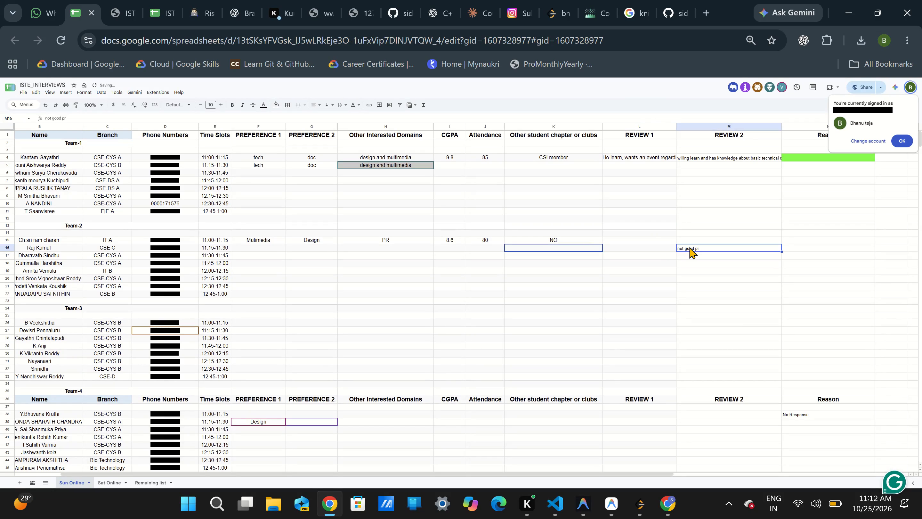
pyautogui.doubleClick(689, 247)
pyautogui.press('BackSpace')
pyautogui.press('BackSpace')
pyautogui.press('BackSpace')
pyautogui.press('BackSpace')
pyautogui.press('BackSpace')
pyautogui.press('BackSpace')
pyautogui.press('BackSpace')
pyautogui.press('BackSpace')
pyautogui.press('BackSpace')
pyautogui.press('BackSpace')
pyautogui.press('BackSpace')
pyautogui.press('BackSpace')
pyautogui.press('BackSpace')
pyautogui.press('BackSpace')
pyautogui.press('BackSpace')
pyautogui.press('BackSpace')
pyautogui.press('BackSpace')
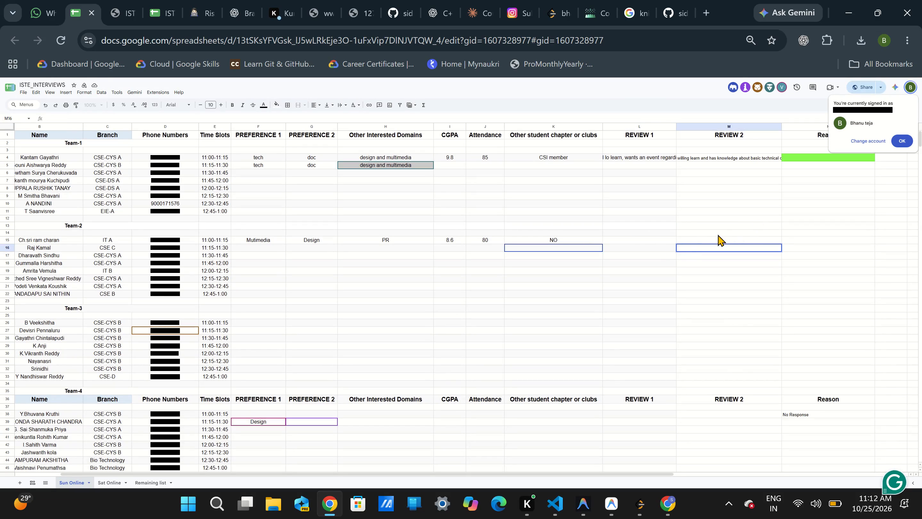
# Start the REVIEW 2 comment for the first Team-2 candidate, in row 15, with "not good in pr ,".
pyautogui.click(699, 237)
pyautogui.write('not good i')
pyautogui.write('n pr')
pyautogui.press('space')
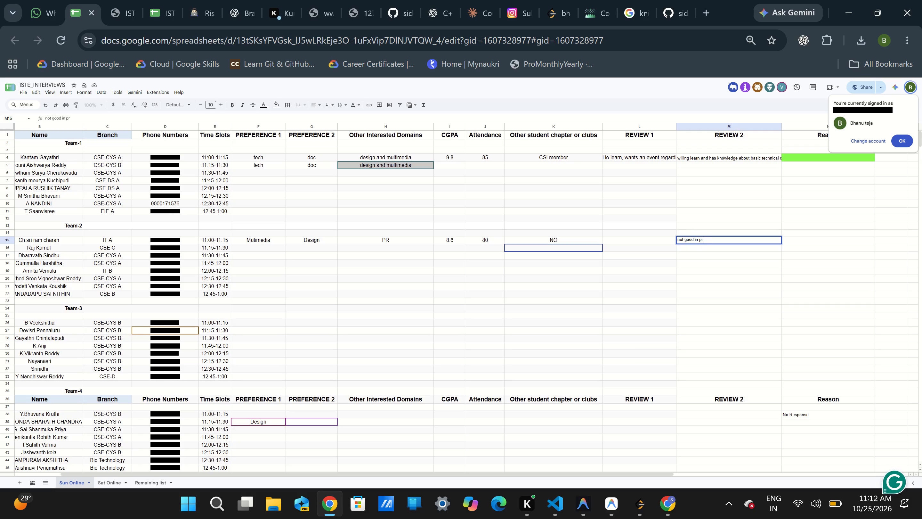
pyautogui.write(',')
pyautogui.press('space')
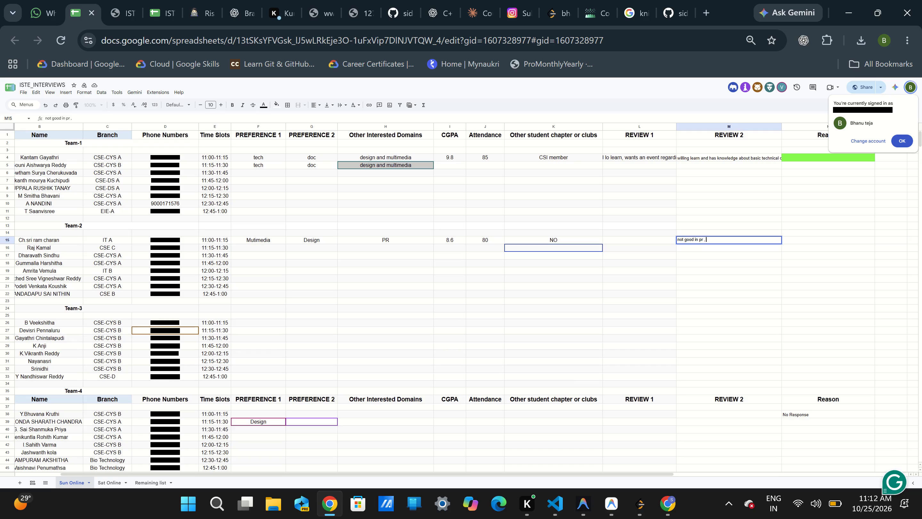
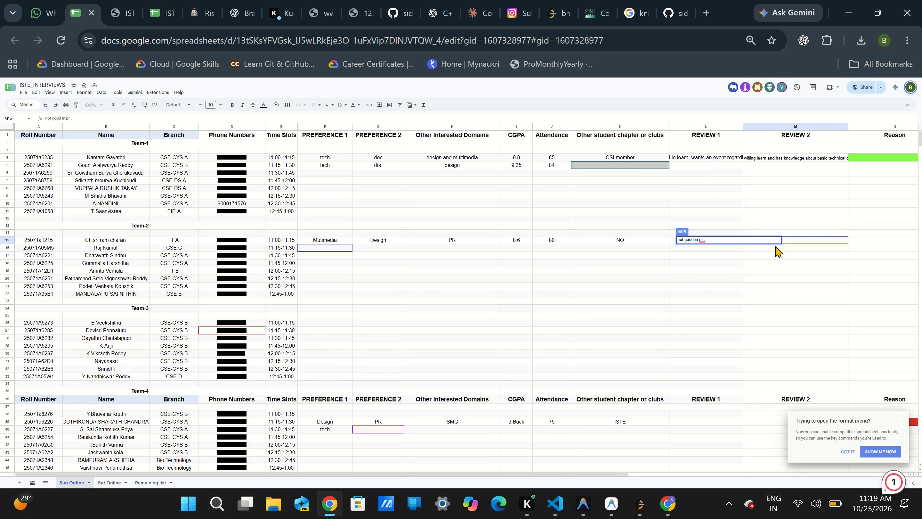
# Extend the REVIEW 2 comment for the first Team-2 candidate, in row 15, with "shows commitment that can do work".
pyautogui.click(801, 236)
pyautogui.click(808, 226)
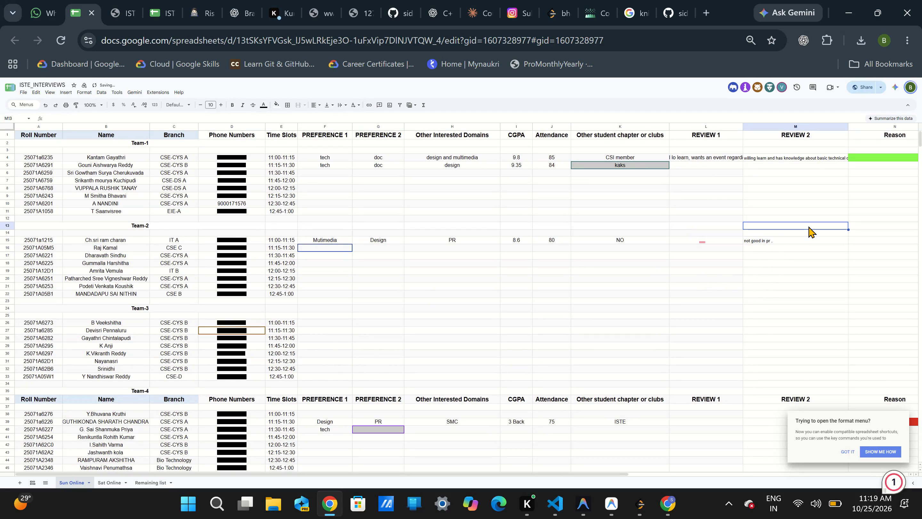
pyautogui.click(805, 242)
pyautogui.click(805, 242)
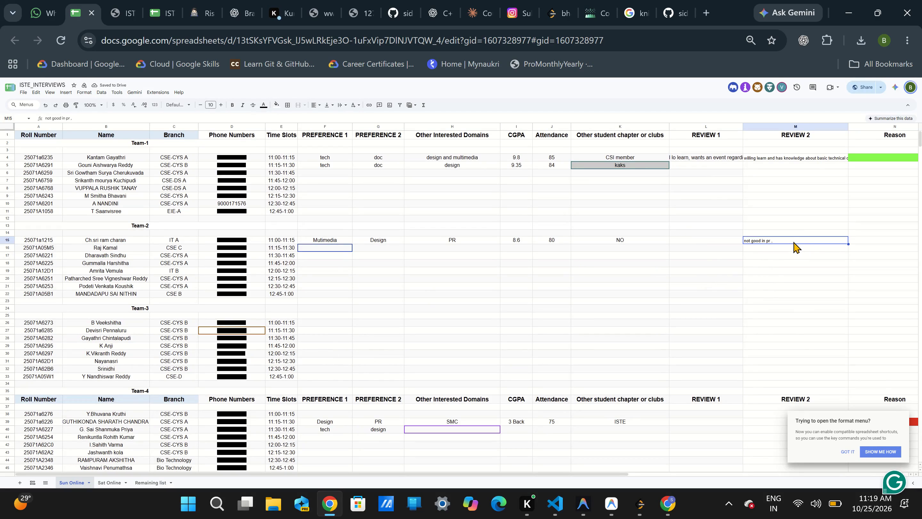
pyautogui.doubleClick(792, 240)
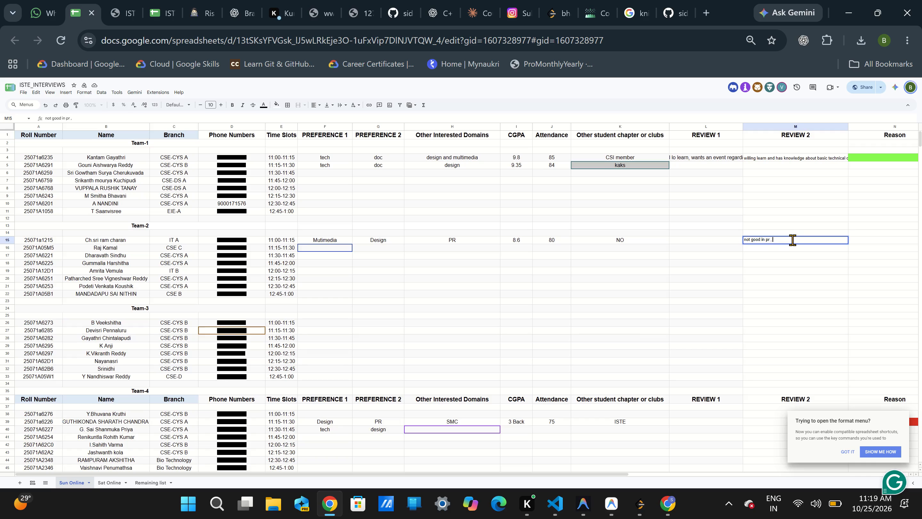
pyautogui.write('shows commitment')
pyautogui.press('space')
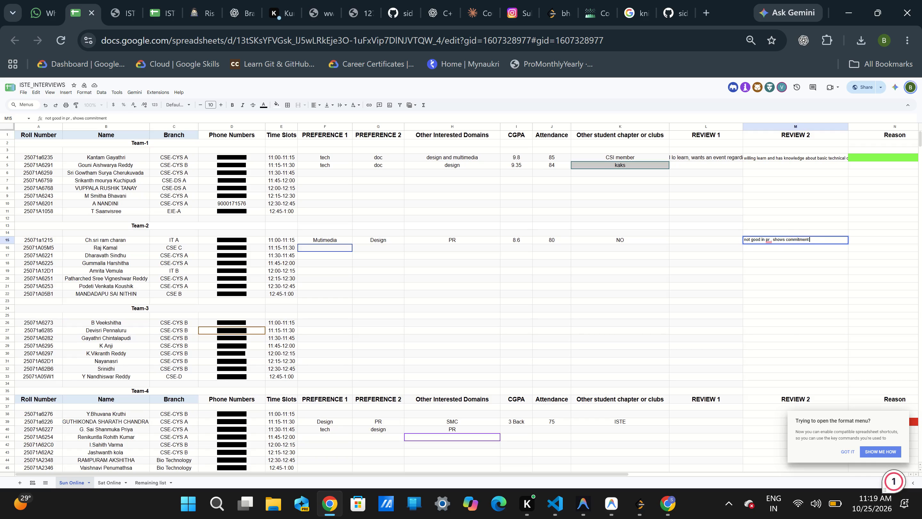
pyautogui.write('that can do w')
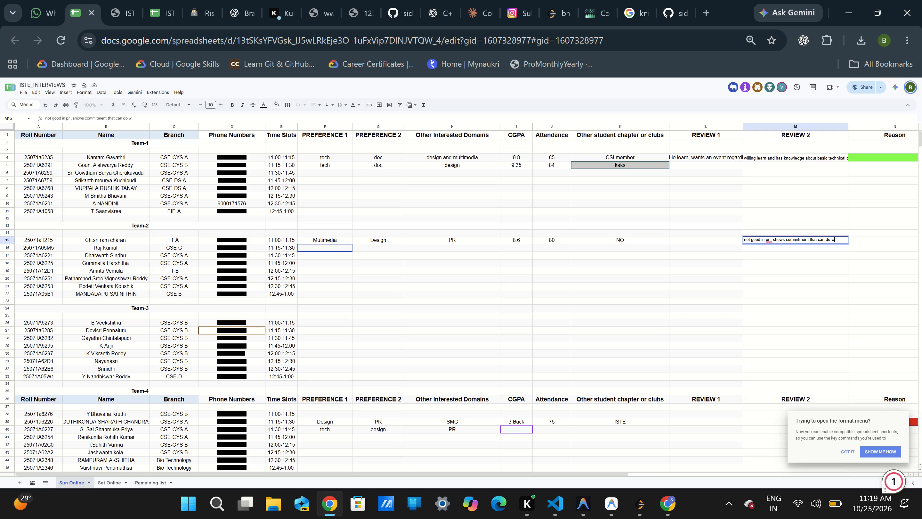
pyautogui.write('ork')
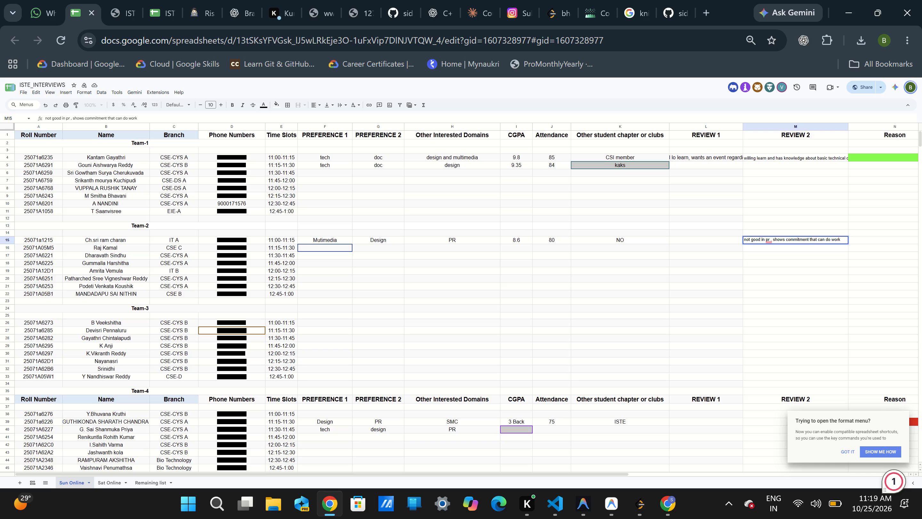
pyautogui.press('Right')
pyautogui.press('Right')
pyautogui.press('Down')
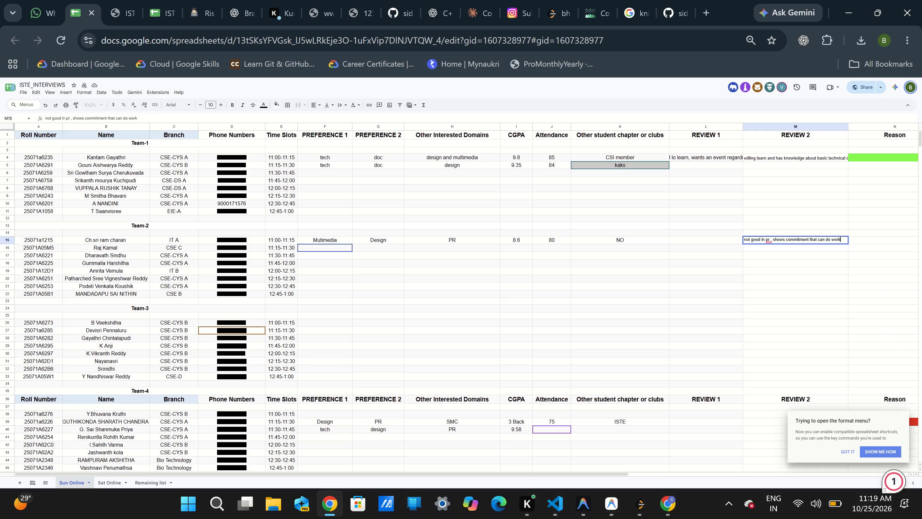
pyautogui.click(771, 252)
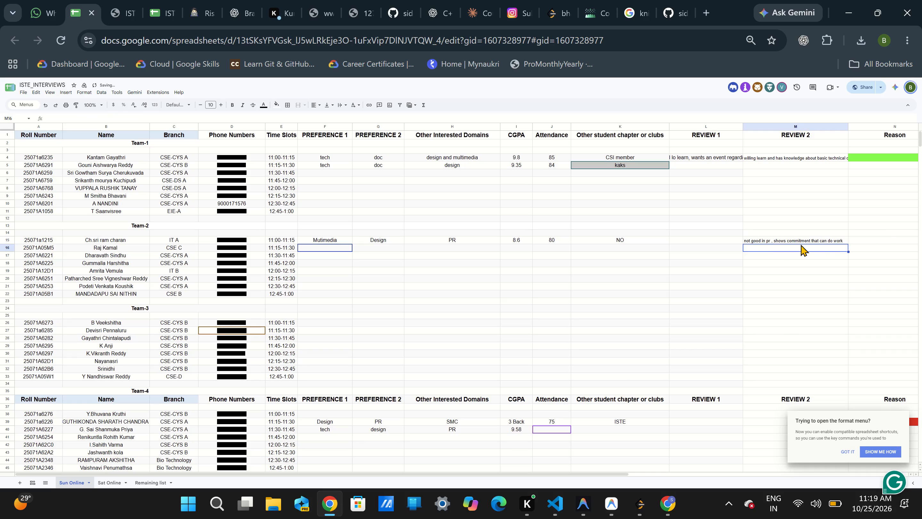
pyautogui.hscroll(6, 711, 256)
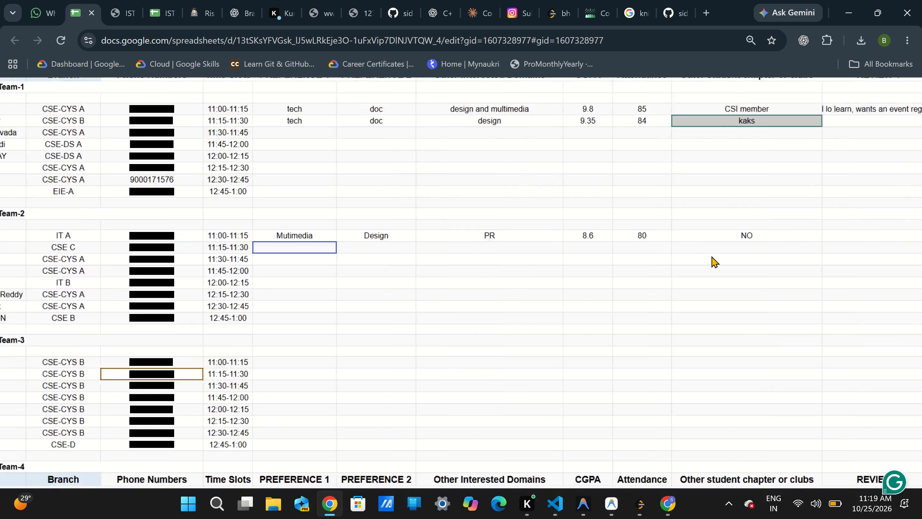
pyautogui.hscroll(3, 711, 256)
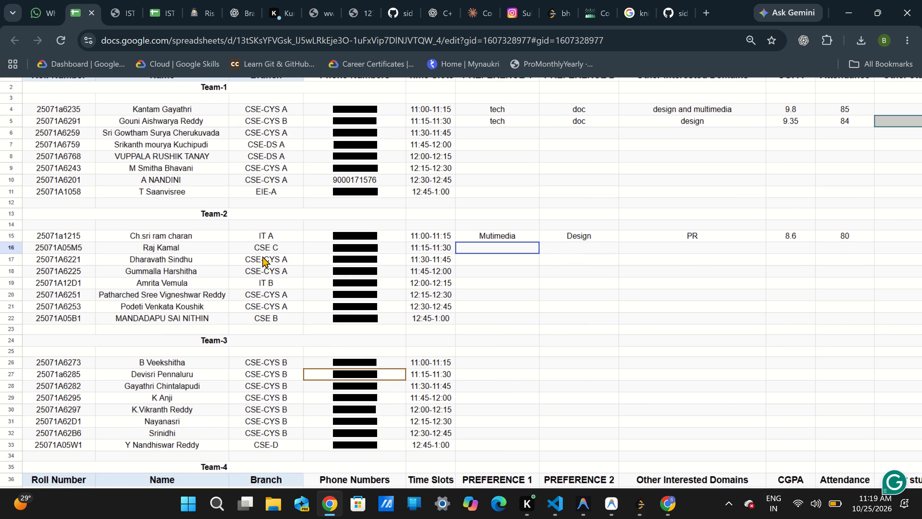
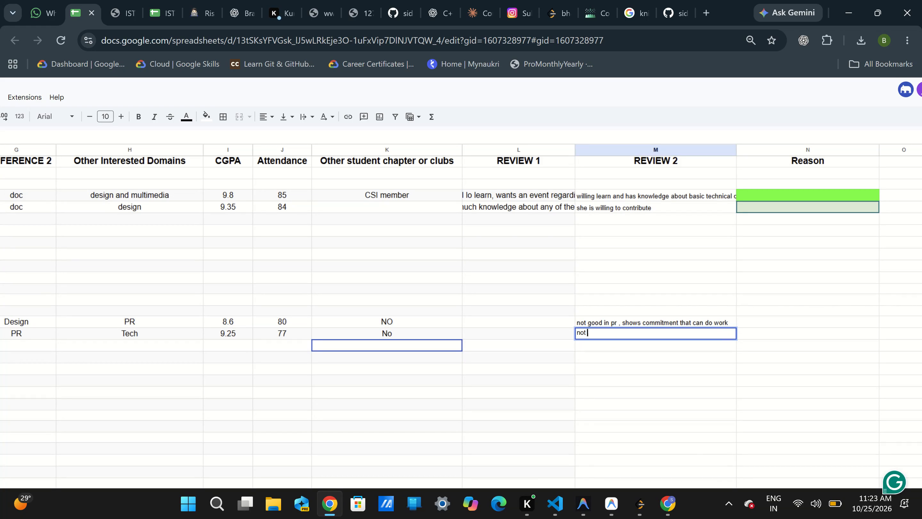
# Begin the REVIEW 2 comment for the second Team-2 candidate, in row 16, with "not thst".
pyautogui.press('BackSpace')
pyautogui.press('BackSpace')
pyautogui.press('BackSpace')
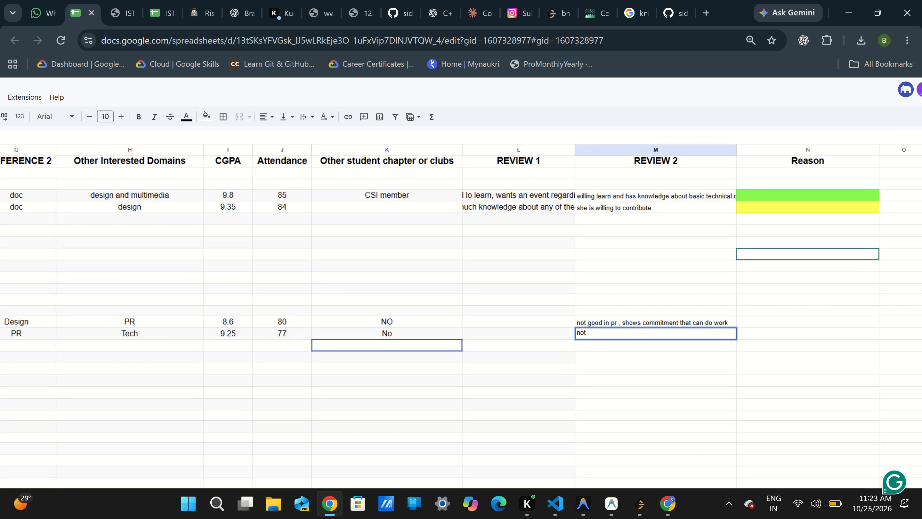
pyautogui.write('thst')
pyautogui.press('space')
pyautogui.press('BackSpace')
pyautogui.press('BackSpace')
pyautogui.press('BackSpace')
pyautogui.write('st')
pyautogui.press('space')
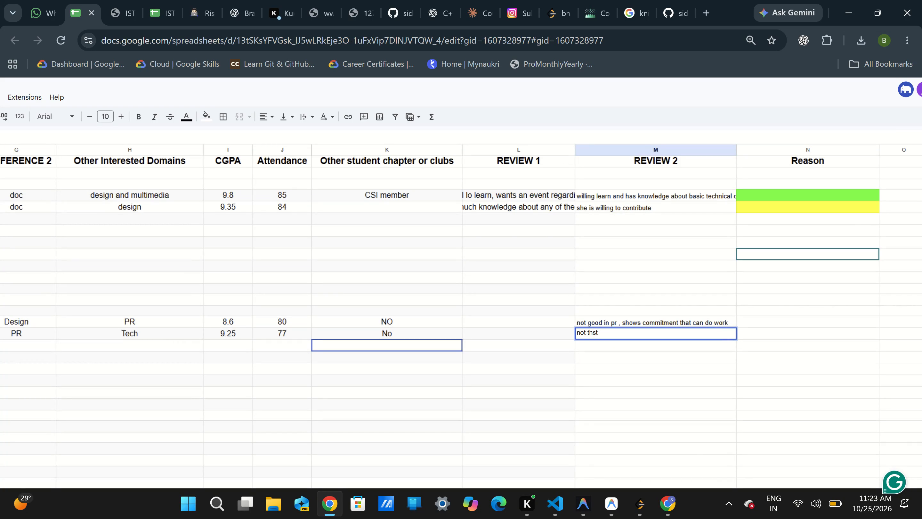
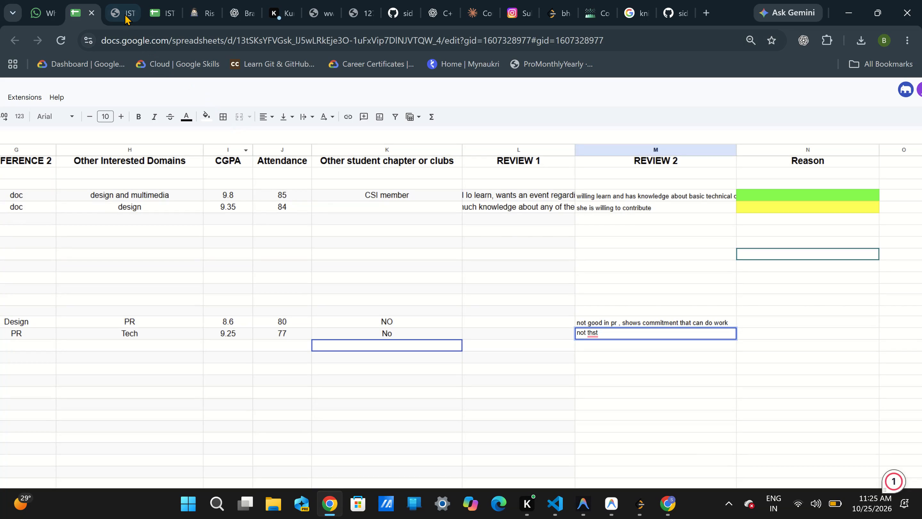
# Switch to the ISTE Volunteer Recruitment PDF and read the PR Domain's Networking & People Skills questions.
pyautogui.click(125, 12)
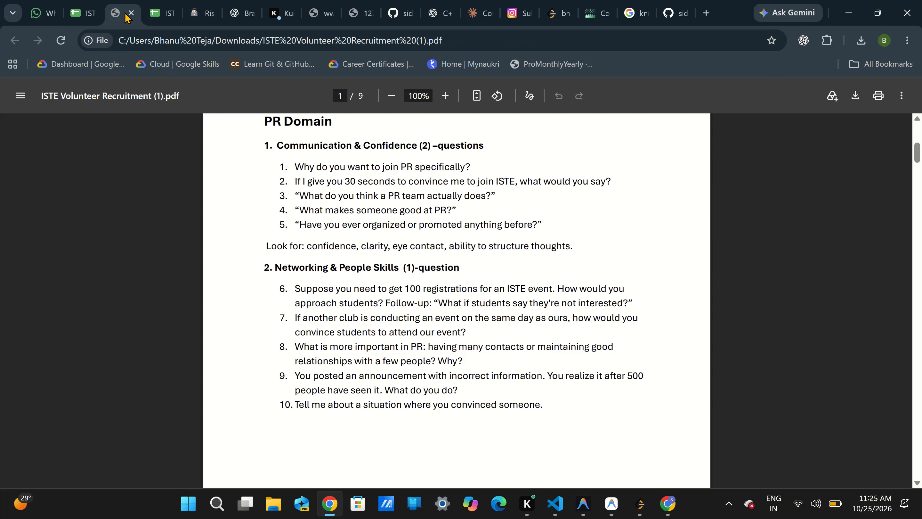
pyautogui.scroll(-1, 304, 253)
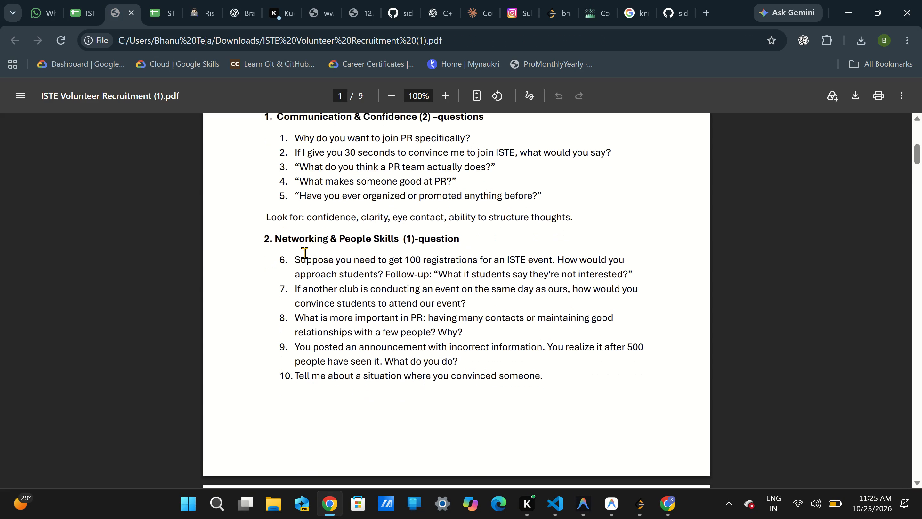
pyautogui.scroll(-3, 304, 253)
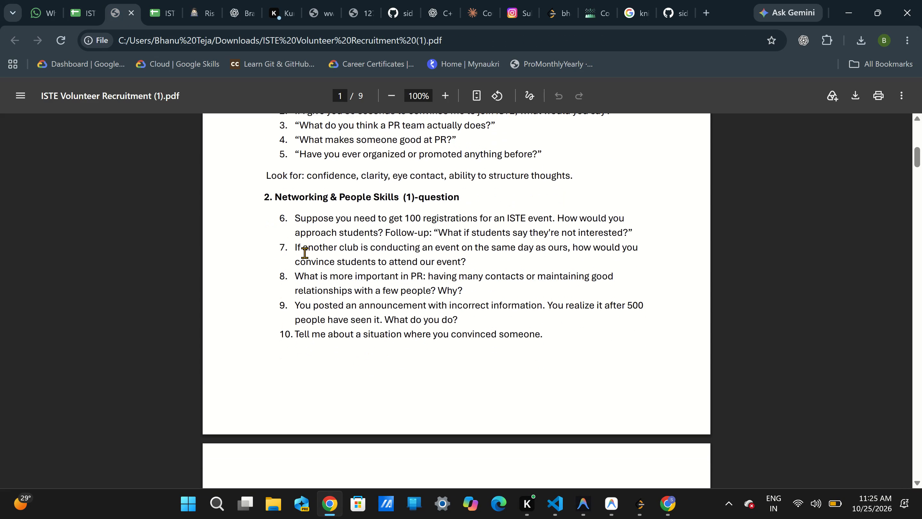
pyautogui.scroll(-2, 304, 253)
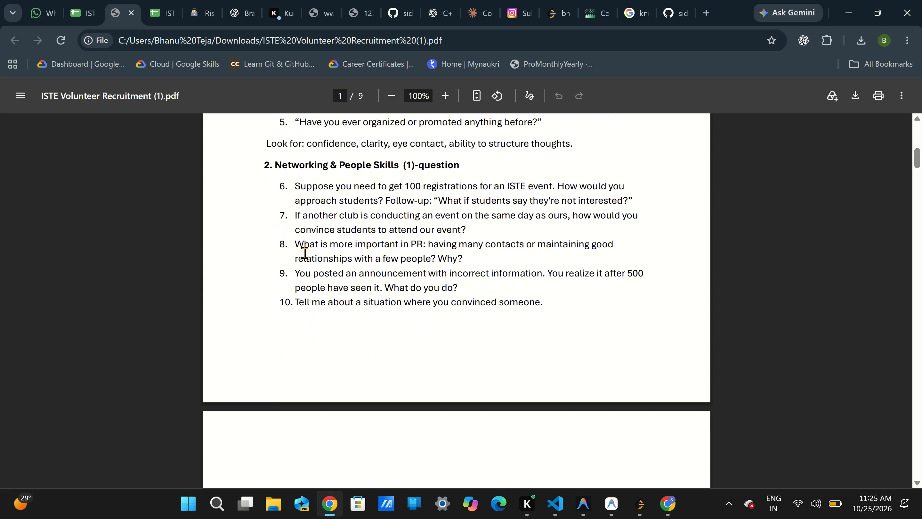
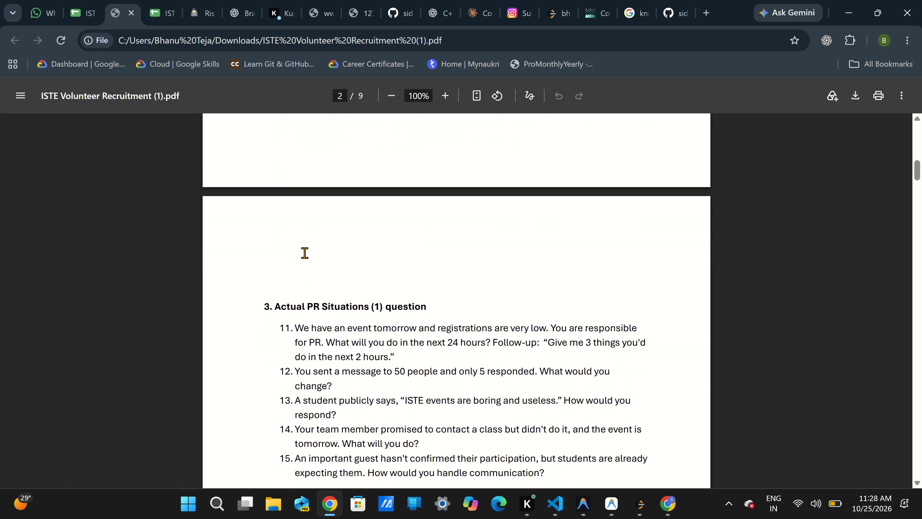
# Read the Actual PR Situations questions in the PR Domain part of the recruitment PDF.
pyautogui.scroll(-2, 304, 253)
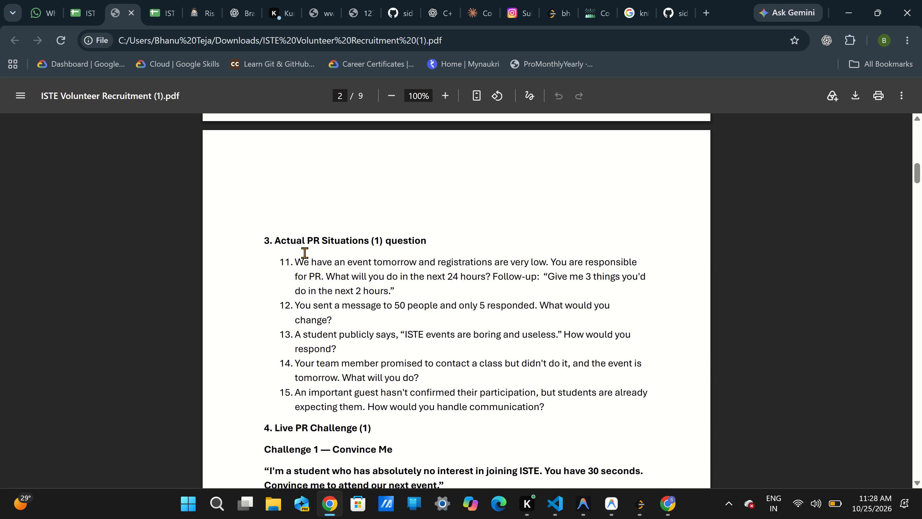
# In the ISTE_INTERVIEWS sheet, replace the REVIEW 2 draft for Team-2's 11:15-11:30 candidate with "confident good at PR,,".
pyautogui.click(83, 3)
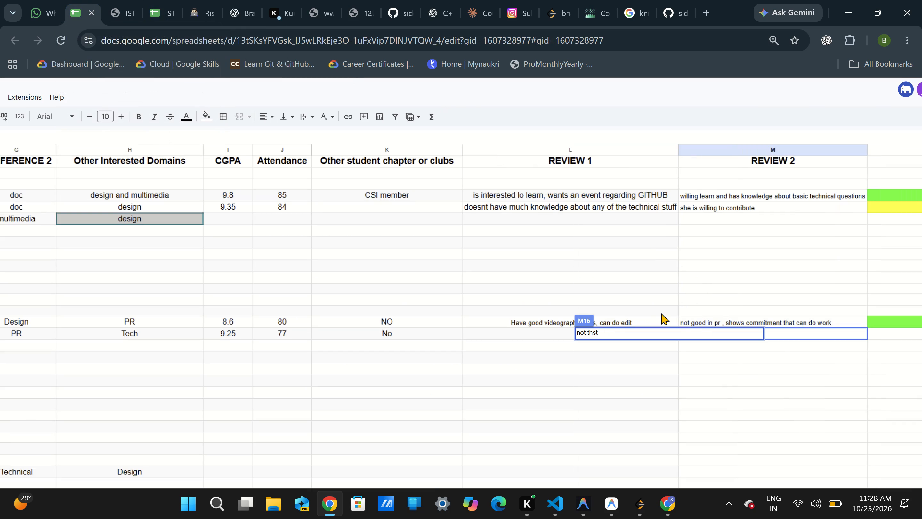
pyautogui.press('BackSpace')
pyautogui.press('BackSpace')
pyautogui.press('BackSpace')
pyautogui.press('BackSpace')
pyautogui.press('BackSpace')
pyautogui.press('BackSpace')
pyautogui.press('BackSpace')
pyautogui.press('BackSpace')
pyautogui.press('BackSpace')
pyautogui.write('confident')
pyautogui.press('space')
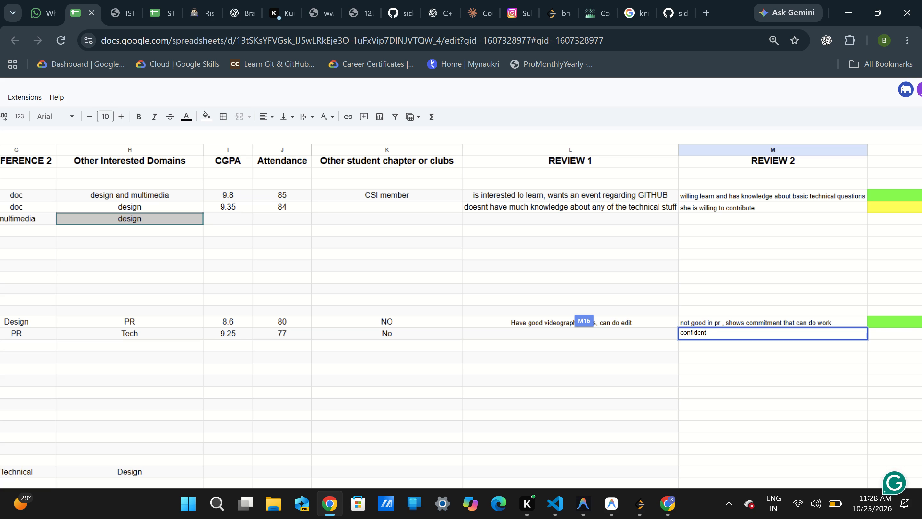
pyautogui.write('good at')
pyautogui.press('space')
pyautogui.write('PR')
pyautogui.write(',,')
# Switch to the recruitment PDF and read the PR Domain's Live PR Challenge and Part-5 questions.
pyautogui.click(115, 0)
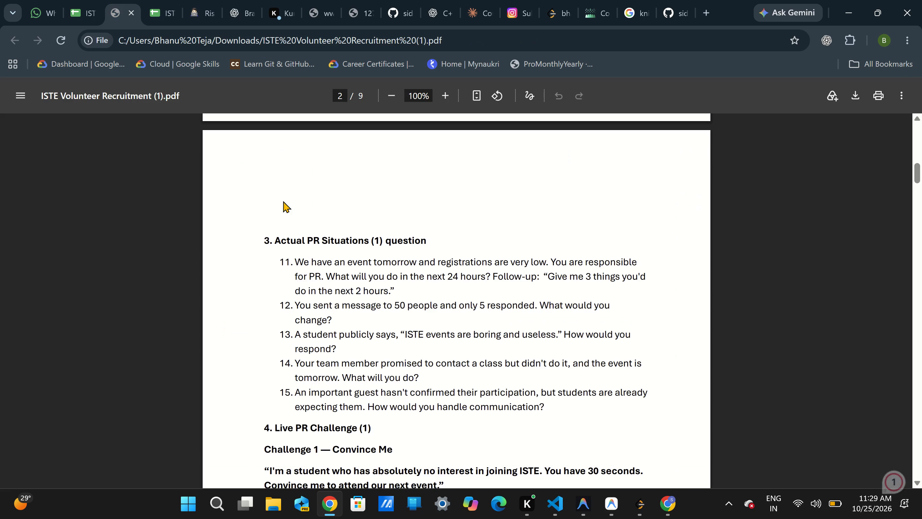
pyautogui.scroll(-5, 425, 463)
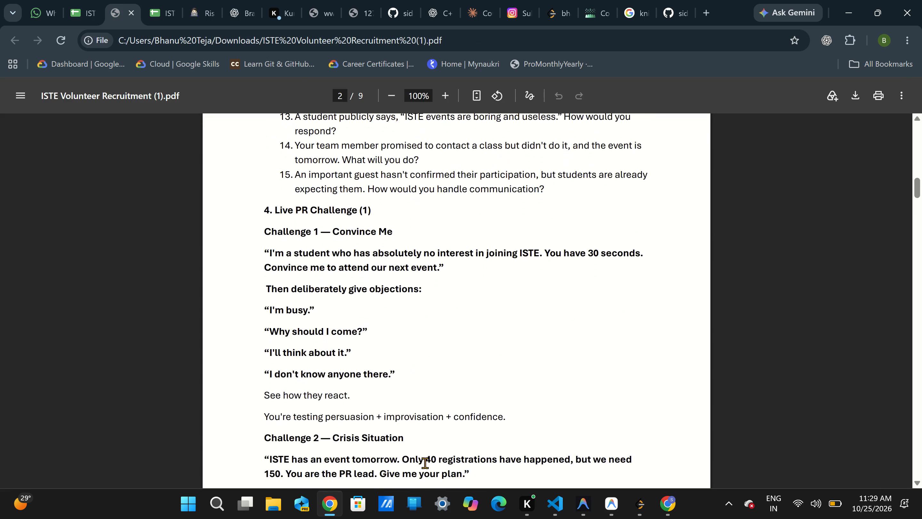
pyautogui.scroll(-1, 425, 463)
pyautogui.scroll(-5, 473, 348)
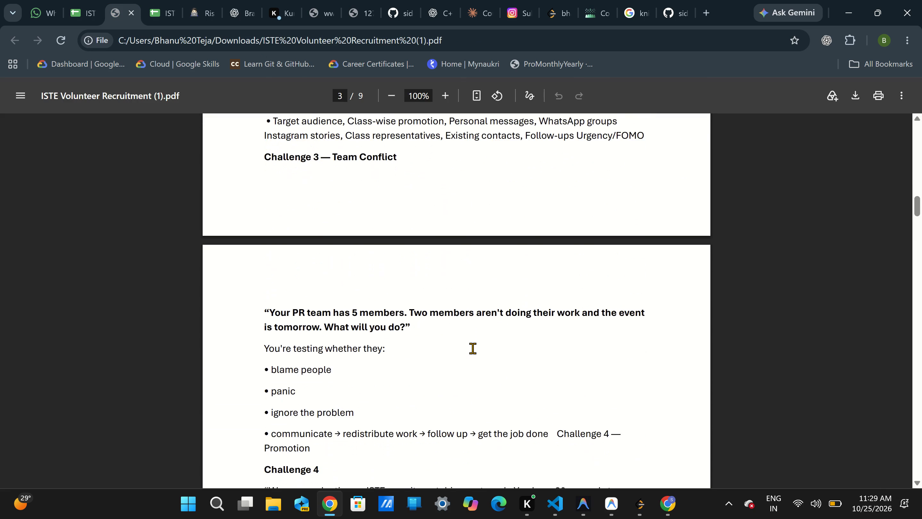
pyautogui.scroll(-3, 473, 348)
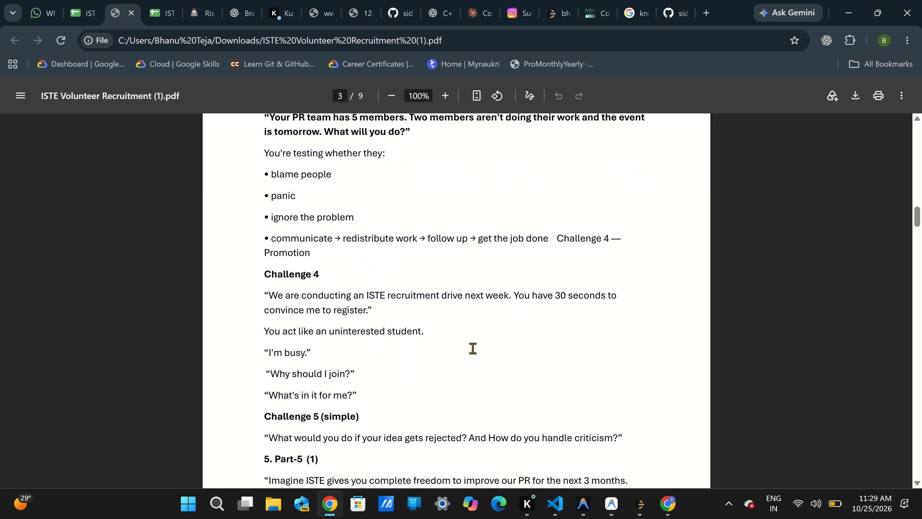
pyautogui.scroll(-3, 473, 348)
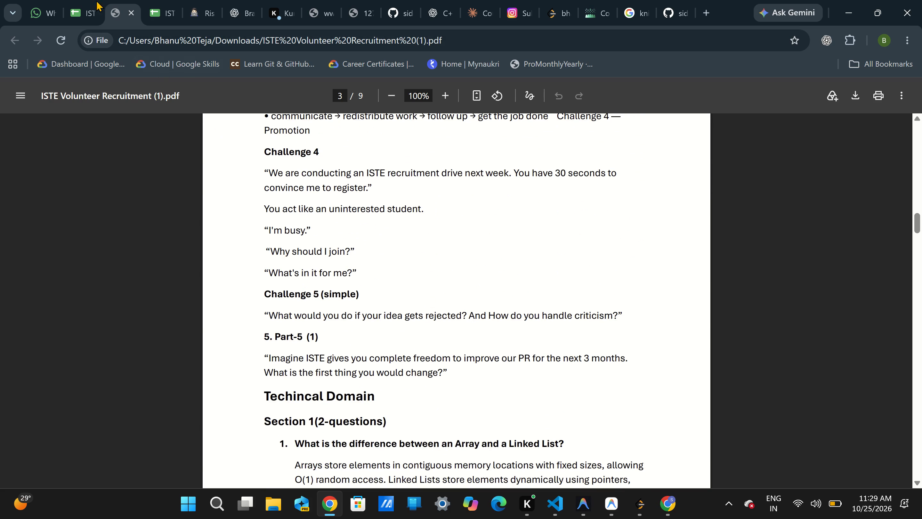
# Return to the ISTE_INTERVIEWS sheet and commit the REVIEW 2 comment in row 16, ending on that row's Reason cell.
pyautogui.click(85, 0)
pyautogui.hscroll(3, 243, 266)
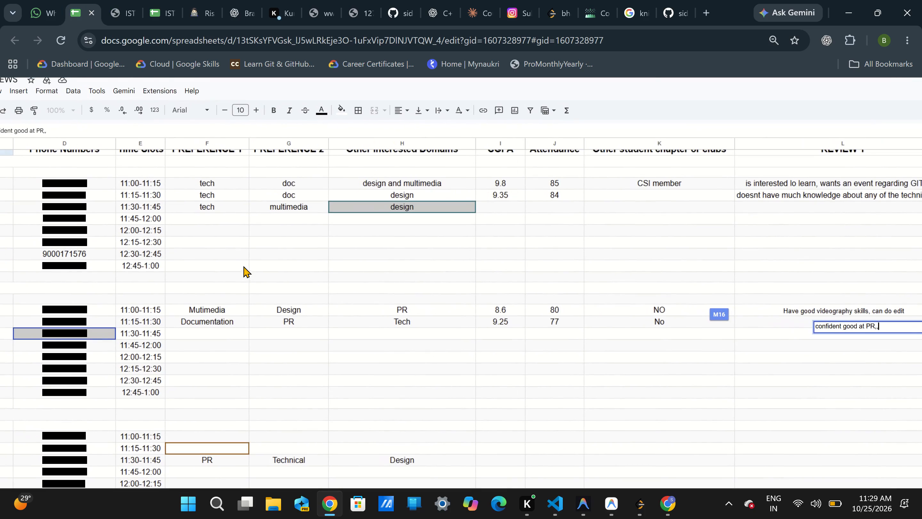
pyautogui.hscroll(-1, 264, 319)
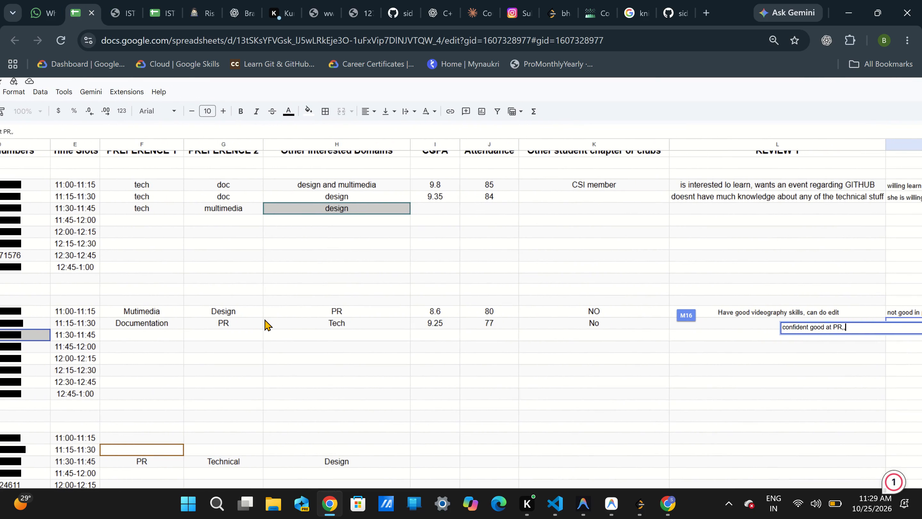
pyautogui.press('Right')
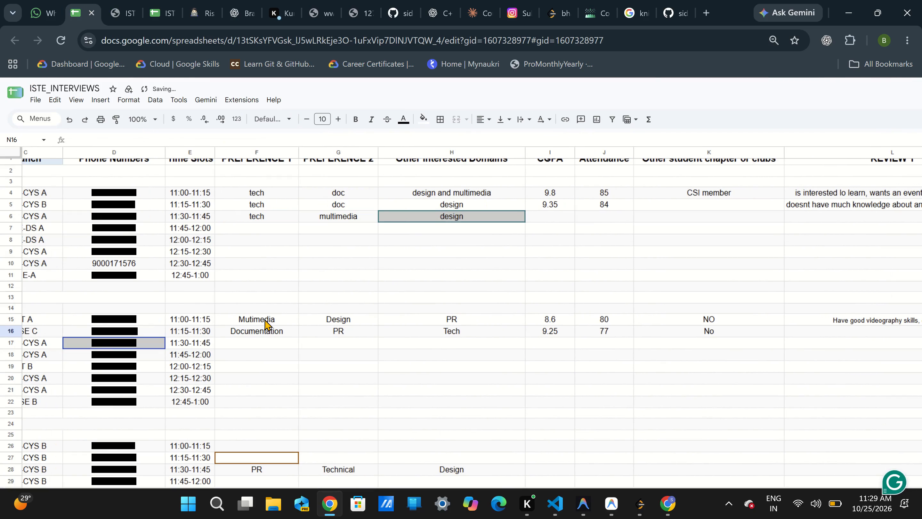
pyautogui.press('Left')
pyautogui.press('Right')
# Look across the Team-1 and Team-2 rows, checking candidate details, preferences, CGPA, attendance, both reviews and the Reason column.
pyautogui.hscroll(-3, 264, 319)
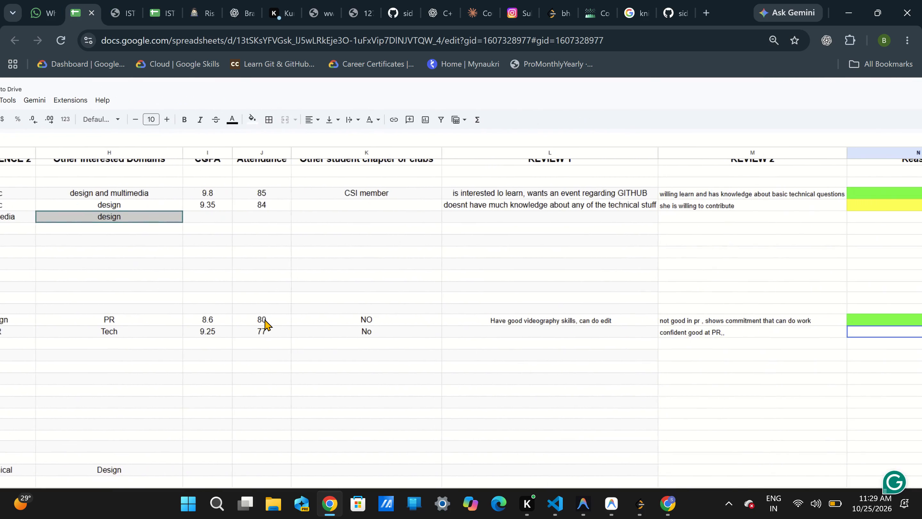
pyautogui.hscroll(-1, 264, 319)
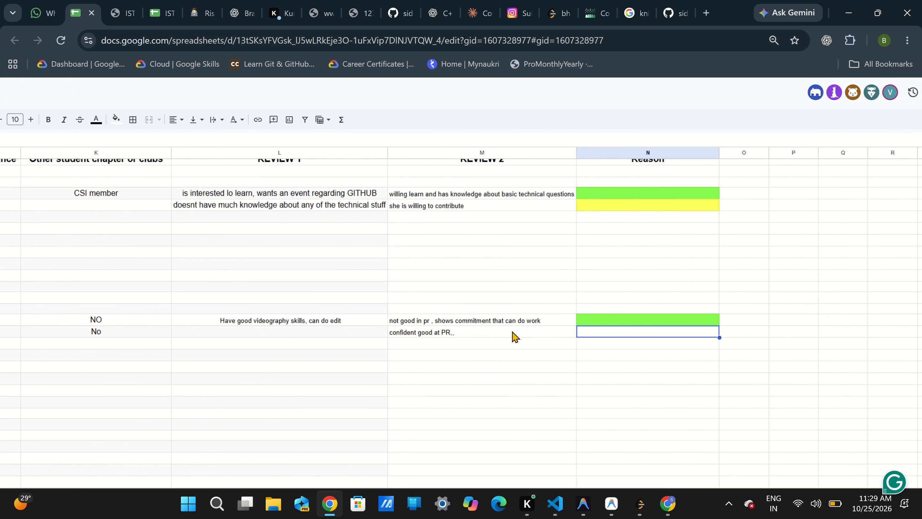
pyautogui.scroll(1, 596, 318)
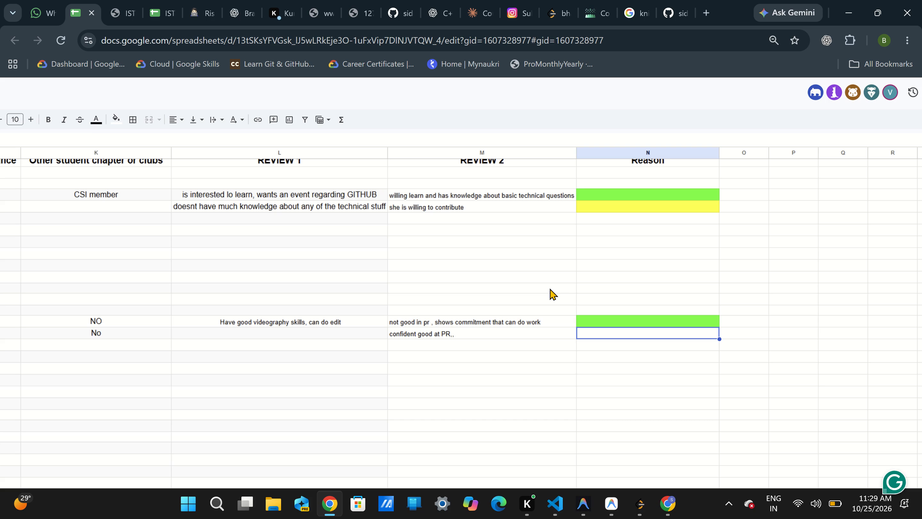
pyautogui.hscroll(4, 550, 288)
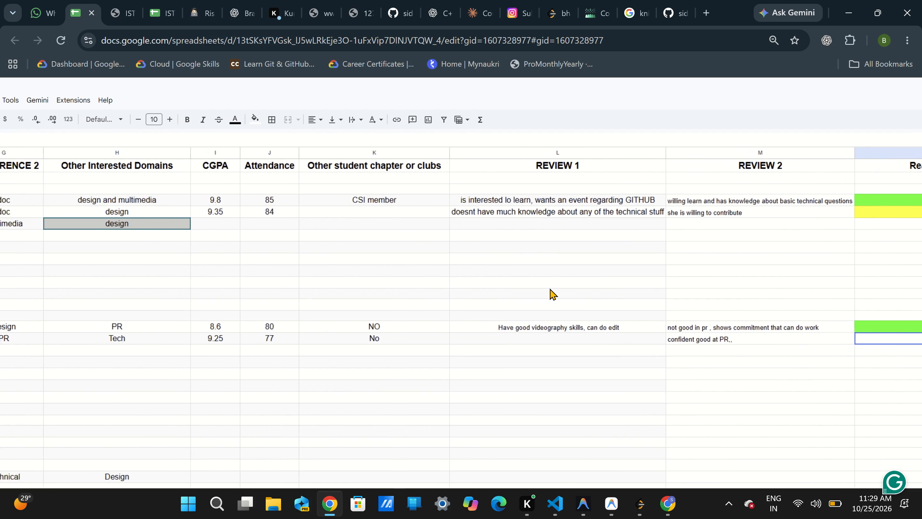
pyautogui.hscroll(2, 550, 288)
pyautogui.hscroll(-1, 550, 288)
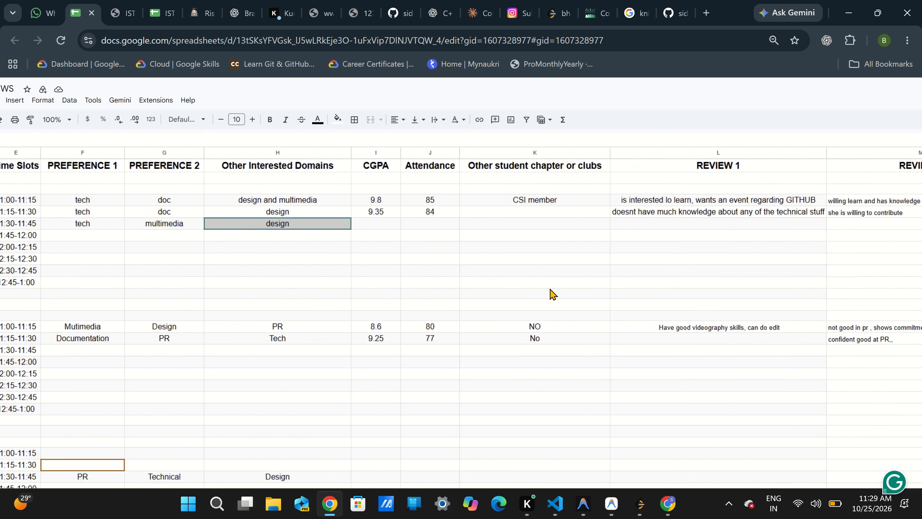
pyautogui.hscroll(-1, 550, 288)
pyautogui.hscroll(1, 550, 288)
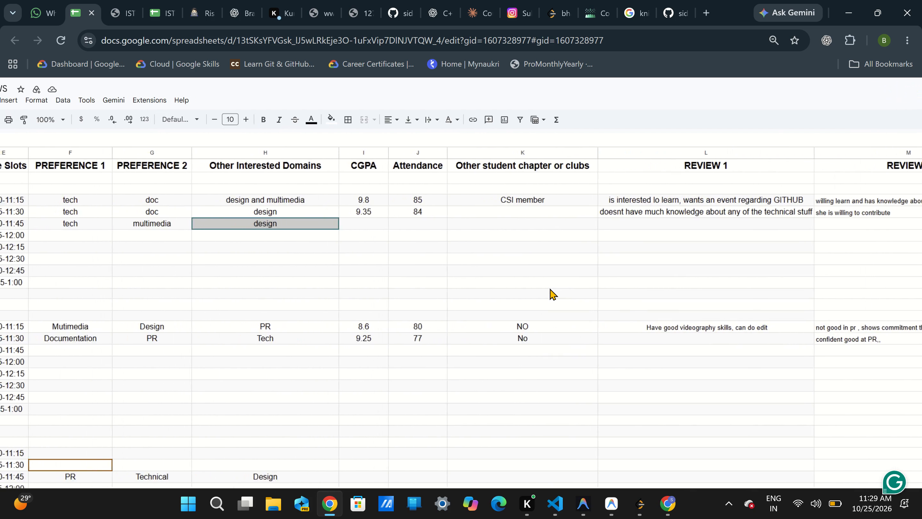
pyautogui.hscroll(3, 550, 288)
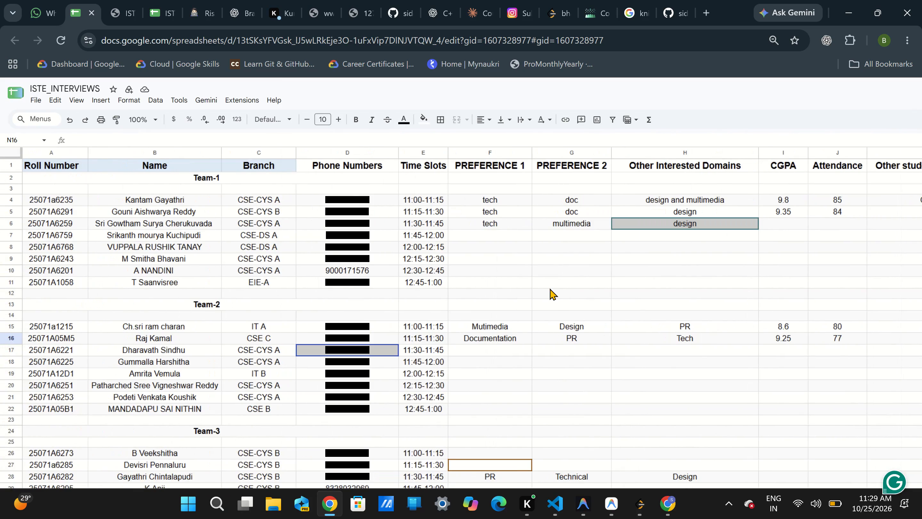
pyautogui.hscroll(-2, 678, 302)
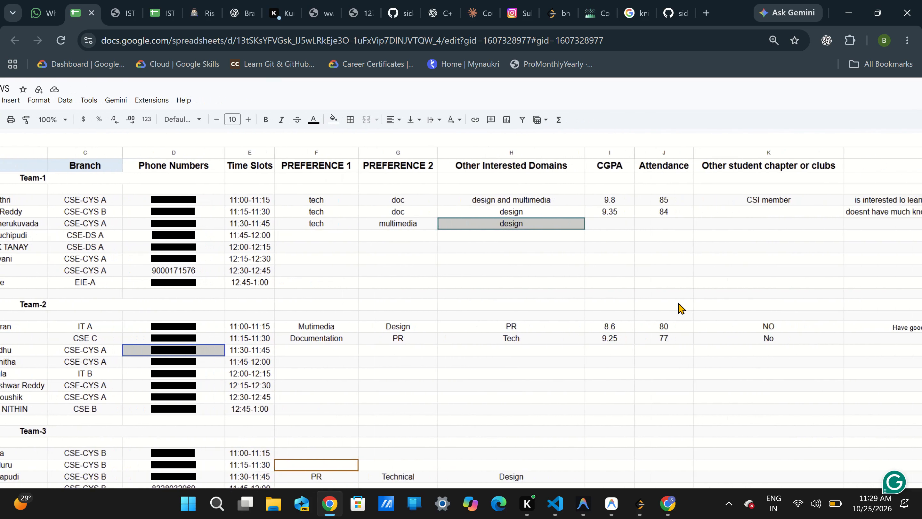
pyautogui.hscroll(-3, 678, 302)
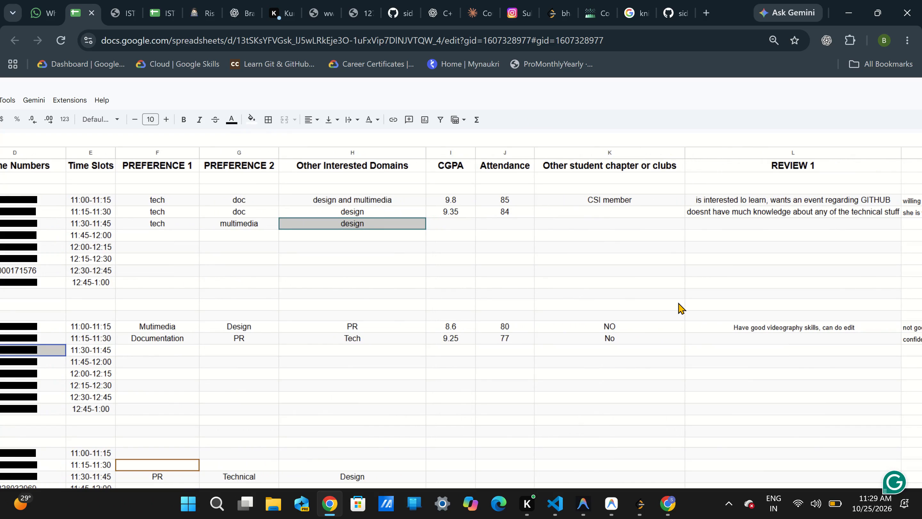
pyautogui.hscroll(1, 501, 246)
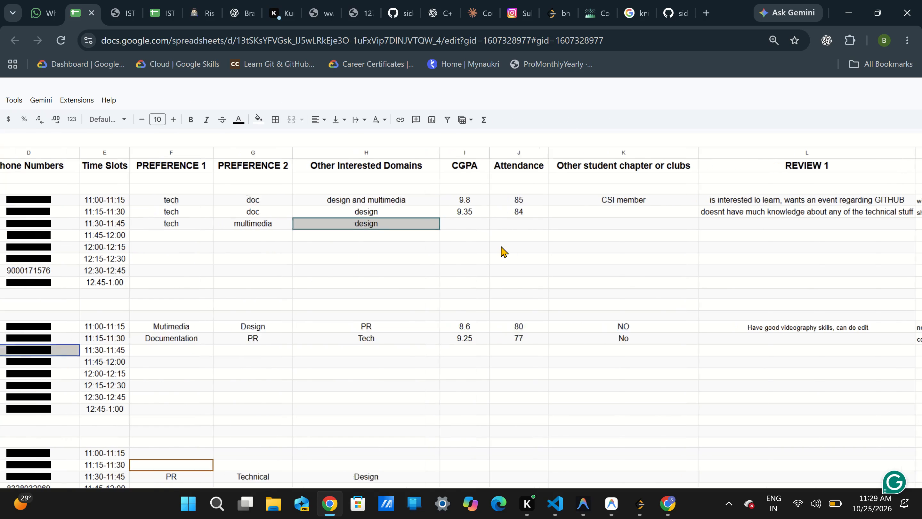
pyautogui.hscroll(2, 501, 246)
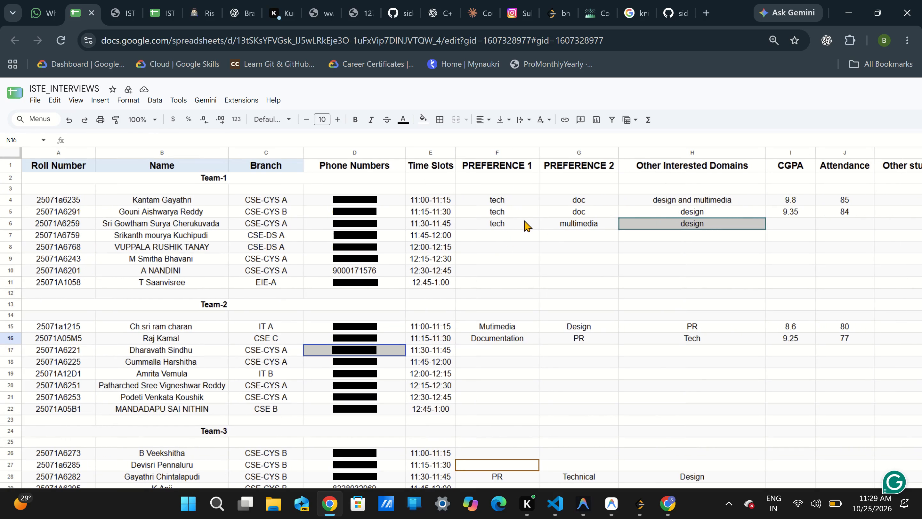
pyautogui.hscroll(-1, 527, 220)
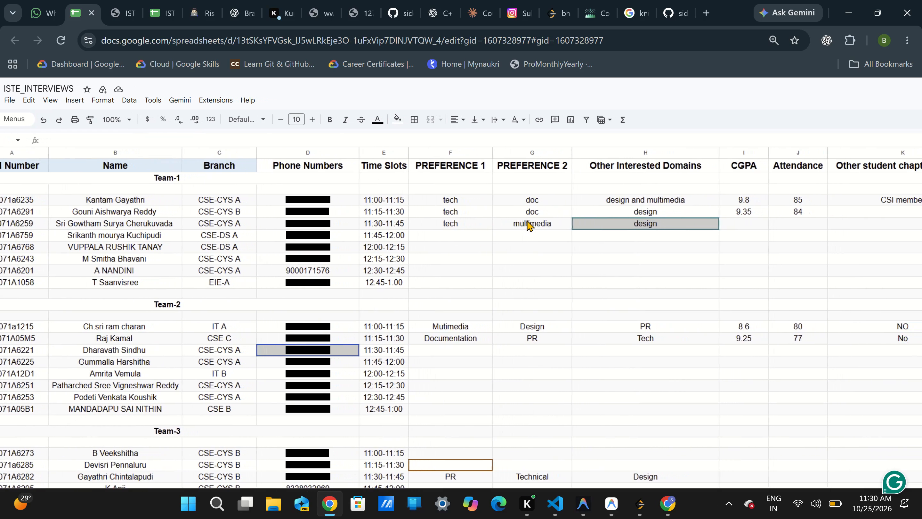
pyautogui.hscroll(-3, 527, 220)
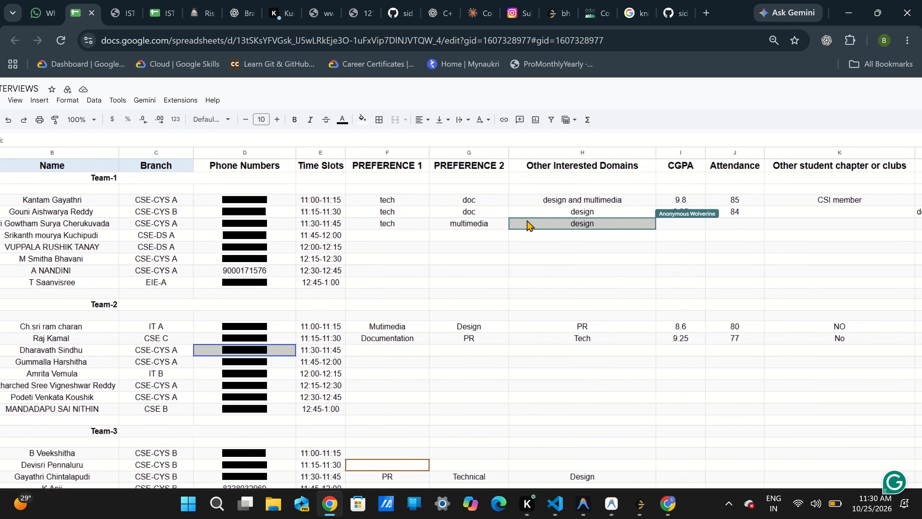
pyautogui.hscroll(-1, 527, 220)
pyautogui.hscroll(-2, 595, 215)
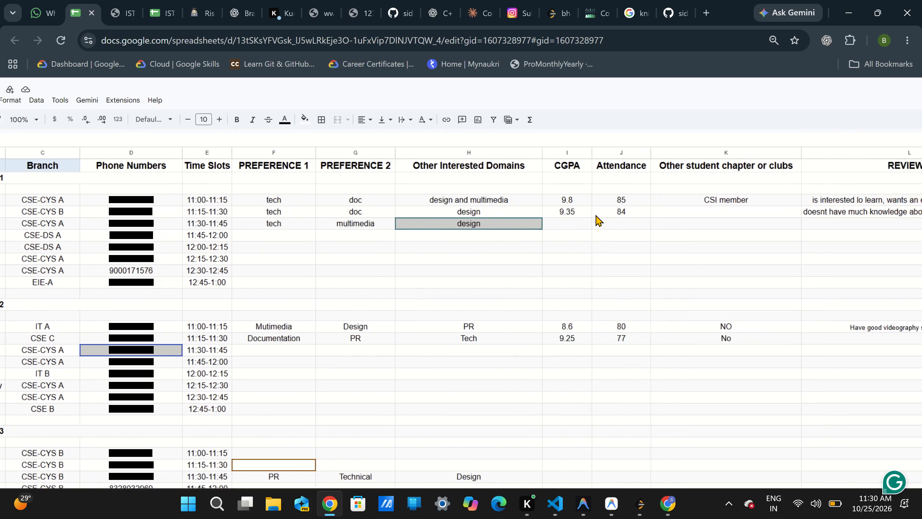
pyautogui.hscroll(-4, 595, 215)
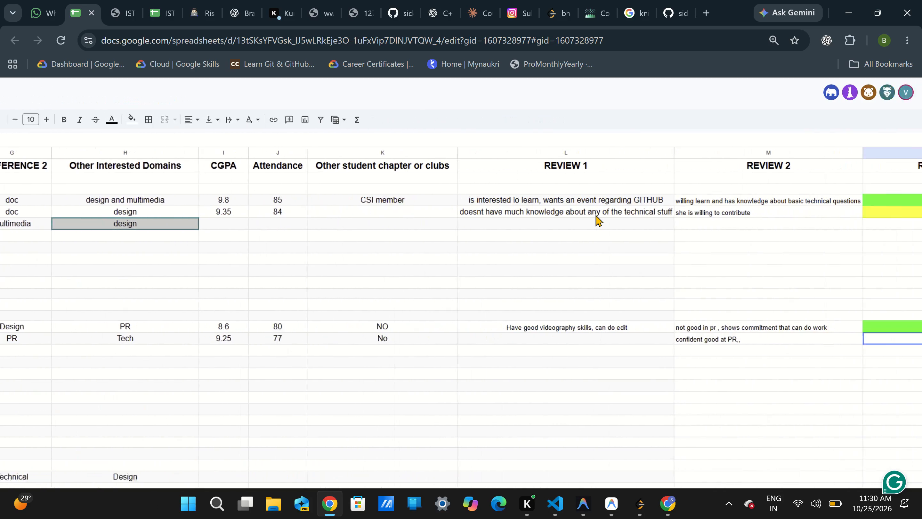
pyautogui.hscroll(-1, 595, 215)
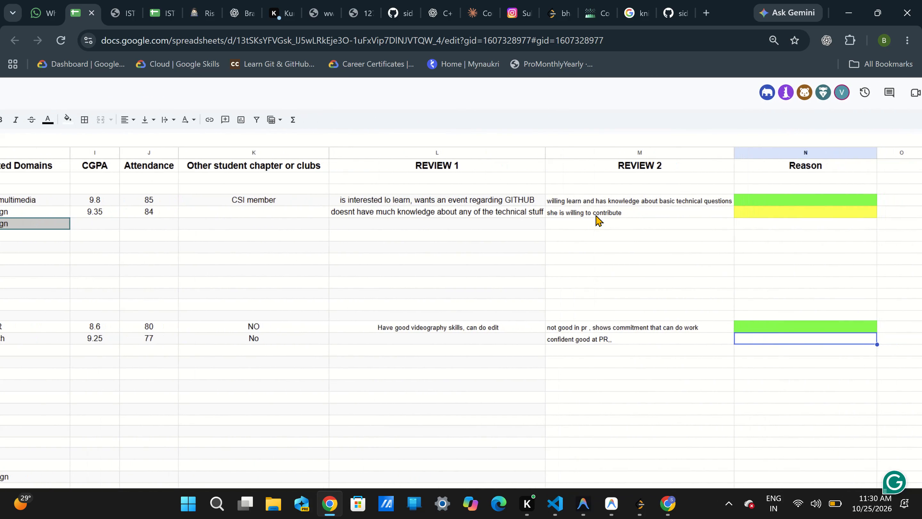
pyautogui.hscroll(1, 595, 215)
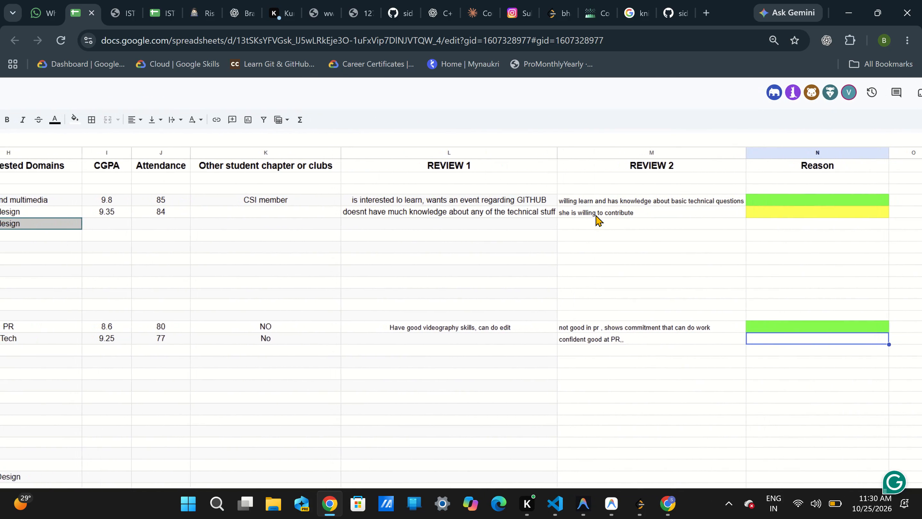
pyautogui.hscroll(1, 595, 215)
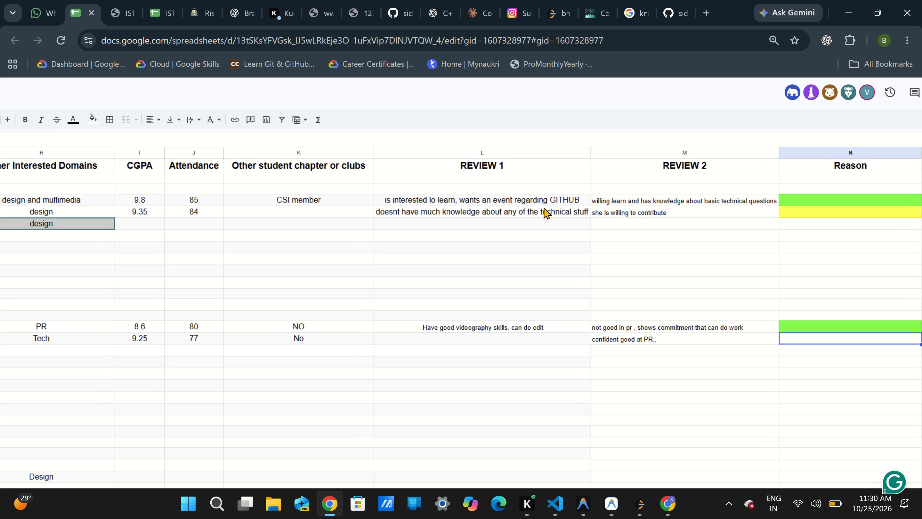
pyautogui.hscroll(6, 544, 207)
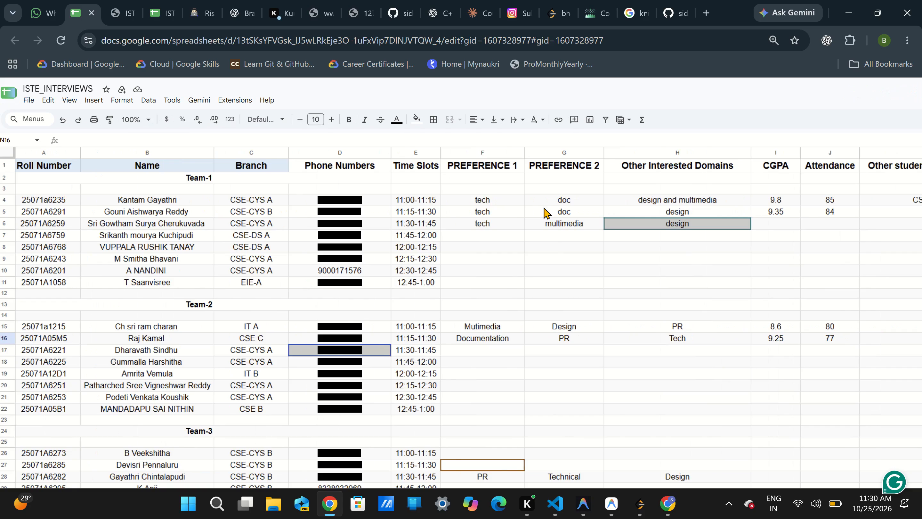
# Look through the Team-3, Team-4 and Team-5 candidate lists, their time slots and preferences.
pyautogui.scroll(-1, 544, 207)
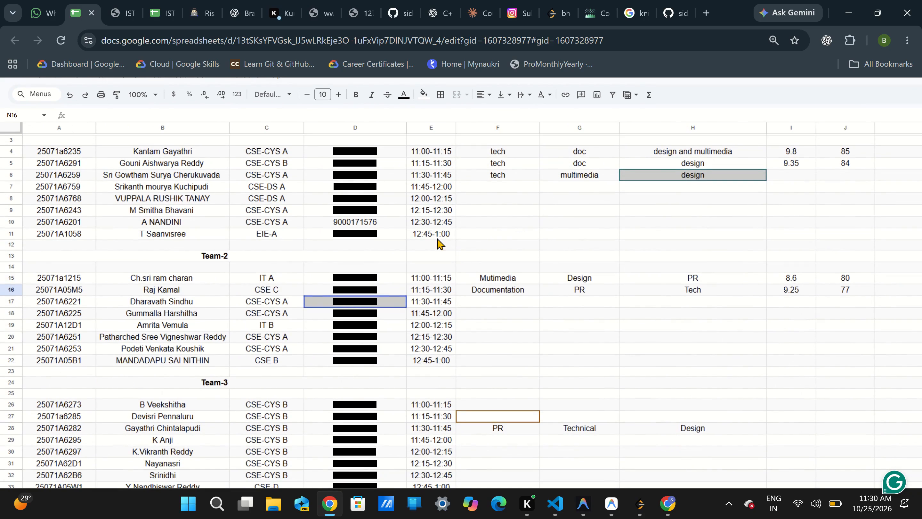
pyautogui.scroll(-1, 381, 296)
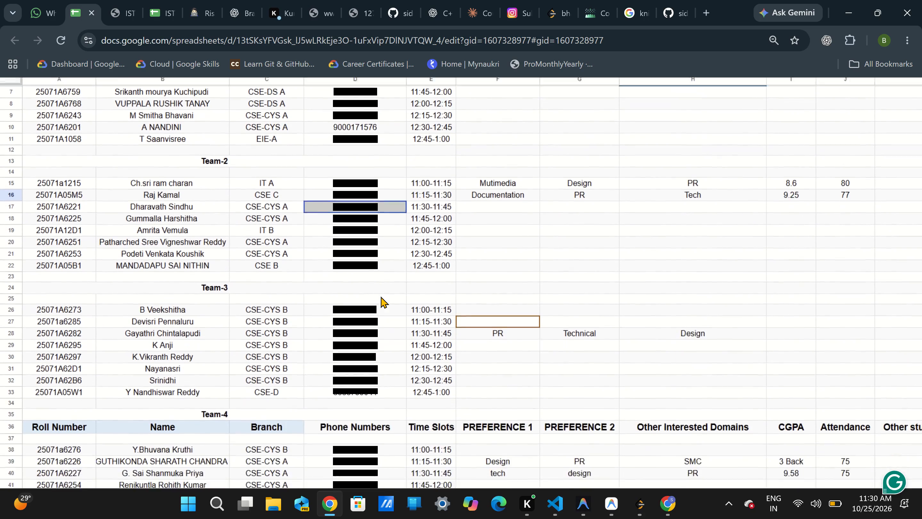
pyautogui.scroll(-3, 381, 296)
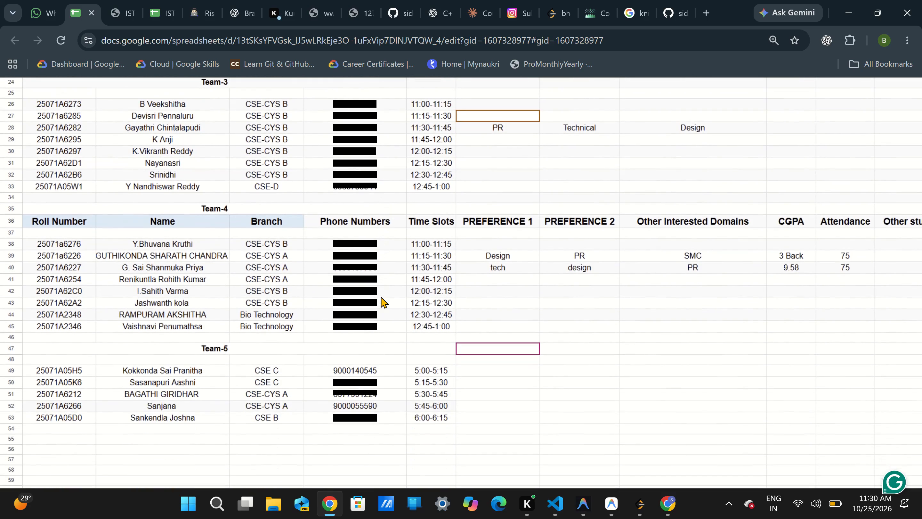
pyautogui.scroll(1, 362, 281)
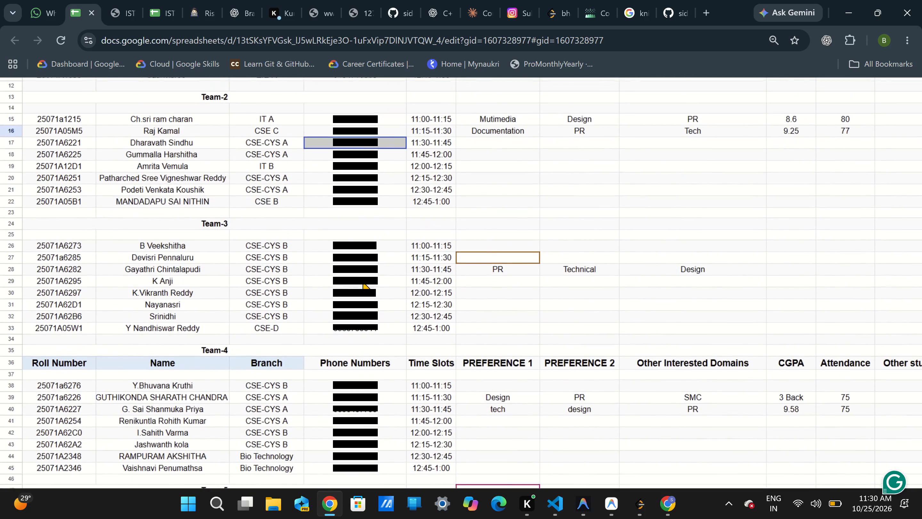
# Fill the Reason cell in row 16, for the second Team-2 candidate, with the same green as row 15.
pyautogui.scroll(1, 362, 281)
pyautogui.hscroll(-1, 453, 250)
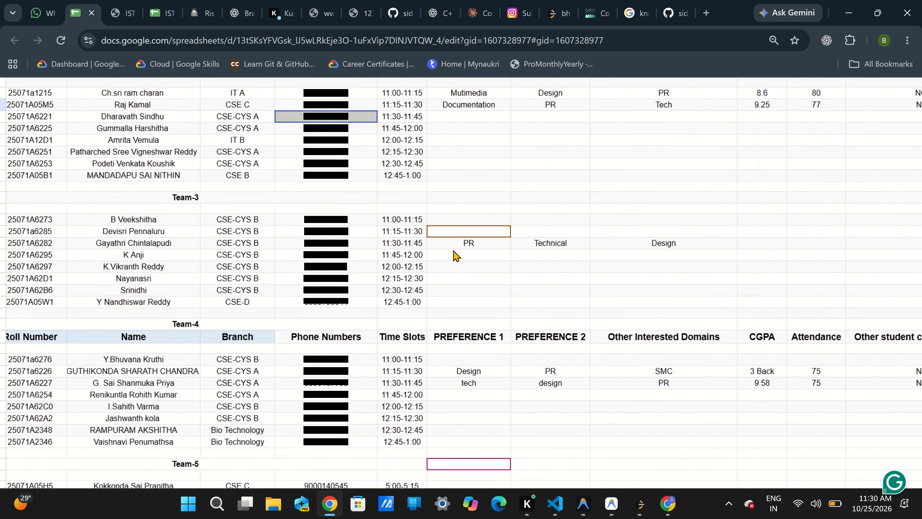
pyautogui.scroll(-1, 453, 250)
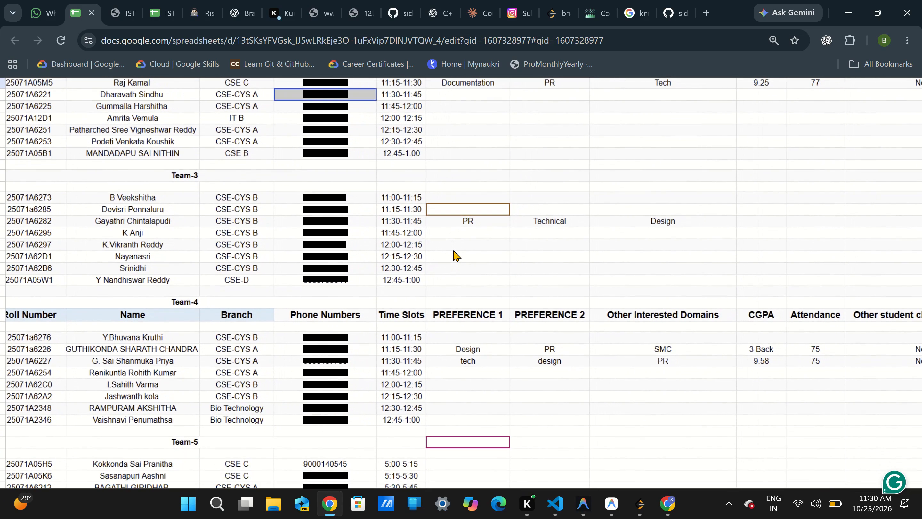
pyautogui.scroll(1, 453, 250)
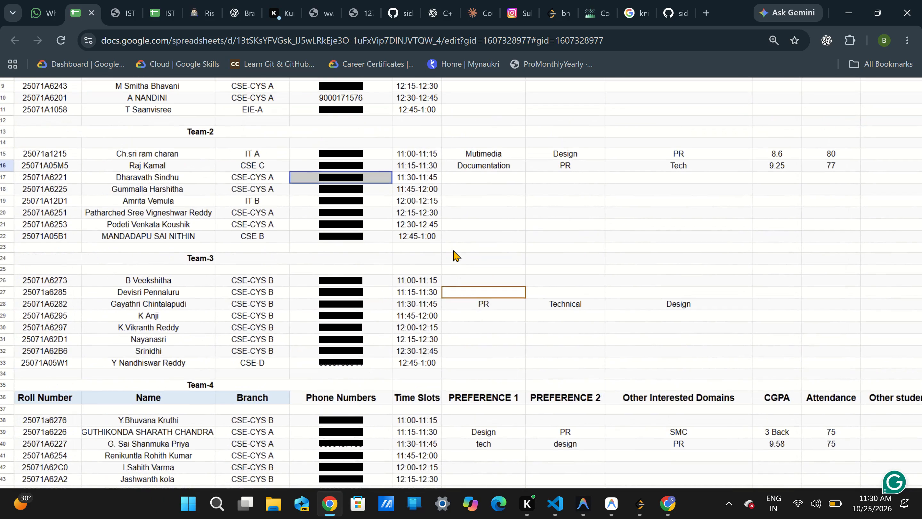
pyautogui.scroll(2, 453, 250)
pyautogui.hscroll(-3, 453, 250)
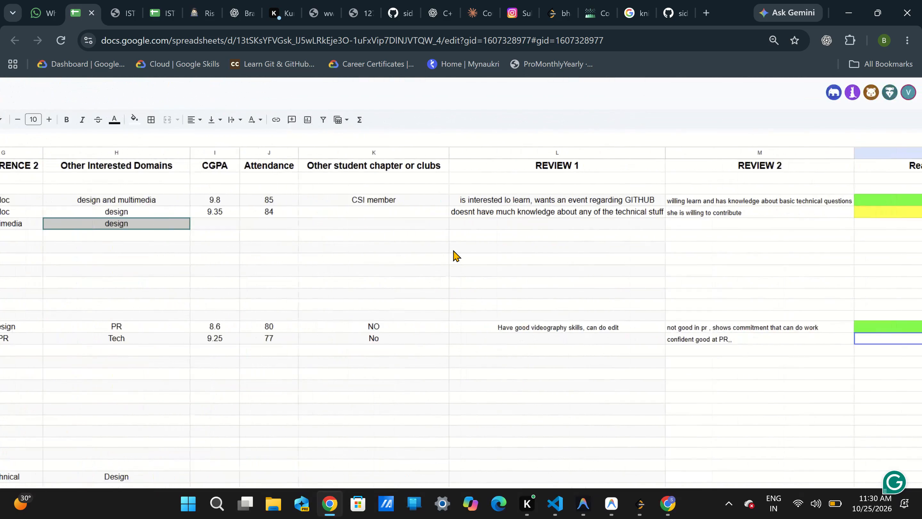
pyautogui.hscroll(-1, 453, 250)
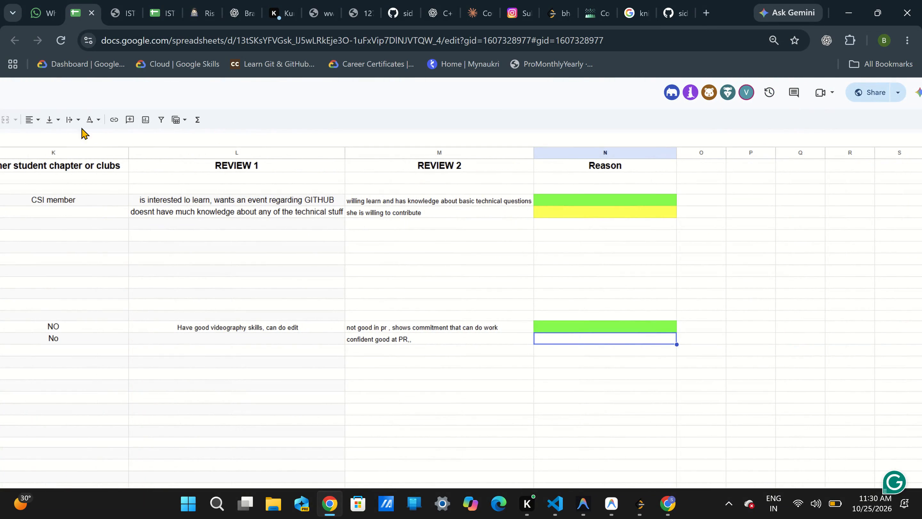
pyautogui.hscroll(2, 55, 123)
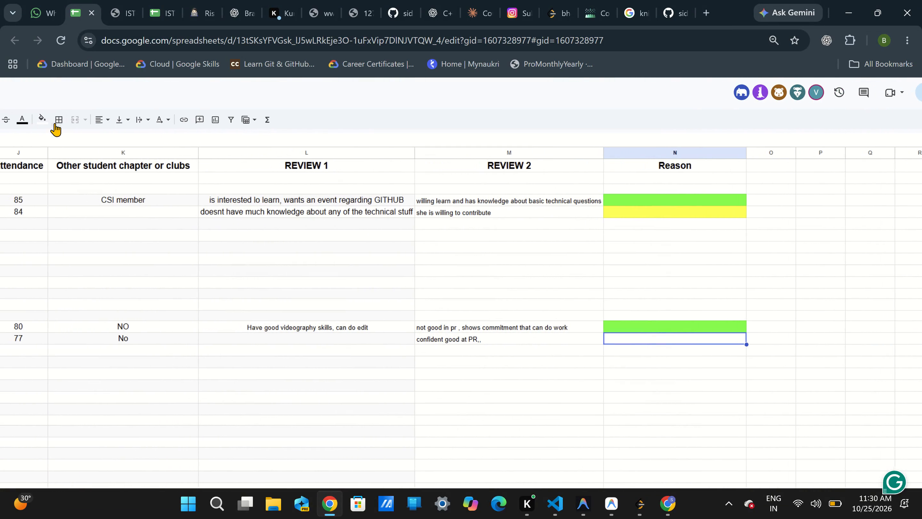
pyautogui.click(40, 117)
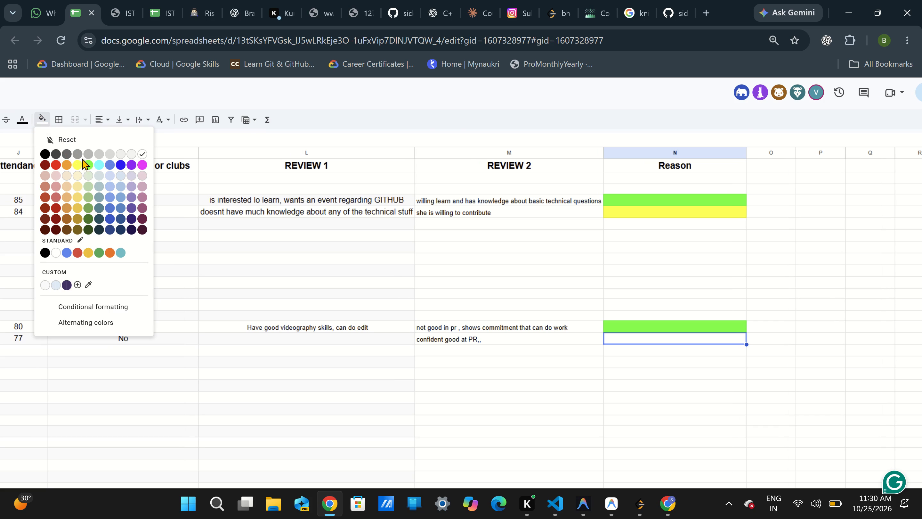
pyautogui.click(86, 161)
pyautogui.hscroll(-3, 302, 265)
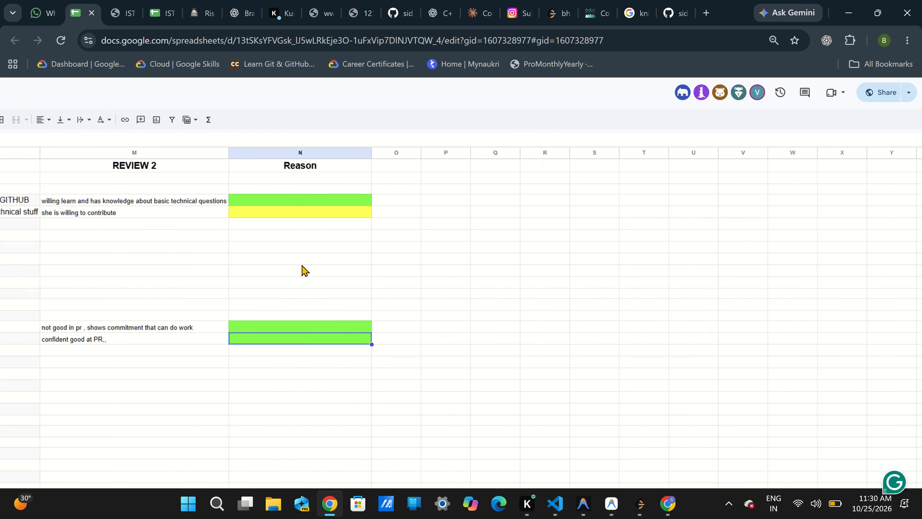
pyautogui.hscroll(1, 302, 265)
pyautogui.click(314, 271)
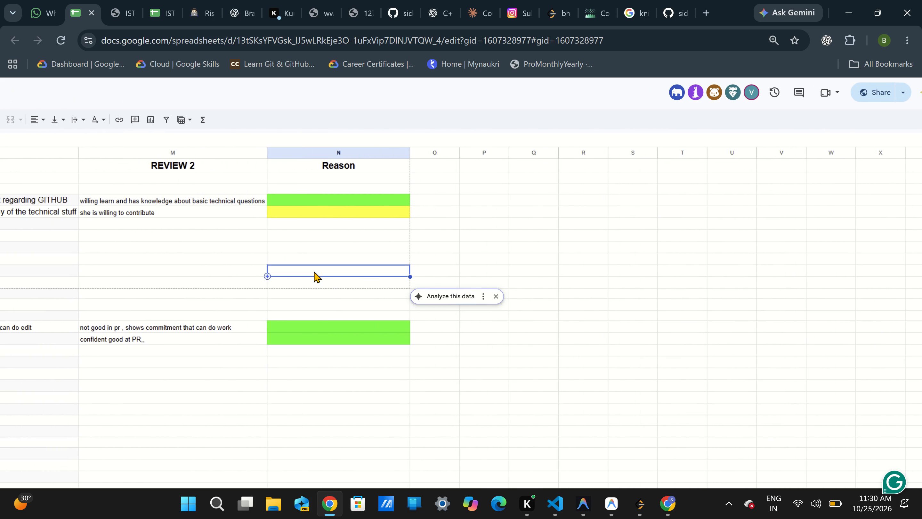
# Look through the Team-1, Team-2 and Team-3 candidate lists, going down the Branch entries of the Team-2 rows.
pyautogui.hscroll(7, 314, 271)
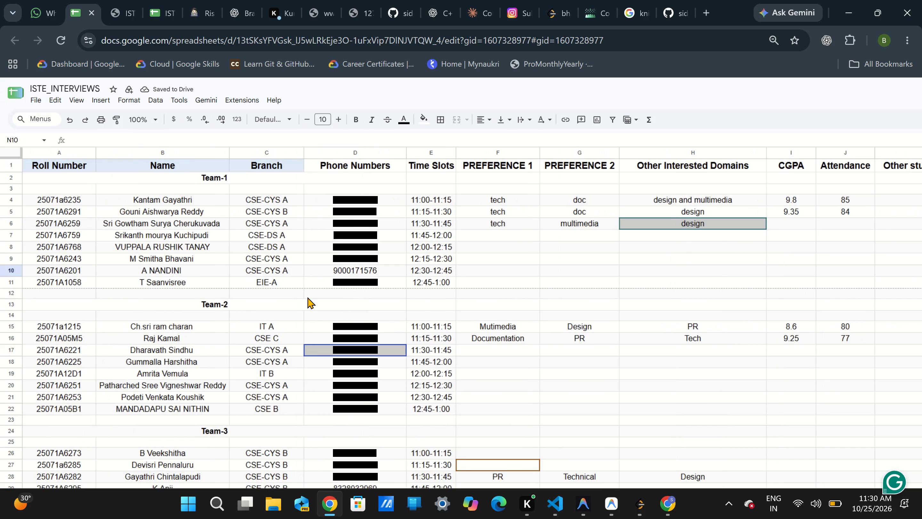
pyautogui.click(306, 297)
pyautogui.click(270, 293)
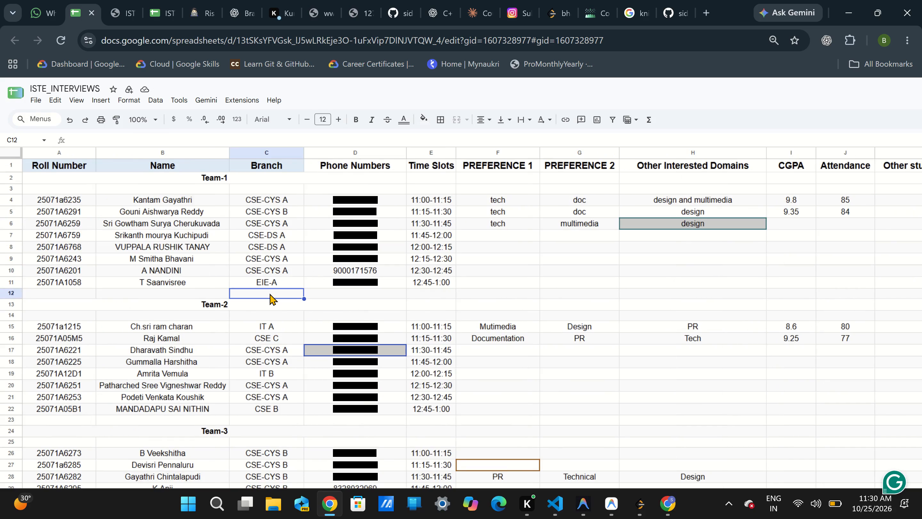
pyautogui.scroll(-1, 270, 293)
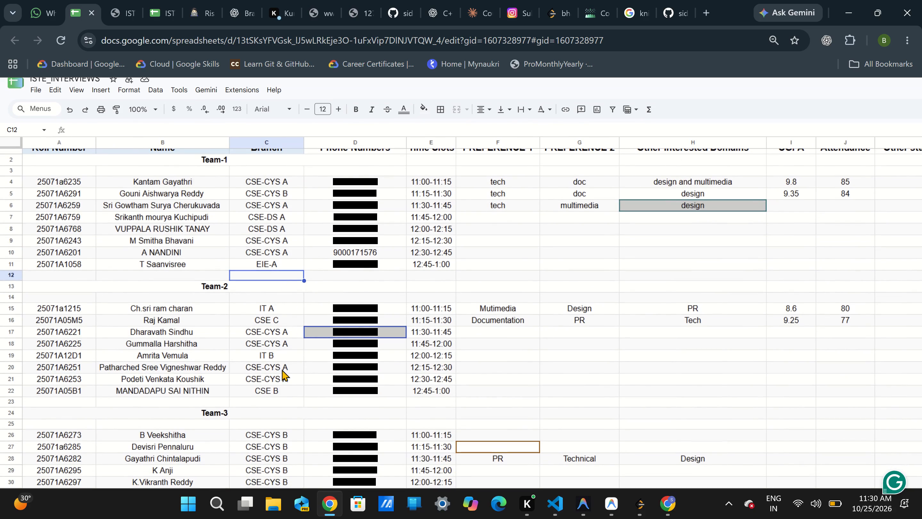
pyautogui.scroll(-1, 279, 392)
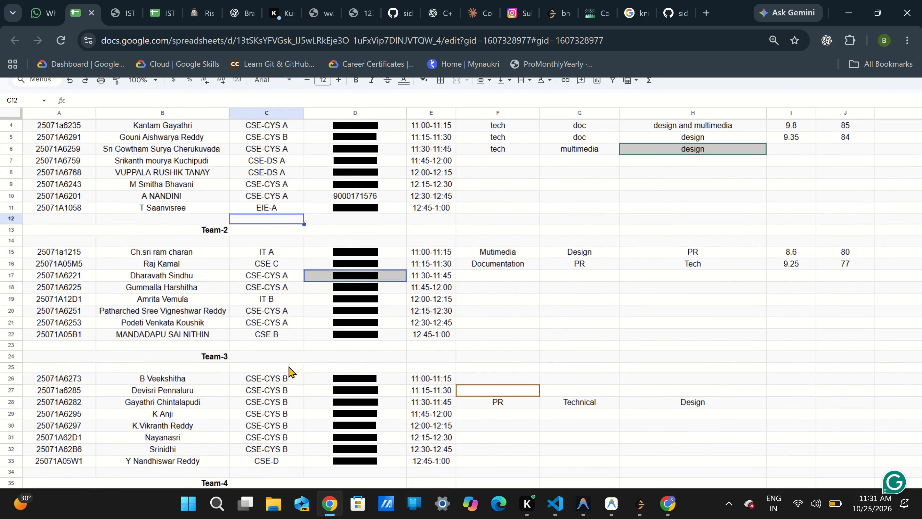
pyautogui.scroll(-1, 288, 366)
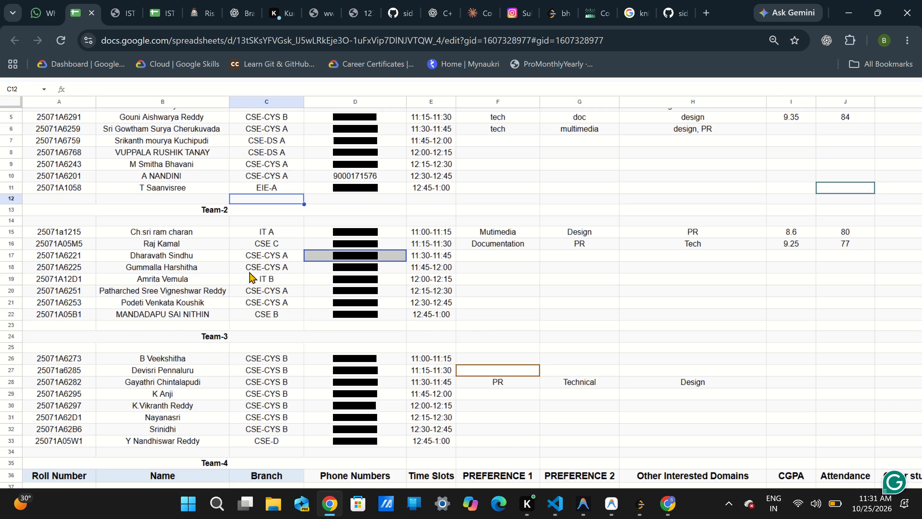
pyautogui.moveTo(247, 235); pyautogui.dragTo(252, 267)
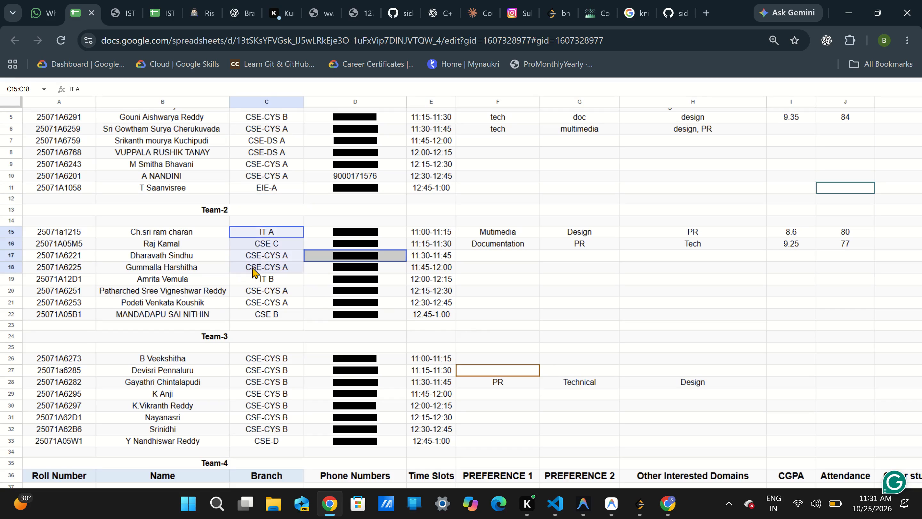
pyautogui.moveTo(252, 267); pyautogui.dragTo(267, 246)
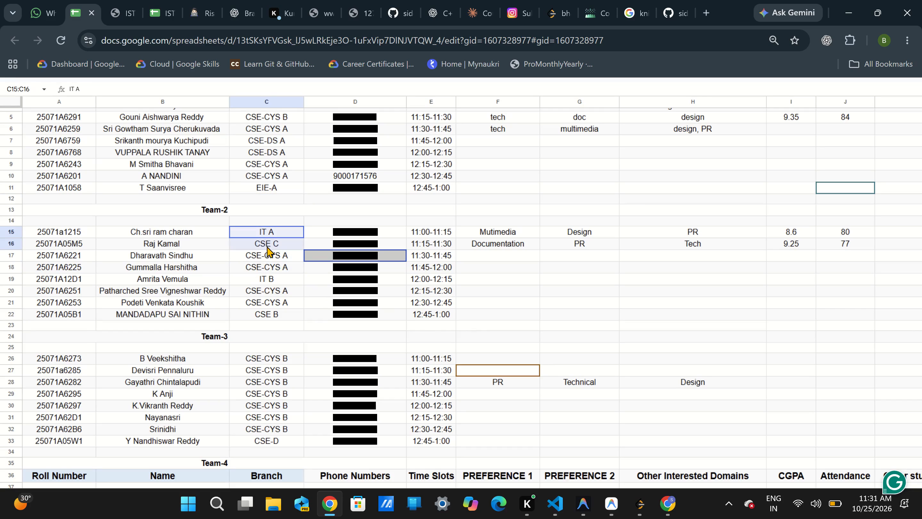
pyautogui.moveTo(267, 246); pyautogui.dragTo(267, 246)
pyautogui.click(280, 244)
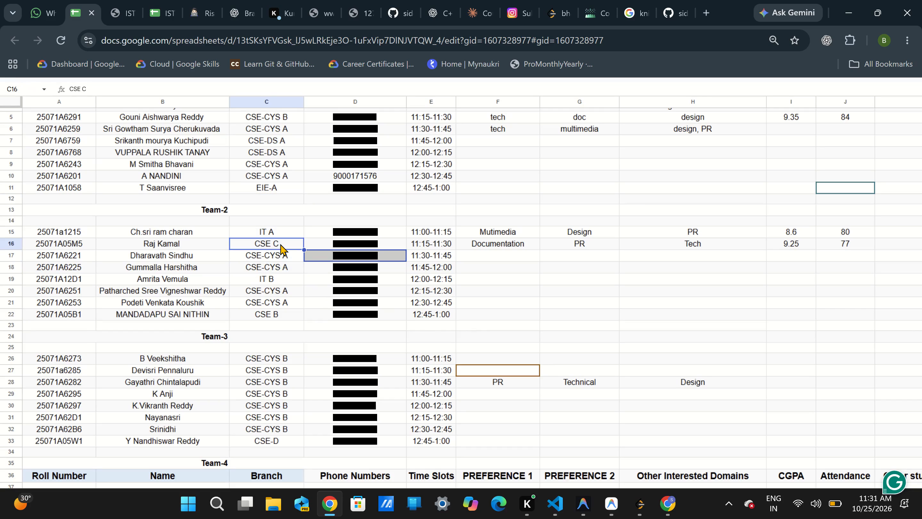
pyautogui.moveTo(280, 244); pyautogui.dragTo(280, 257)
pyautogui.click(280, 257)
pyautogui.moveTo(280, 257); pyautogui.dragTo(283, 298)
pyautogui.click(283, 298)
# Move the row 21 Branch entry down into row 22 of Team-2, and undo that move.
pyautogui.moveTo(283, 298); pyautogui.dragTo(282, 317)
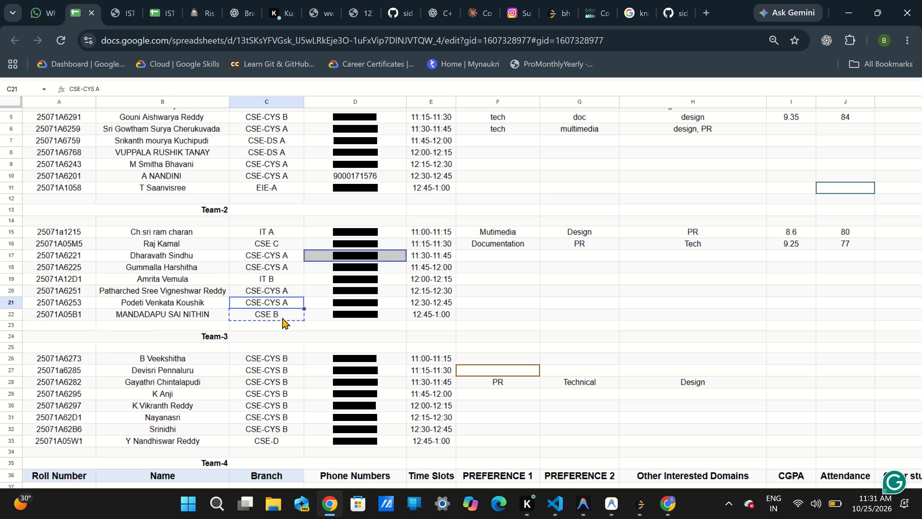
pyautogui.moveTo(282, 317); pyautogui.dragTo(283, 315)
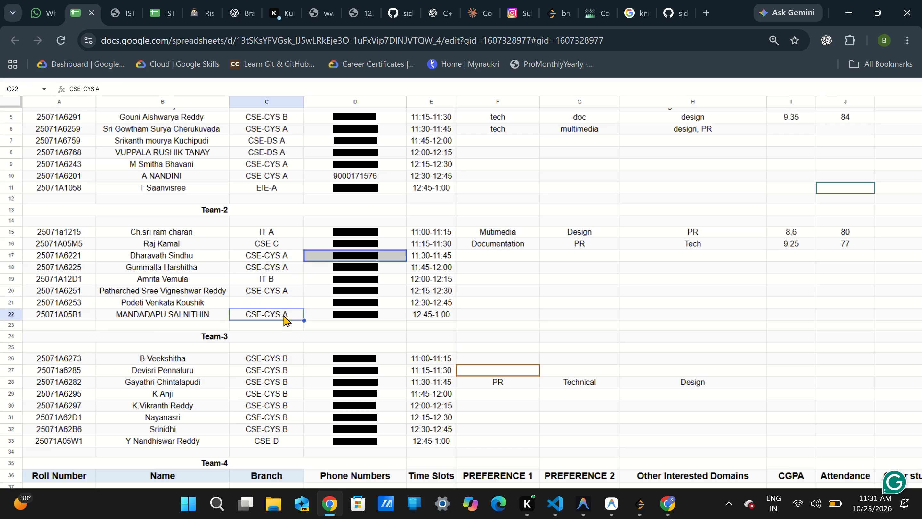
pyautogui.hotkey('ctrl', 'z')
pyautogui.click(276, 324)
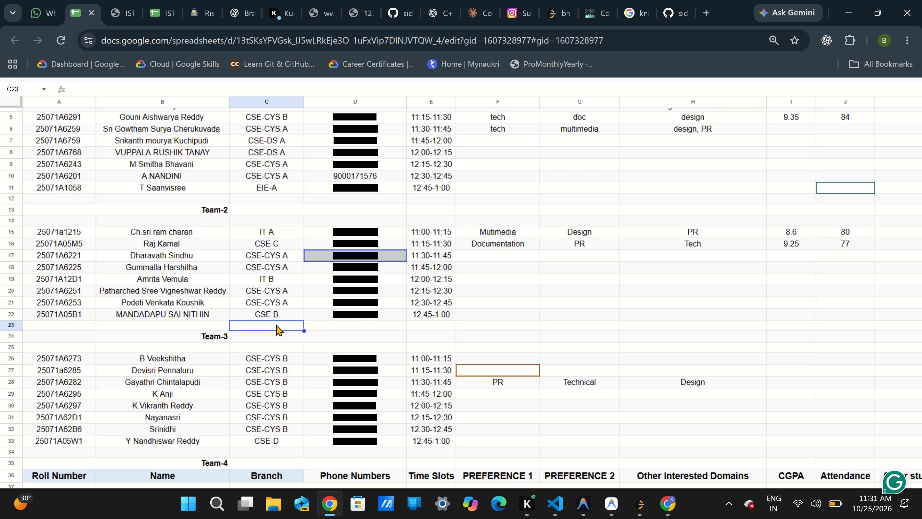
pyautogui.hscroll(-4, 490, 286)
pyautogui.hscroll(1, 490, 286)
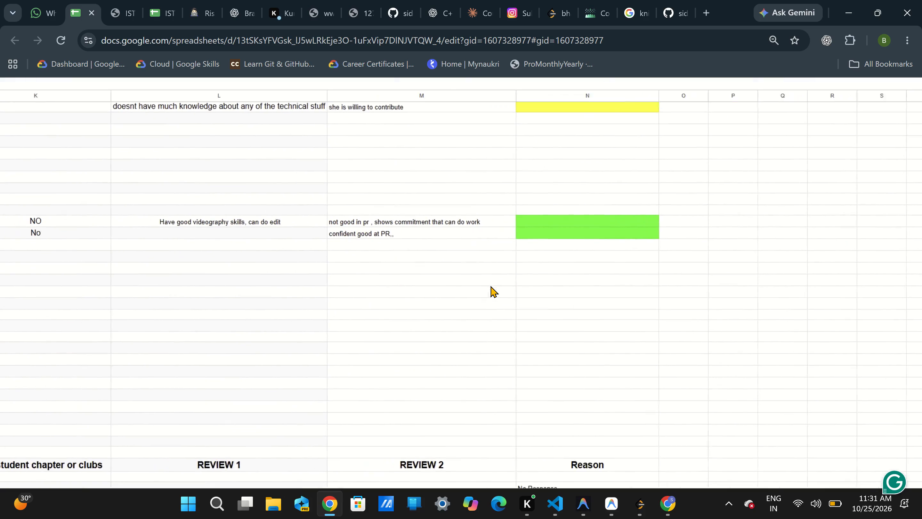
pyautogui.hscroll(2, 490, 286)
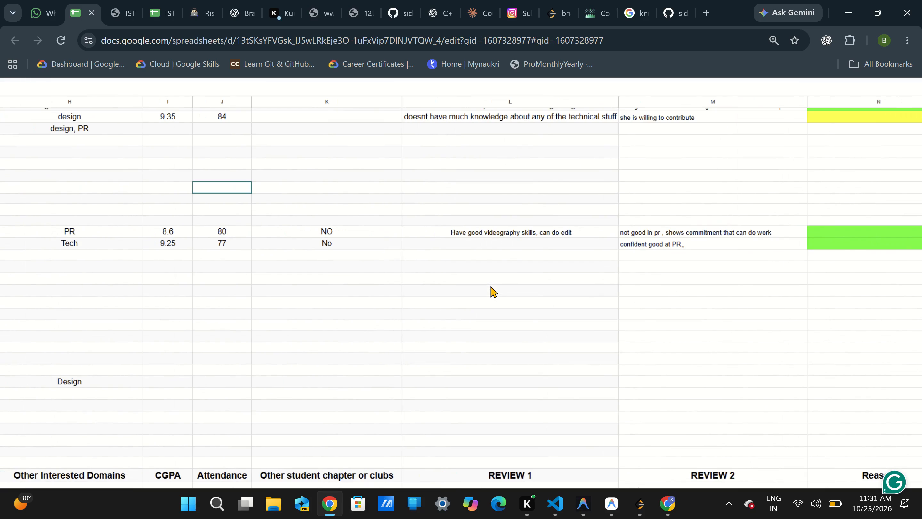
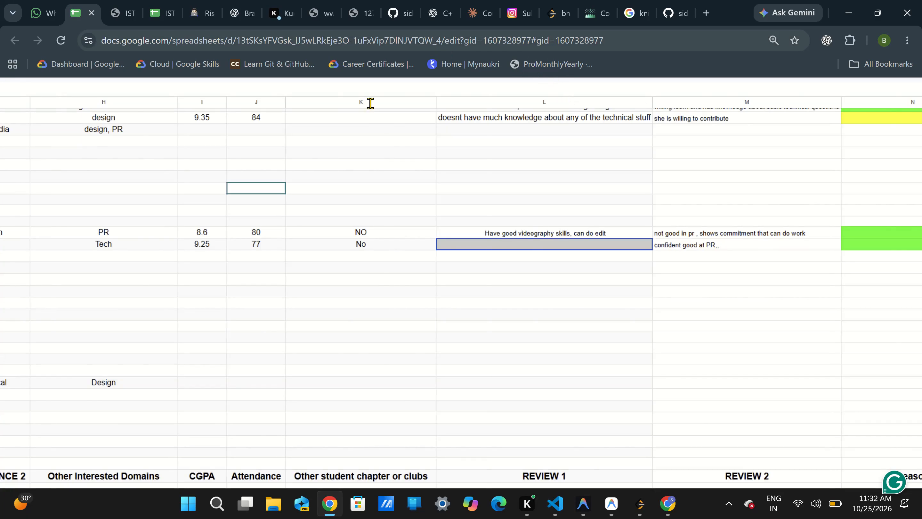
# Look through the Team-2 to Team-5 candidate lists, going down the Name entries of Team-2 rows 17 to 21.
pyautogui.hscroll(5, 256, 199)
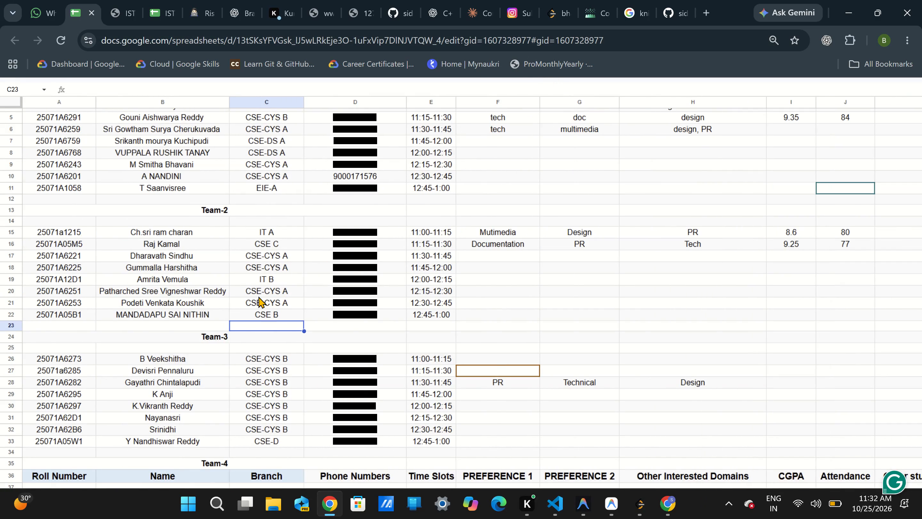
pyautogui.scroll(-2, 258, 296)
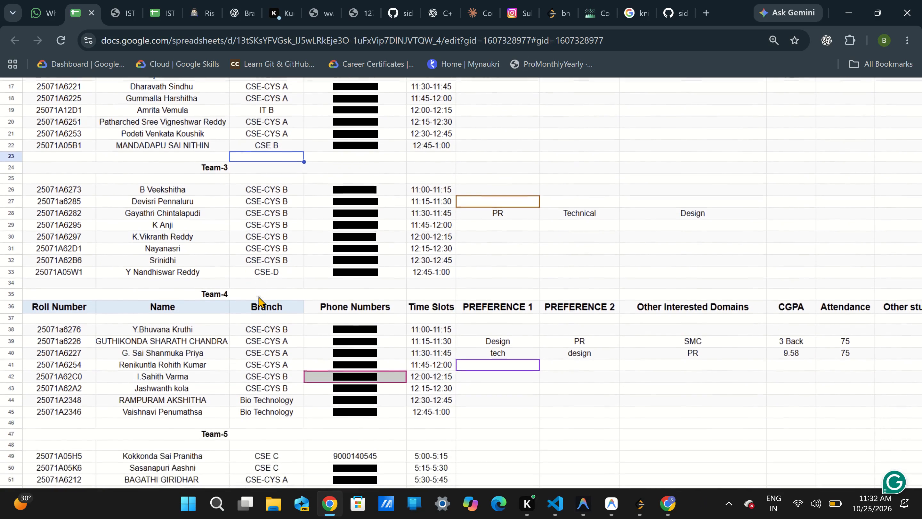
pyautogui.scroll(-1, 258, 296)
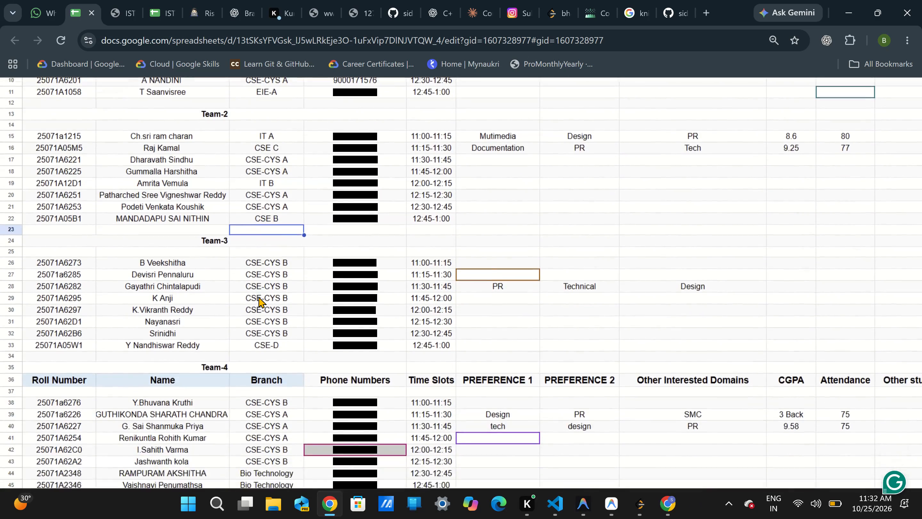
pyautogui.scroll(-1, 258, 296)
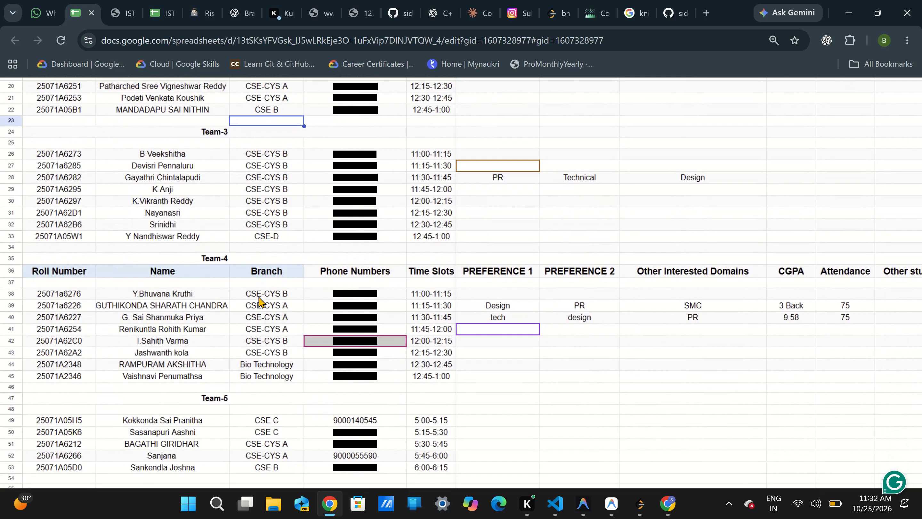
pyautogui.scroll(-1, 258, 296)
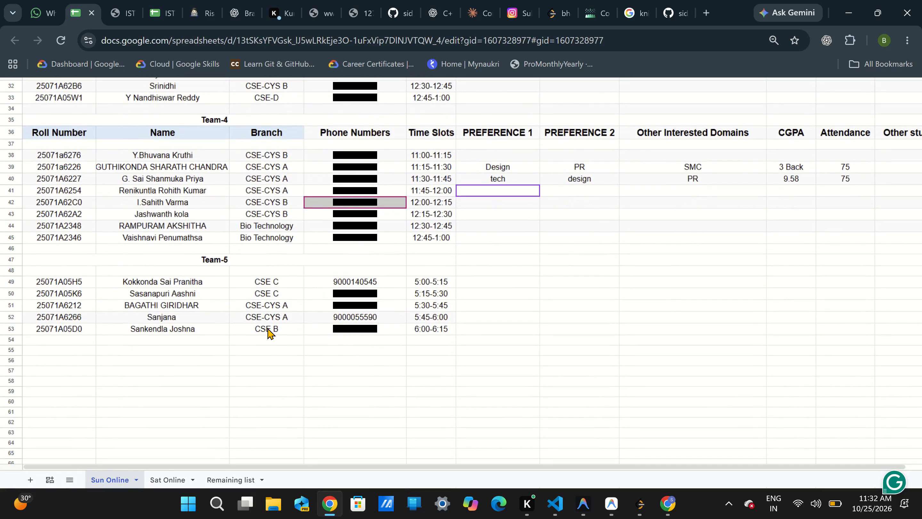
pyautogui.scroll(2, 261, 298)
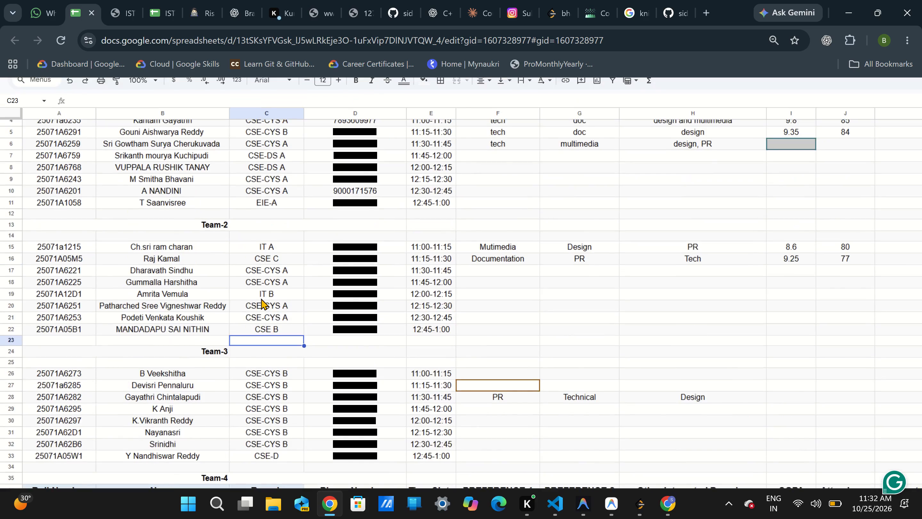
pyautogui.scroll(-1, 261, 298)
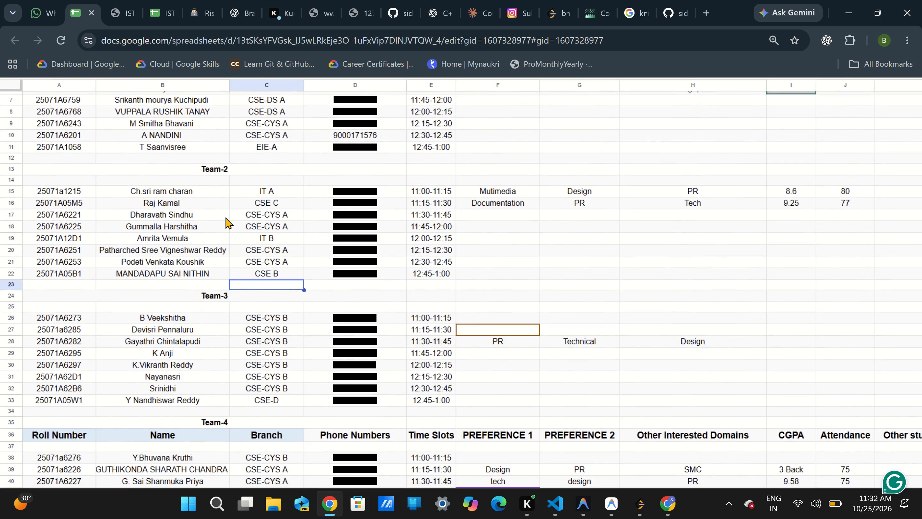
pyautogui.click(203, 217)
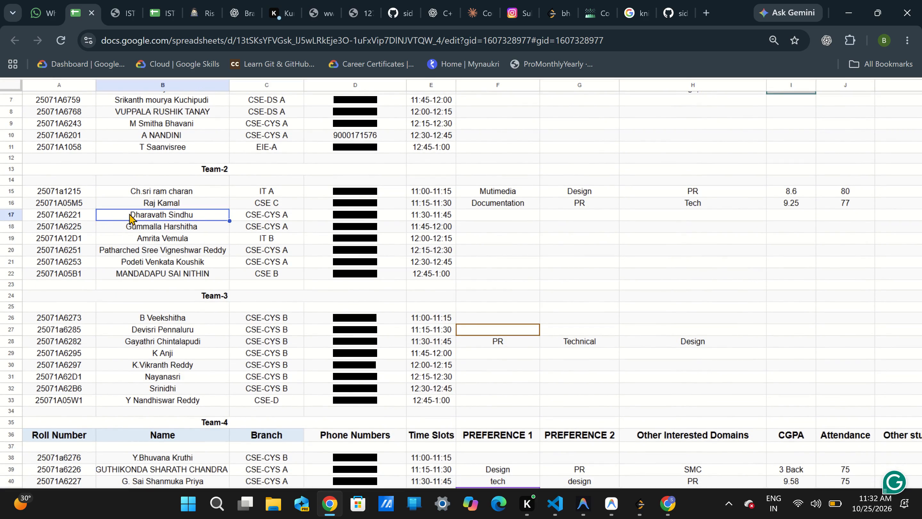
pyautogui.click(214, 225)
pyautogui.click(211, 236)
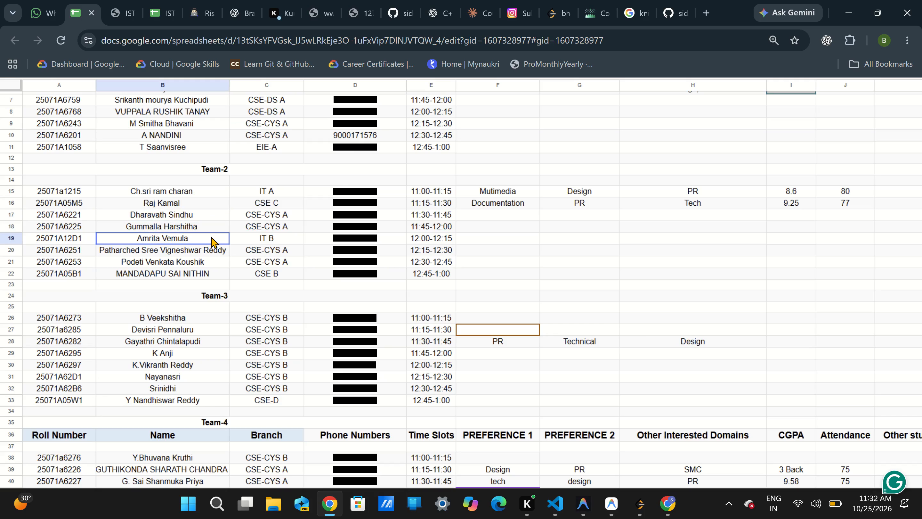
pyautogui.click(221, 251)
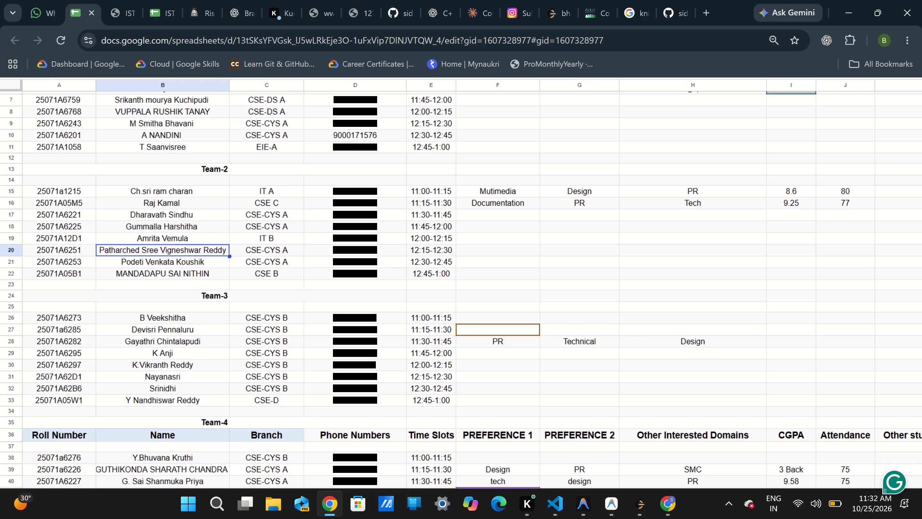
pyautogui.click(222, 261)
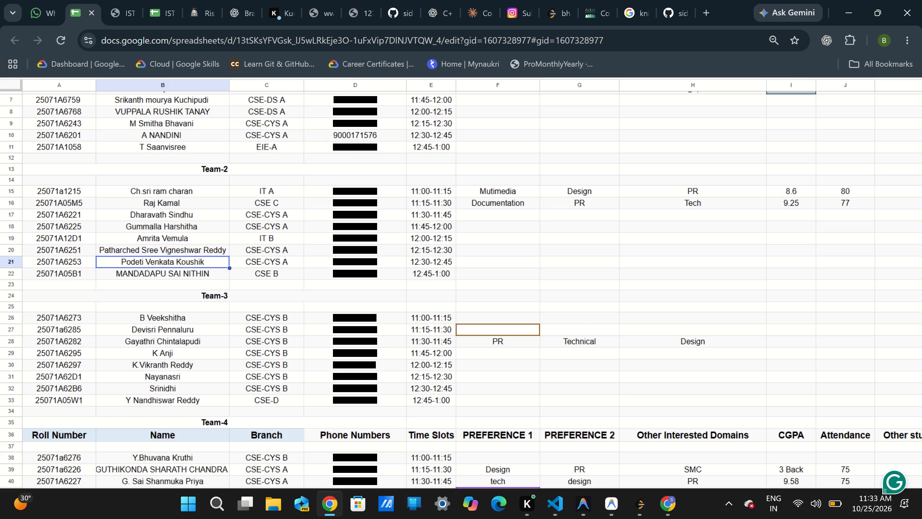
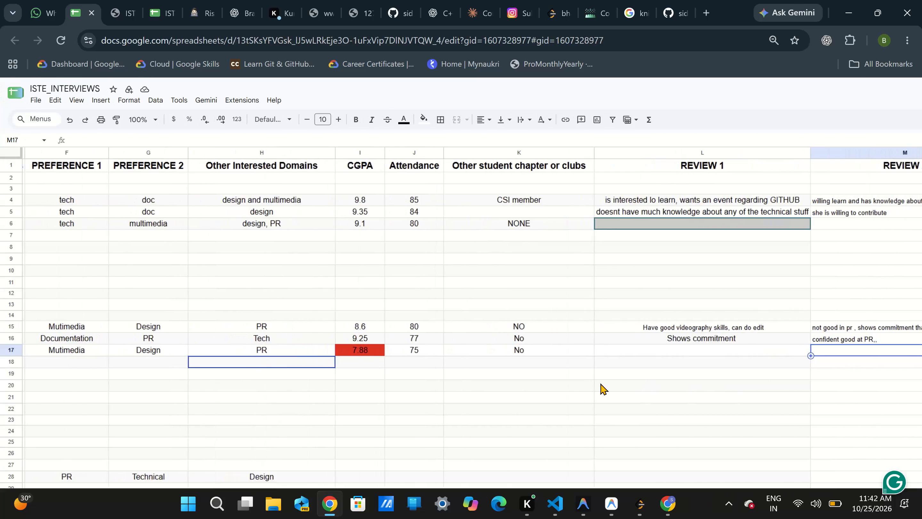
# Examine the Team-1 and Team-2 rows across the preference, CGPA, attendance, review and Reason columns.
pyautogui.hscroll(2, 600, 383)
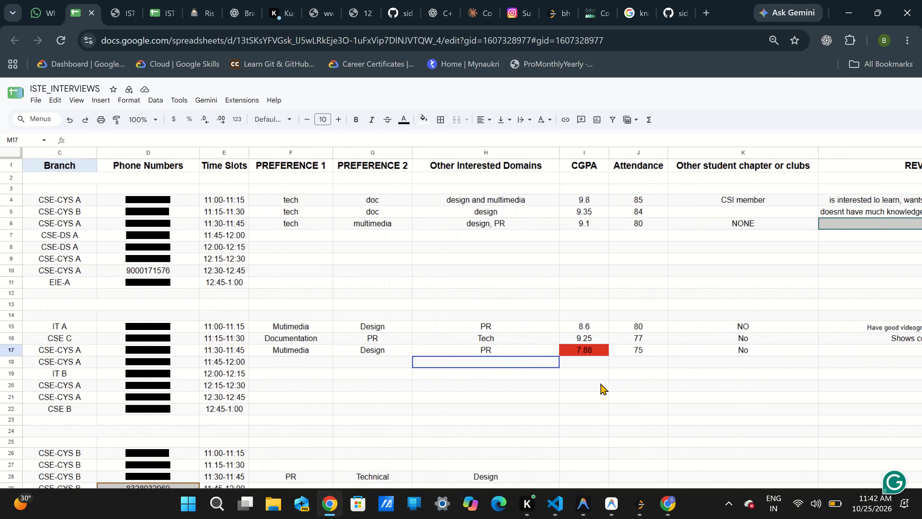
pyautogui.hscroll(3, 600, 383)
pyautogui.hscroll(-3, 600, 383)
pyautogui.hscroll(1, 600, 383)
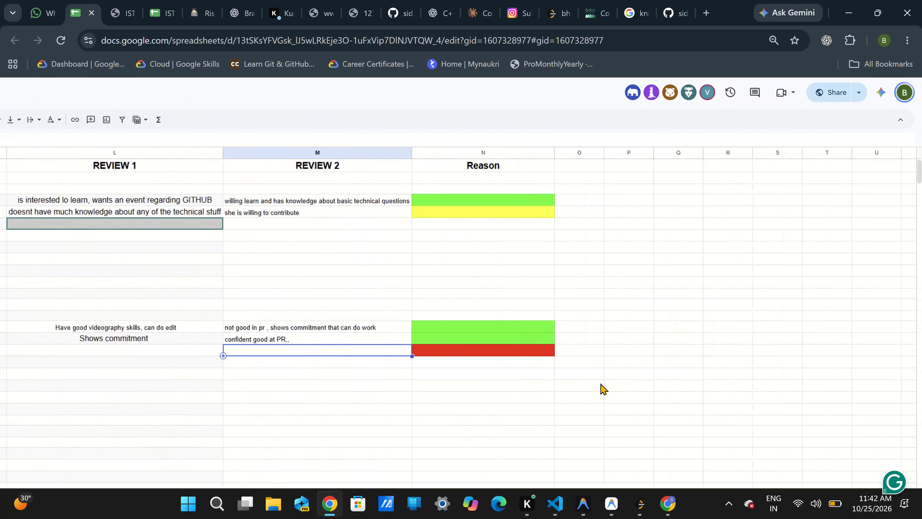
pyautogui.hscroll(2, 600, 383)
pyautogui.scroll(1, 600, 383)
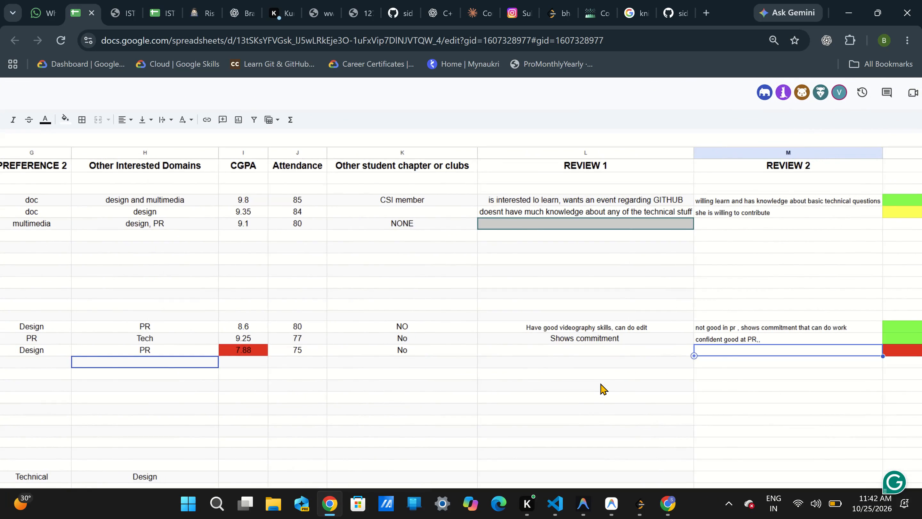
pyautogui.hscroll(1, 600, 383)
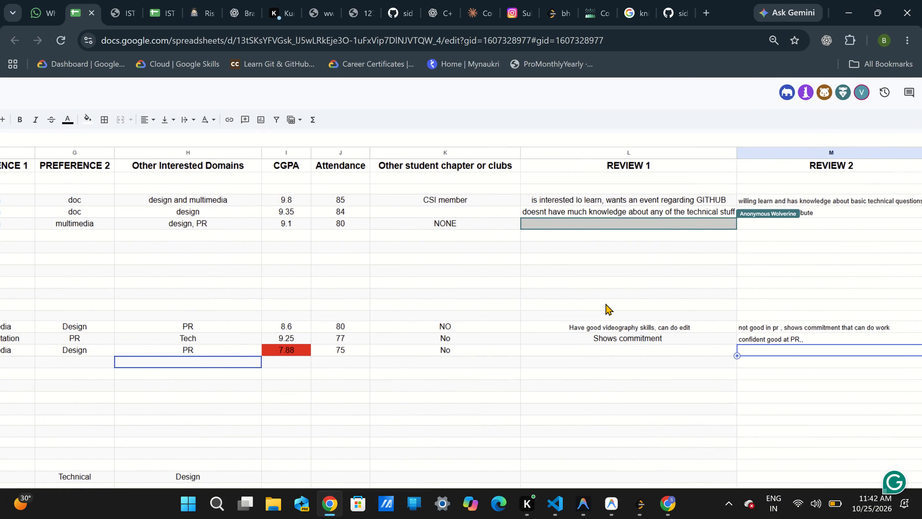
pyautogui.hscroll(2, 605, 303)
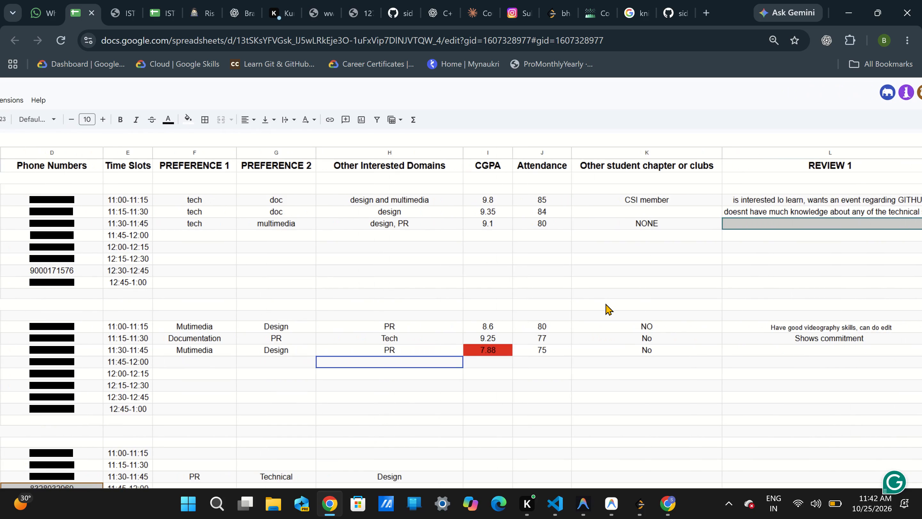
pyautogui.hscroll(2, 605, 303)
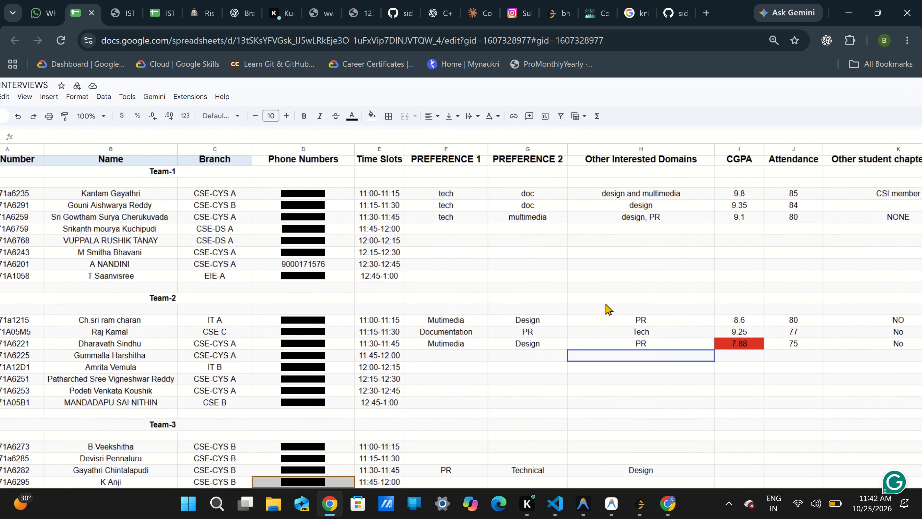
pyautogui.hscroll(-3, 605, 303)
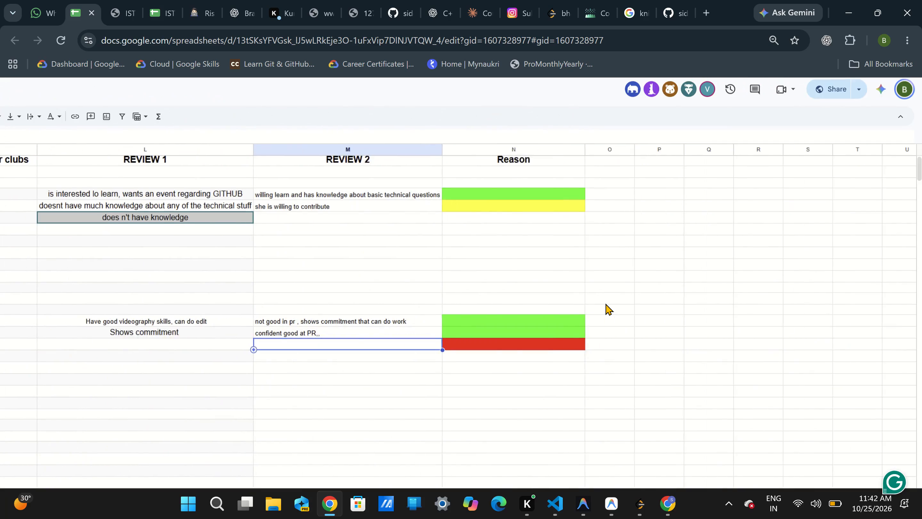
# Look through the Team-3 to Team-5 candidate lists and recheck the review and Reason entries of Team-1 and Team-2.
pyautogui.hscroll(1, 605, 303)
pyautogui.scroll(-2, 605, 303)
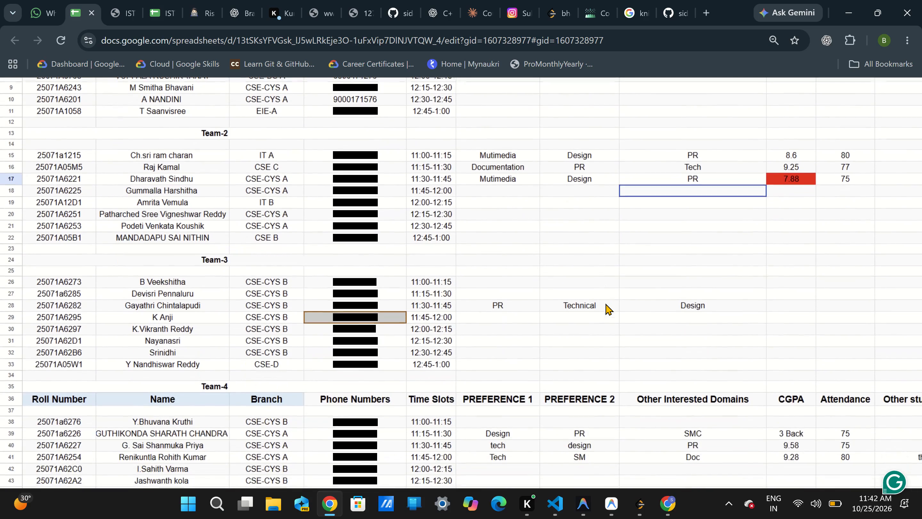
pyautogui.scroll(-3, 605, 303)
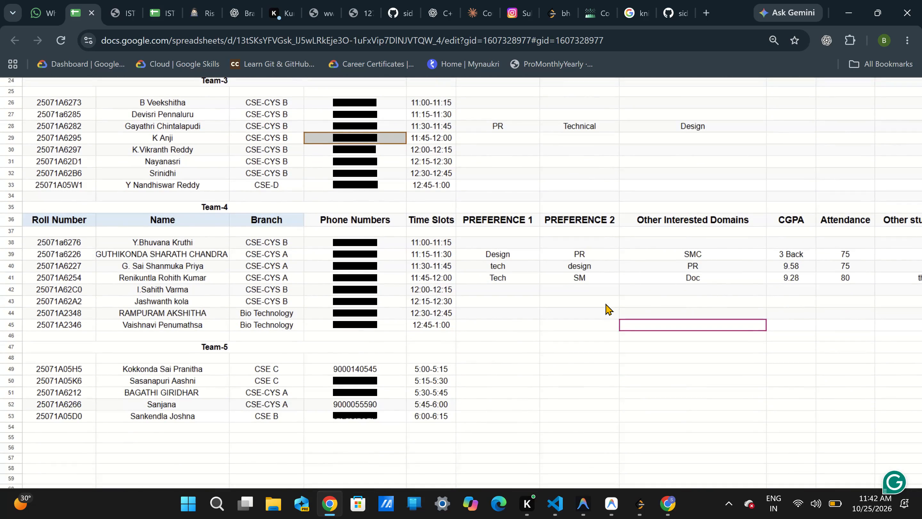
pyautogui.scroll(-1, 605, 303)
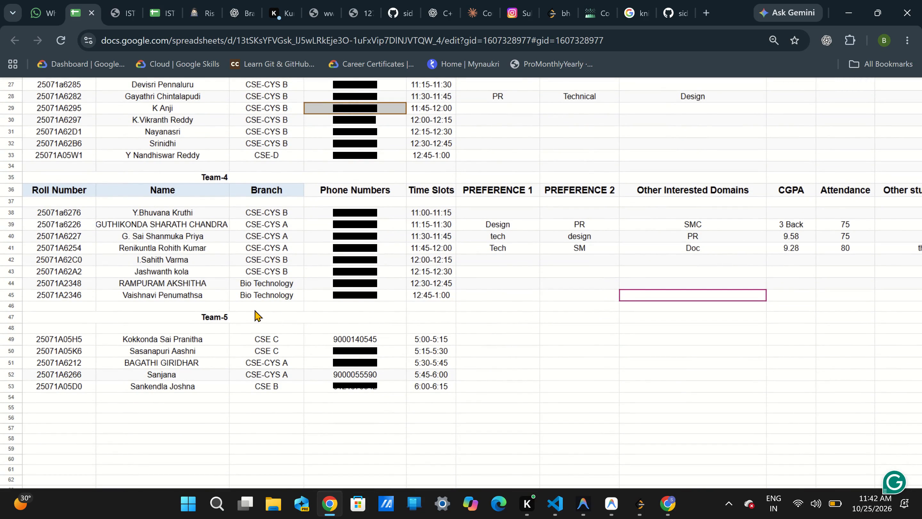
pyautogui.click(237, 317)
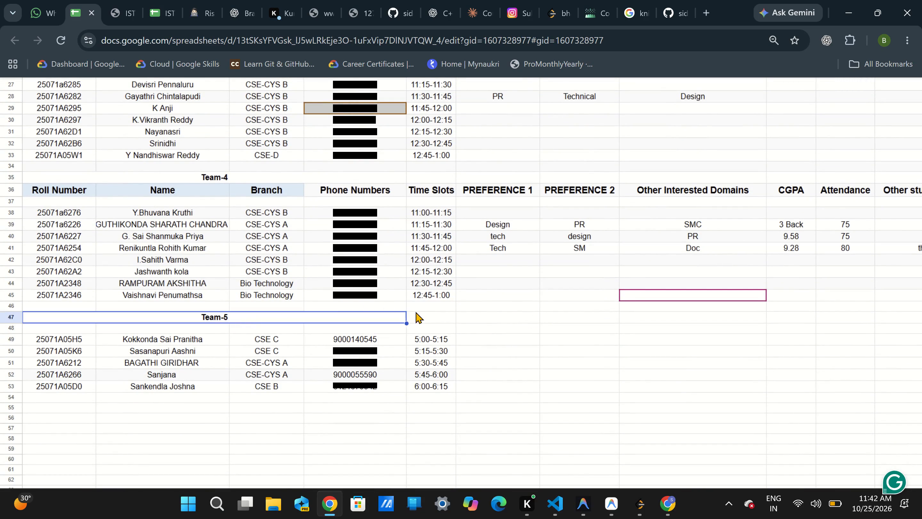
pyautogui.click(416, 312)
pyautogui.scroll(2, 464, 276)
pyautogui.hscroll(-2, 464, 276)
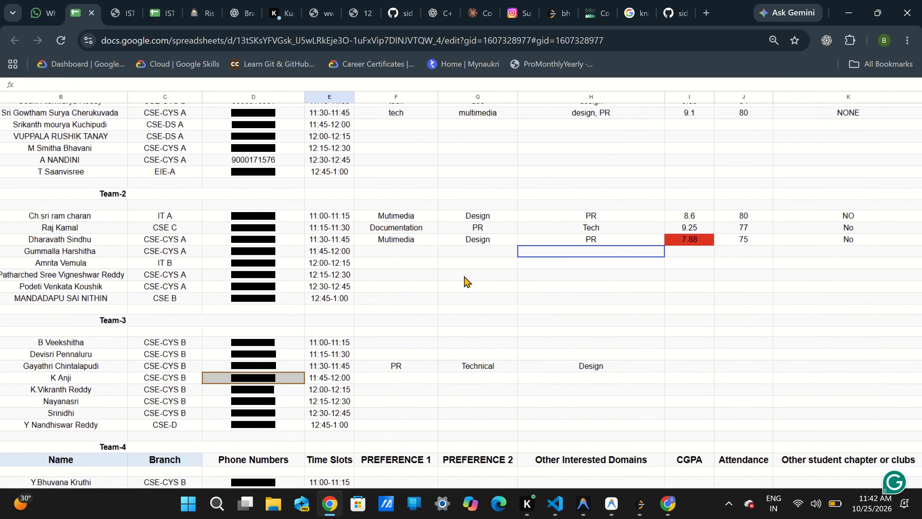
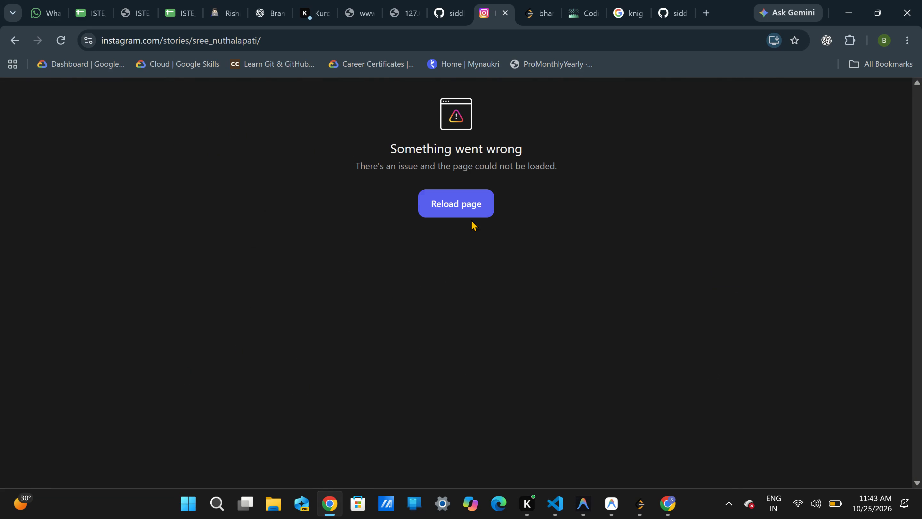
# Switch to Instagram, reload the failed stories page, and return to a refreshed home feed.
pyautogui.click(473, 204)
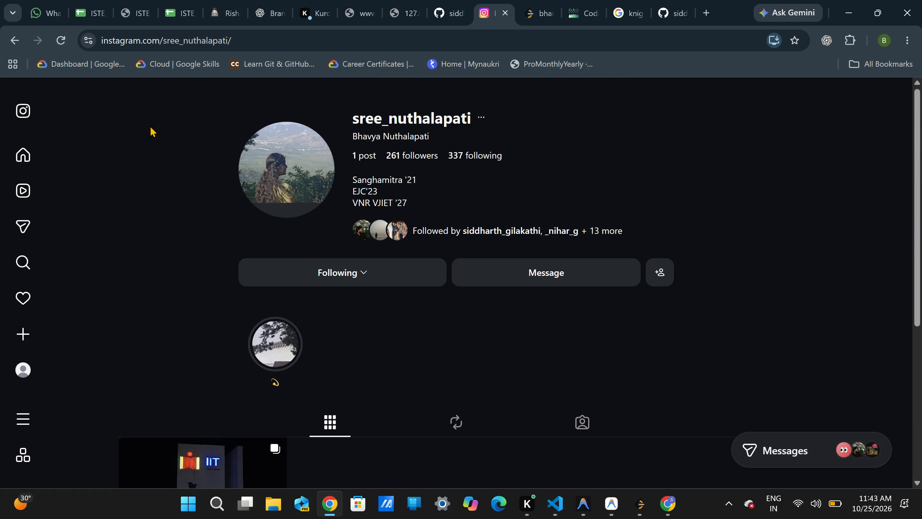
pyautogui.click(14, 49)
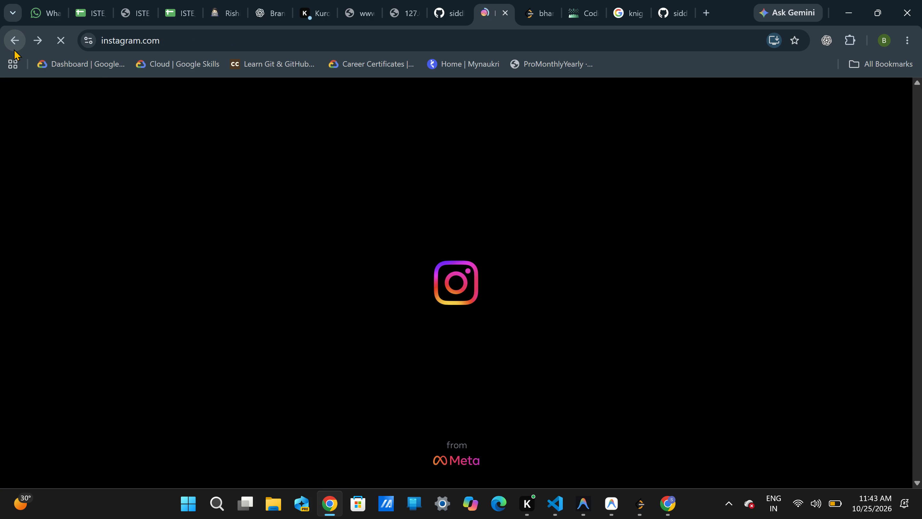
pyautogui.tripleClick(56, 47)
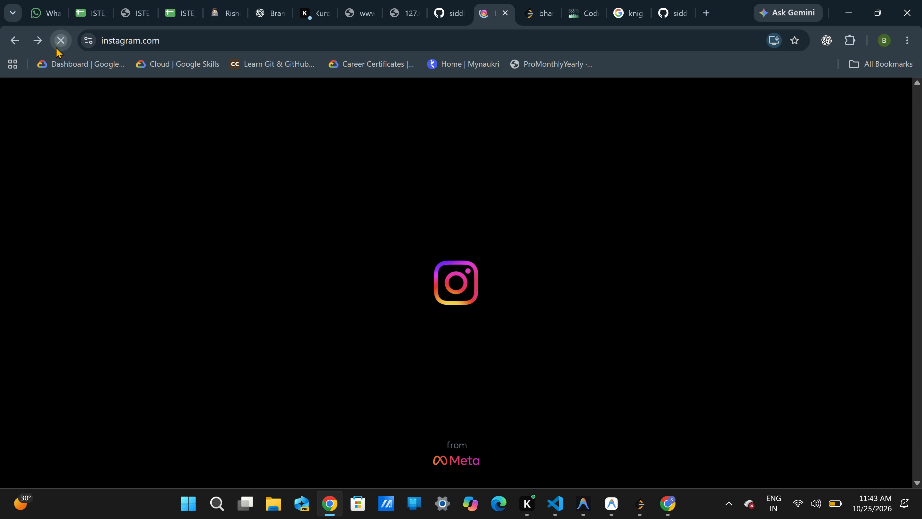
pyautogui.tripleClick(56, 47)
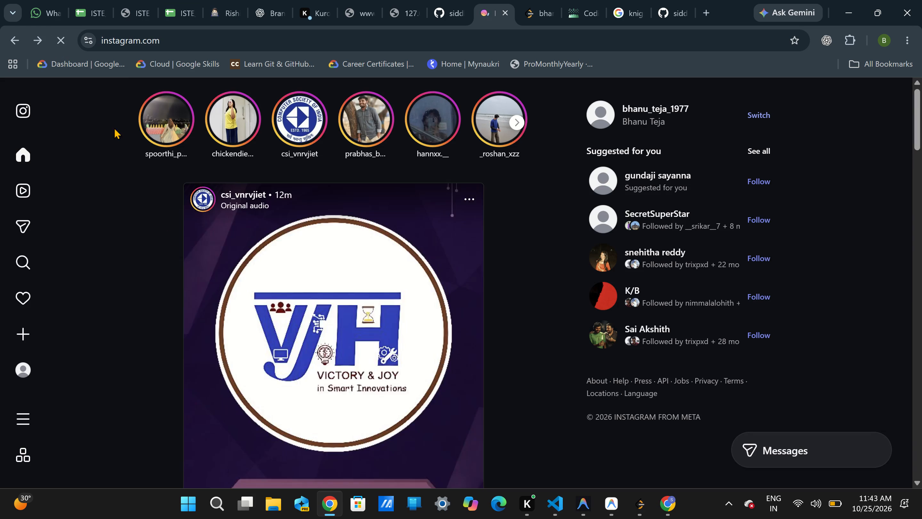
# Open the first story in the home feed and view onward to the csi_vnrvjiet story, rechecking the one before the kodekloud ad.
pyautogui.click(161, 119)
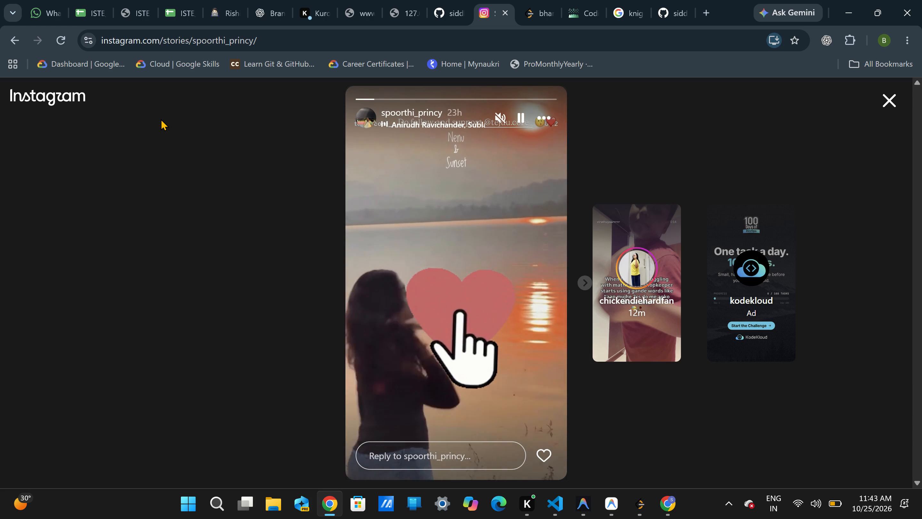
pyautogui.press('Right')
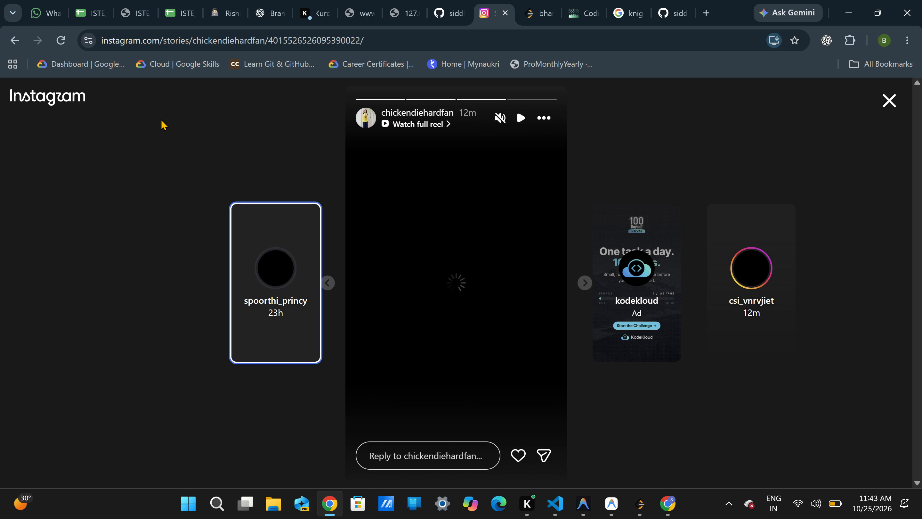
pyautogui.press('Down')
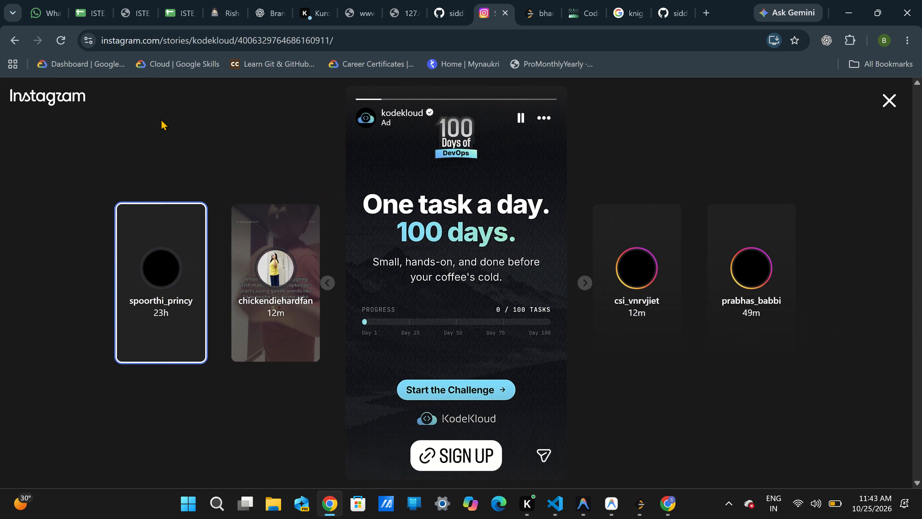
pyautogui.press('Left')
pyautogui.press('Down')
pyautogui.press('Left')
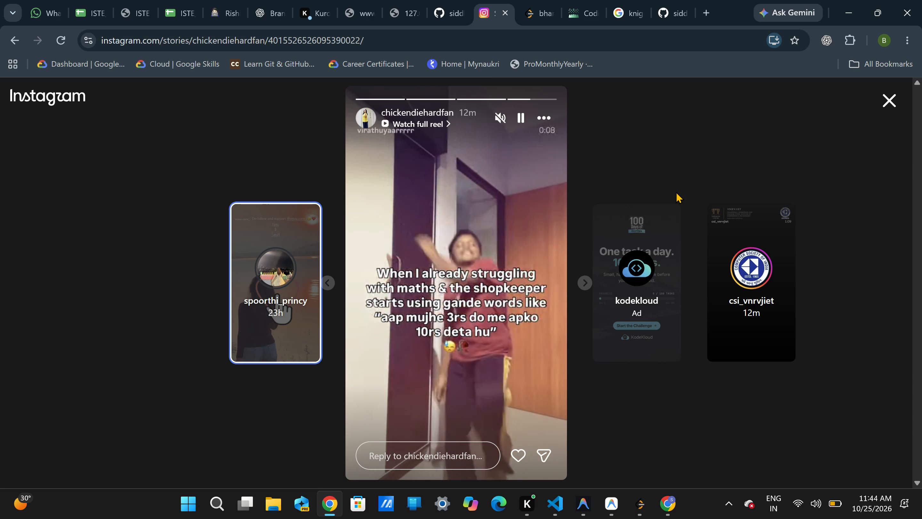
pyautogui.press('Right')
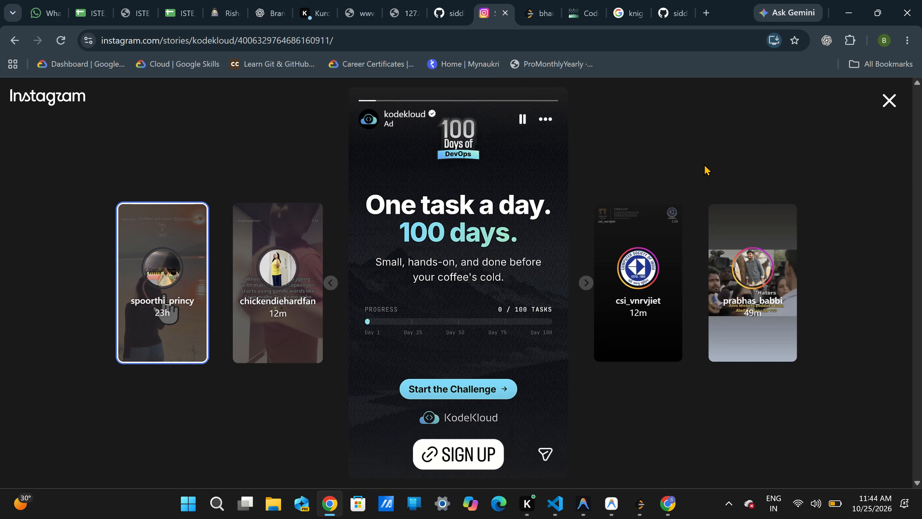
pyautogui.press('Right')
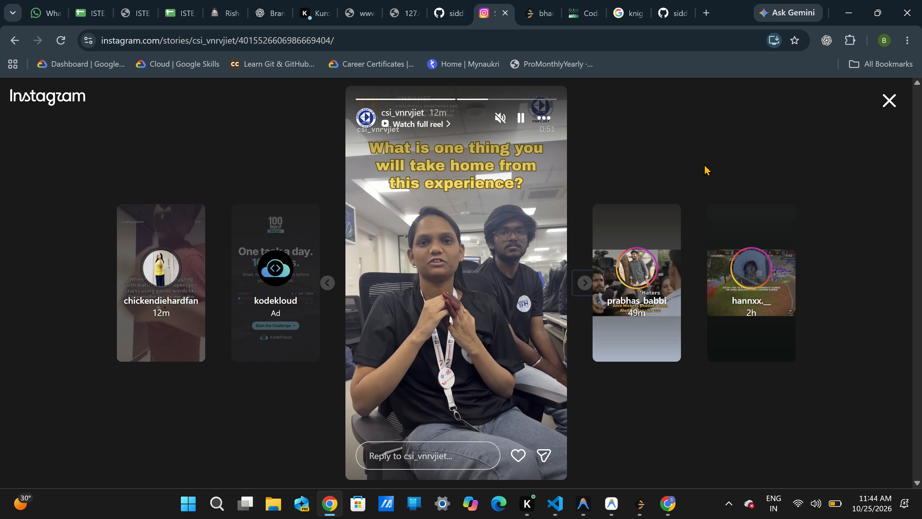
# View the stories after csi_vnrvjiet, going back to the guitar birthday story and on through the following sunset and landscape set.
pyautogui.press('Right')
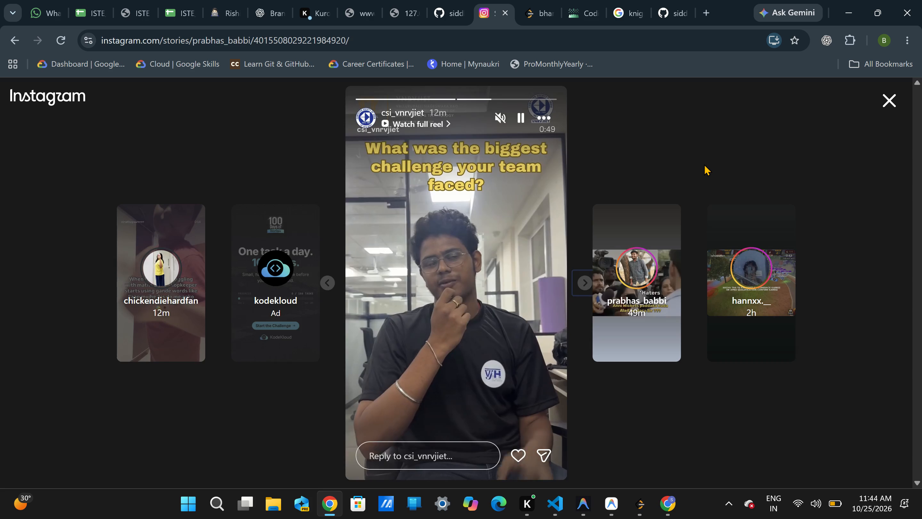
pyautogui.press('Right')
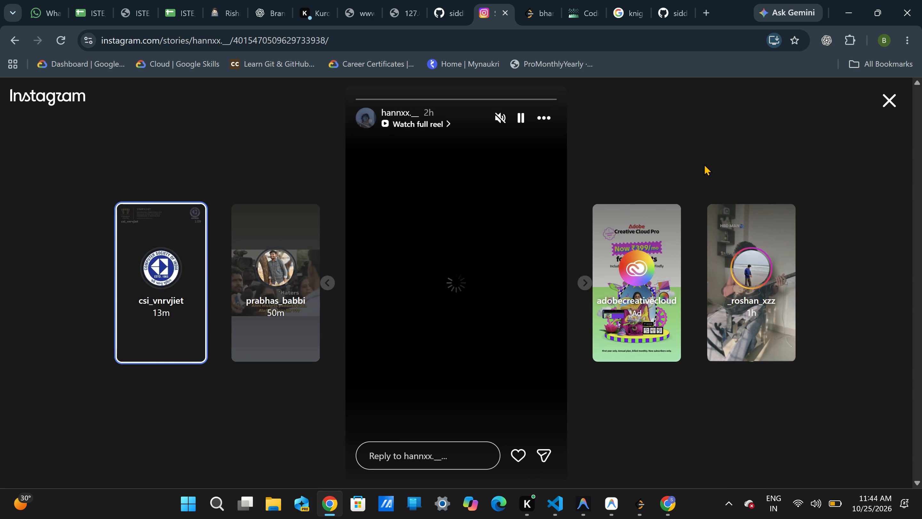
pyautogui.press('Right')
pyautogui.press('Right')
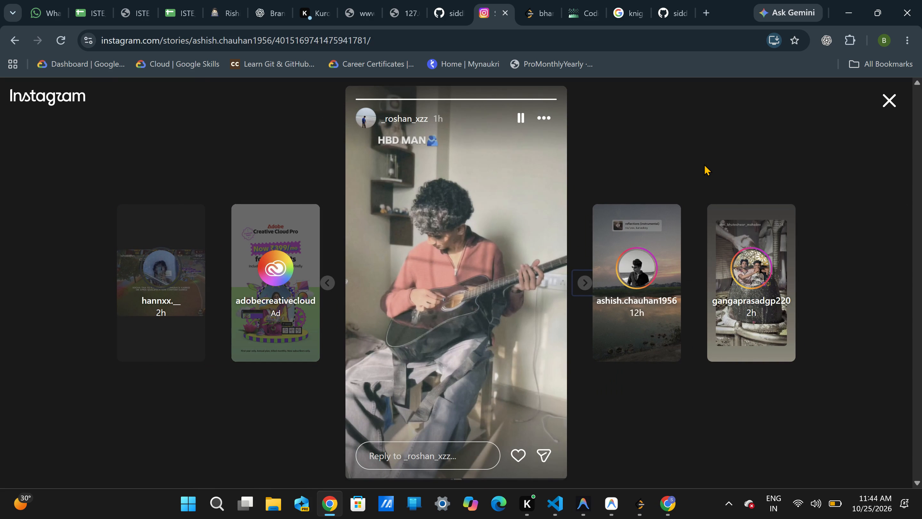
pyautogui.press('Left')
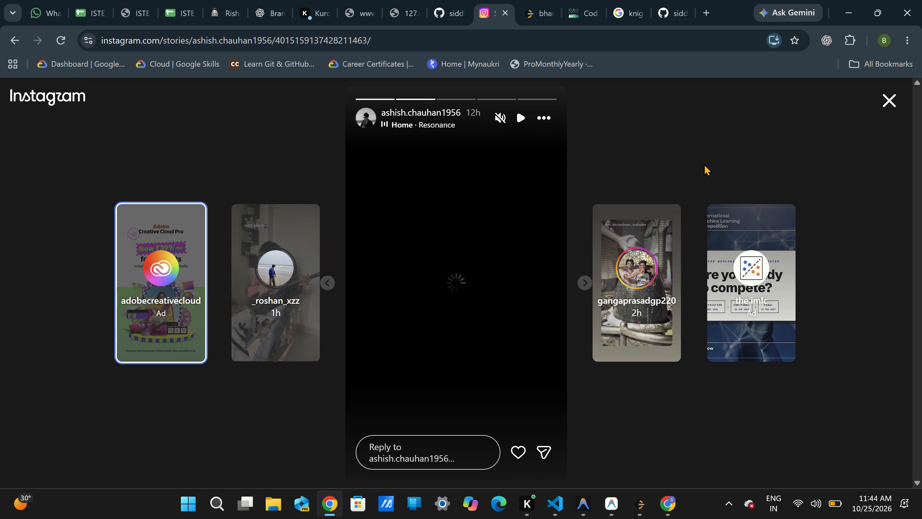
pyautogui.press('Left')
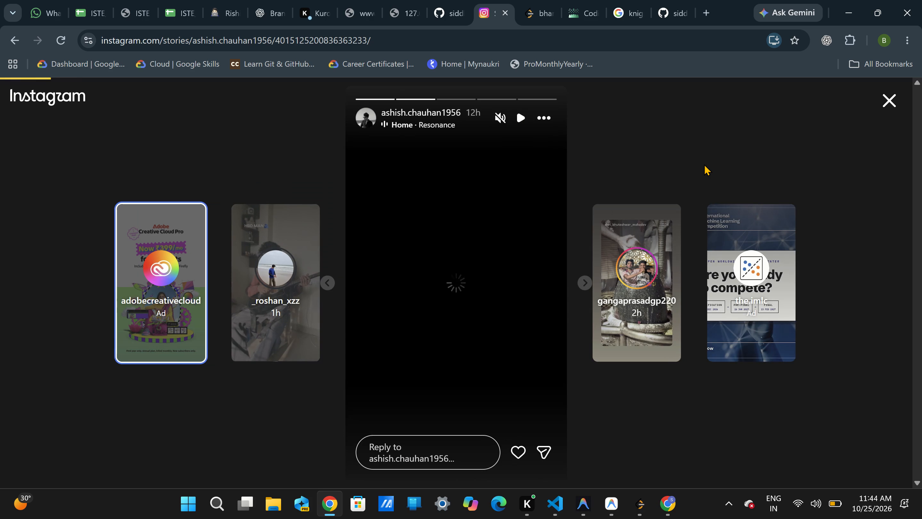
pyautogui.press('Left')
pyautogui.press('Left')
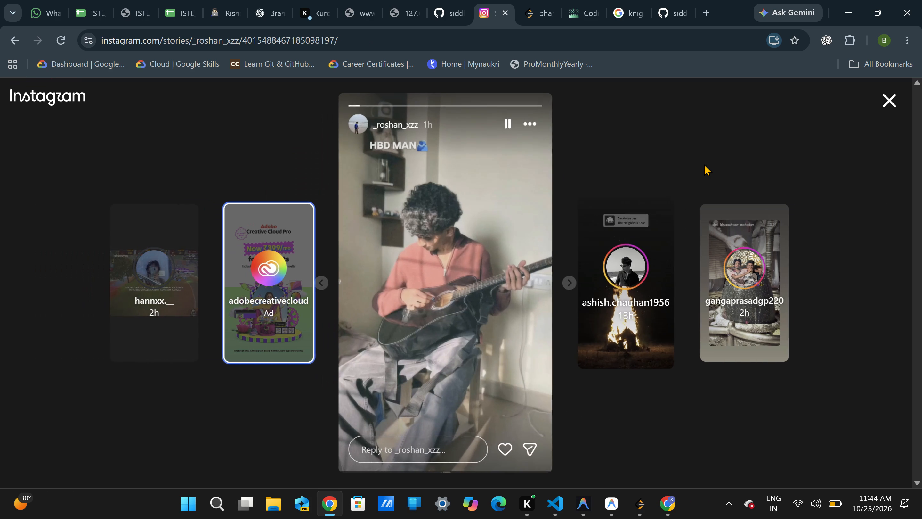
pyautogui.press('Right')
pyautogui.press('Right')
pyautogui.press('Right')
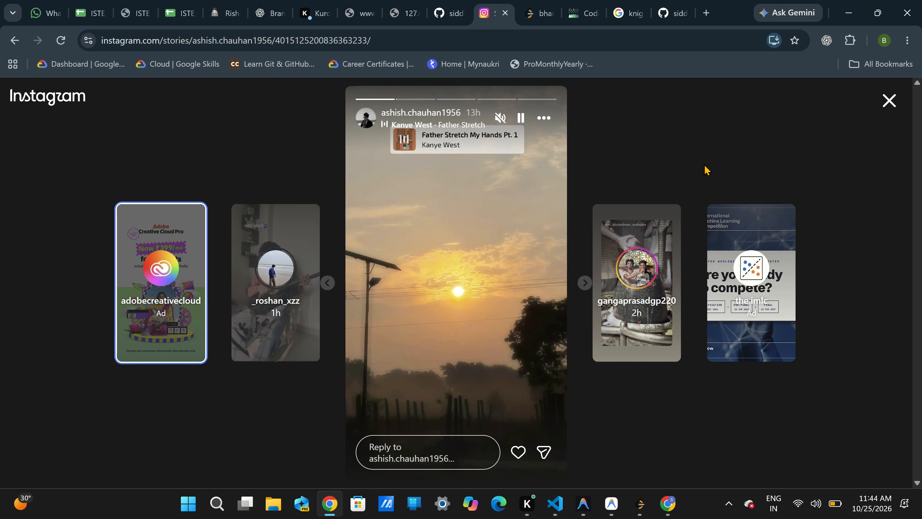
pyautogui.press('Right')
pyautogui.press('Right')
pyautogui.press('Right')
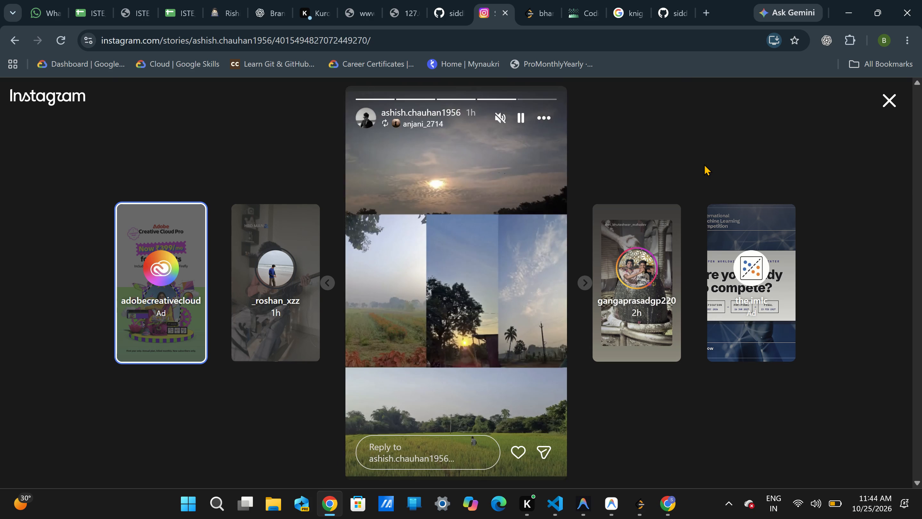
# View the stories from the International Machine Learning Competition ad through to the Indian cricketer post, rechecking the birthday story after the ad.
pyautogui.press('Down')
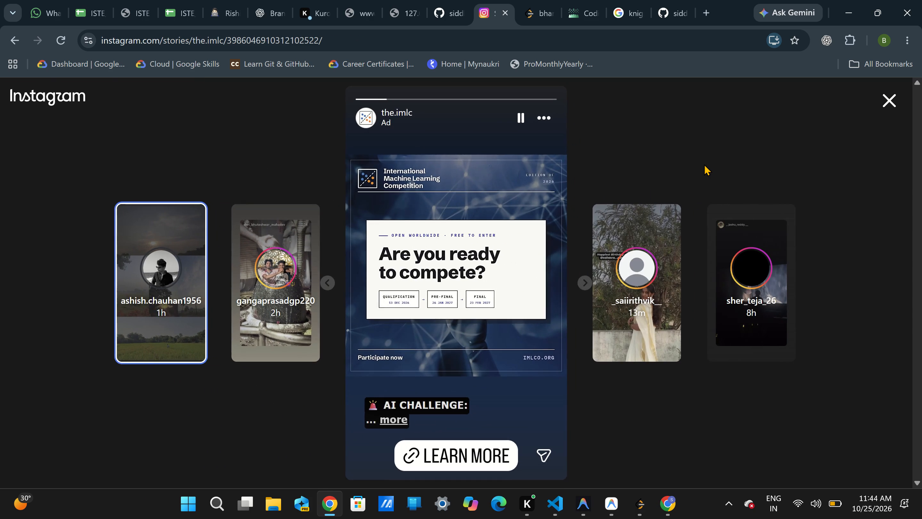
pyautogui.press('Down')
pyautogui.press('Down')
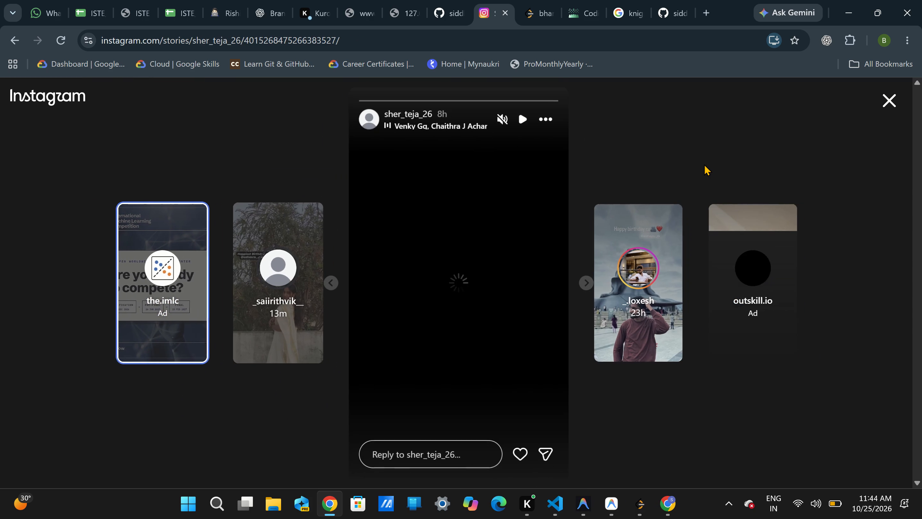
pyautogui.press('Left')
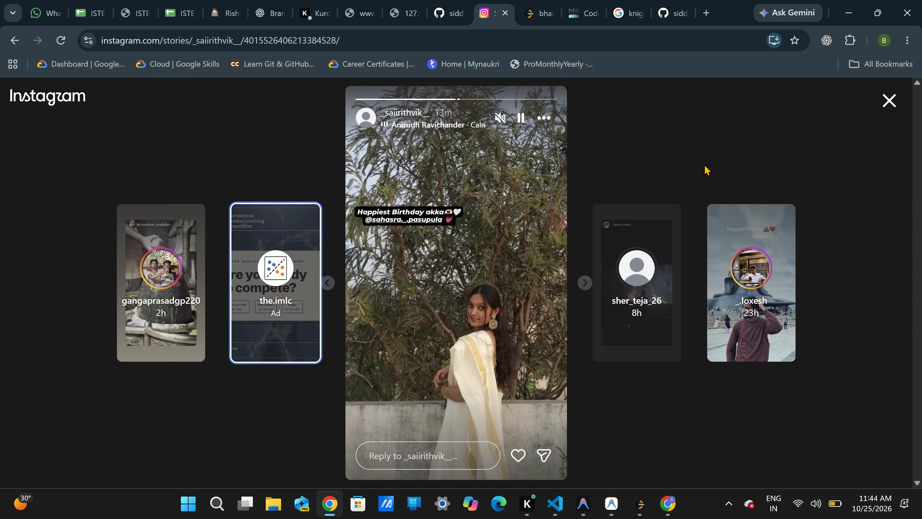
pyautogui.press('Down')
pyautogui.press('Down')
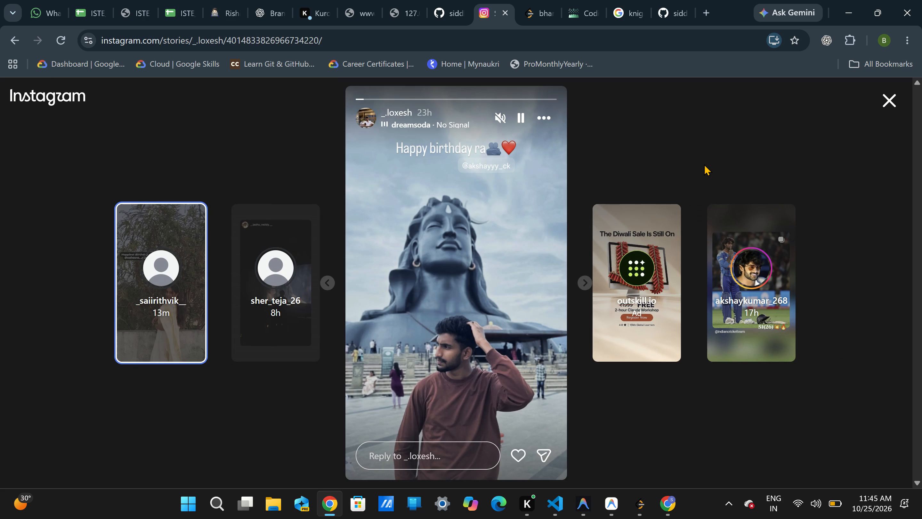
pyautogui.press('Down')
pyautogui.press('Down')
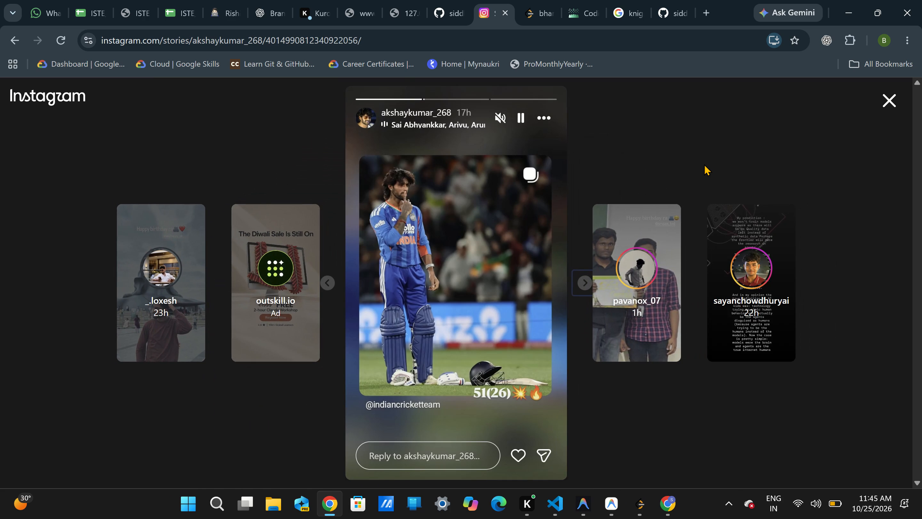
# View the classroom birthday story, the post predicting a shift from training models to agents, and the unacademy GATE ad.
pyautogui.press('Right')
pyautogui.press('Down')
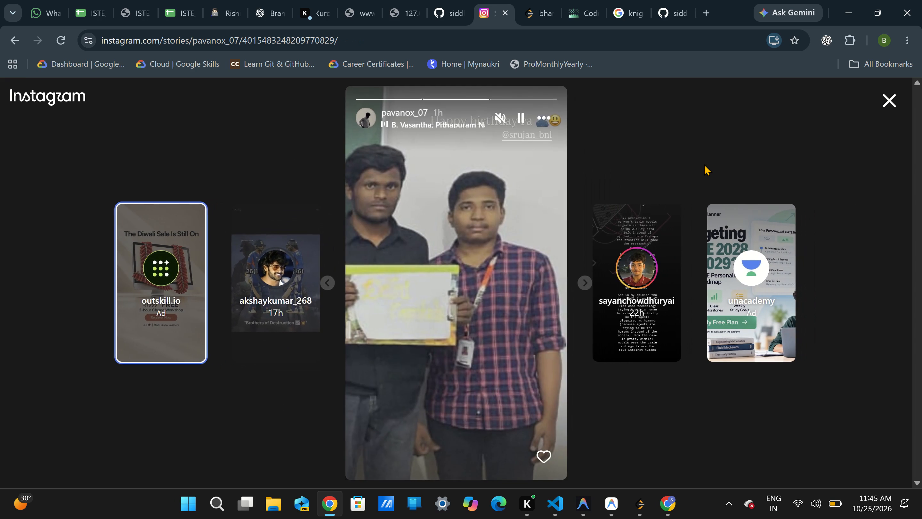
pyautogui.press('Down')
pyautogui.press('Left')
pyautogui.press('Left')
pyautogui.press('Right')
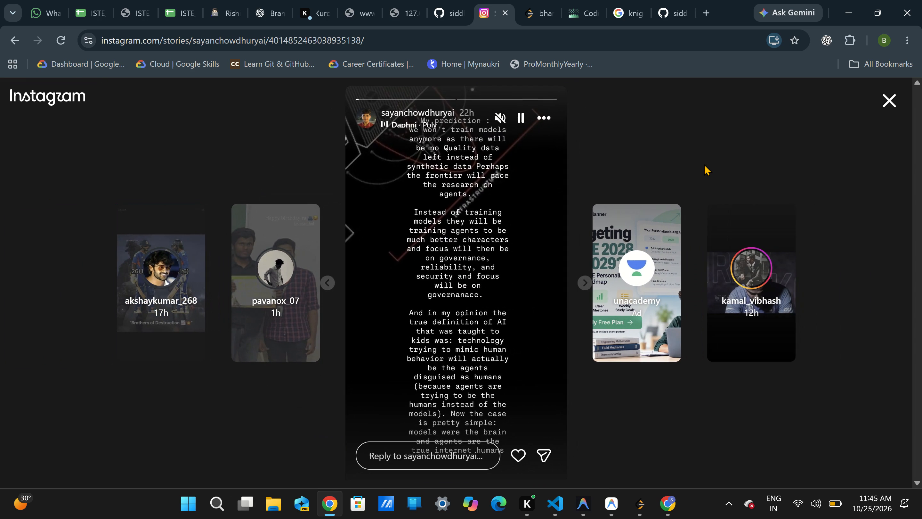
pyautogui.press('Right')
pyautogui.press('Right')
pyautogui.press('Right')
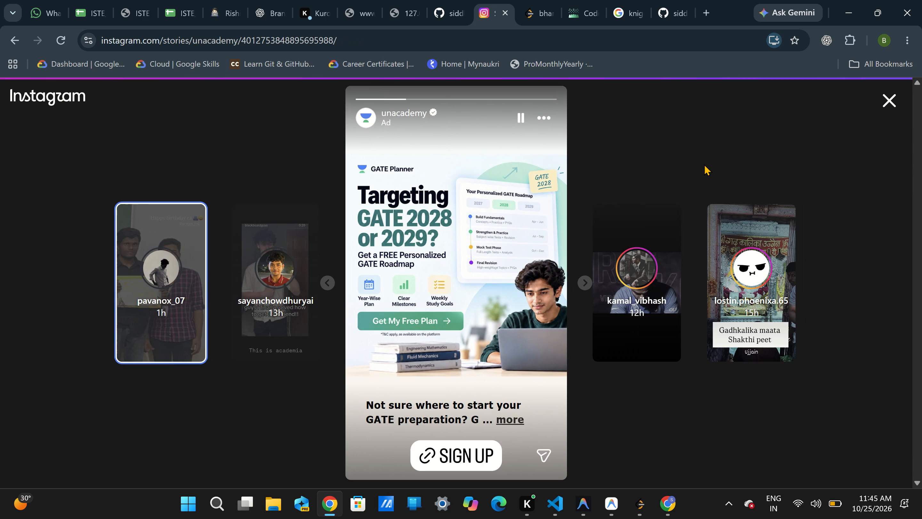
pyautogui.press('Right')
pyautogui.press('Right')
pyautogui.press('Right')
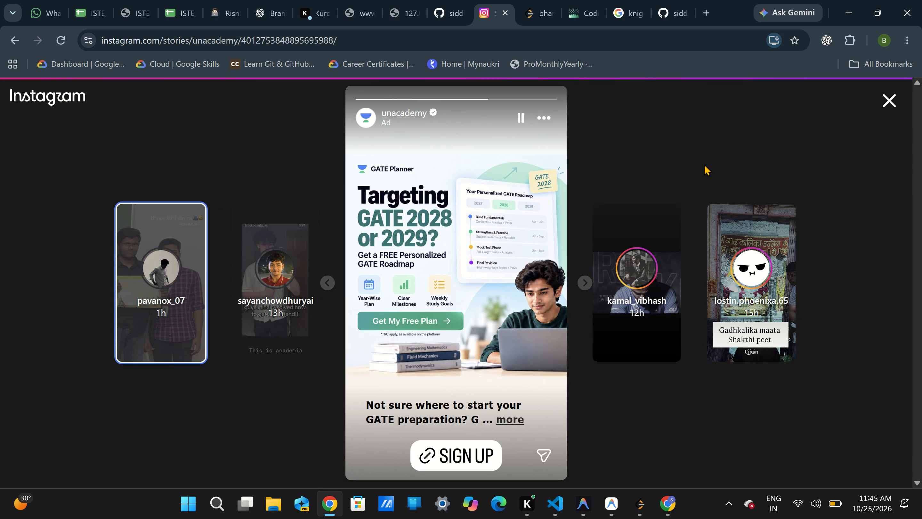
# View the stories from the Virat Kohli reel through the Parul University 2023-27 set to the Neepai Namma reel.
pyautogui.press('Down')
pyautogui.press('Down')
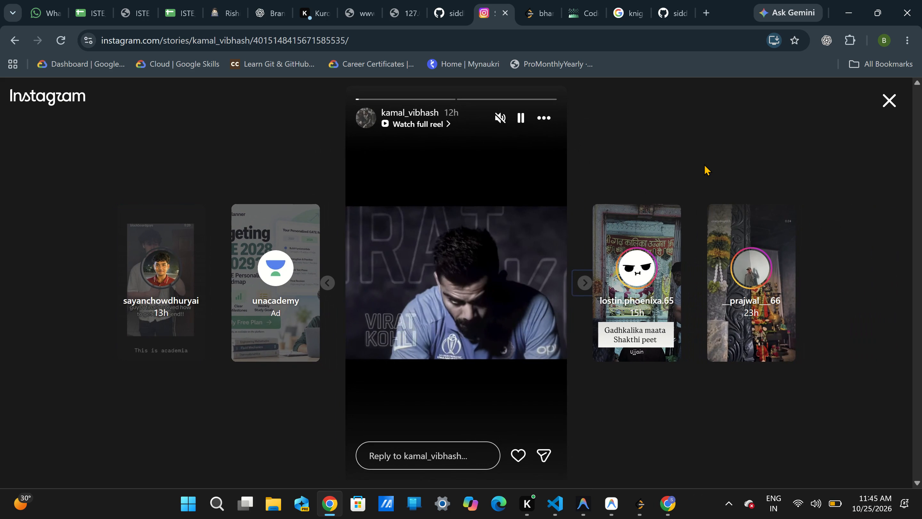
pyautogui.press('Down')
pyautogui.press('Down')
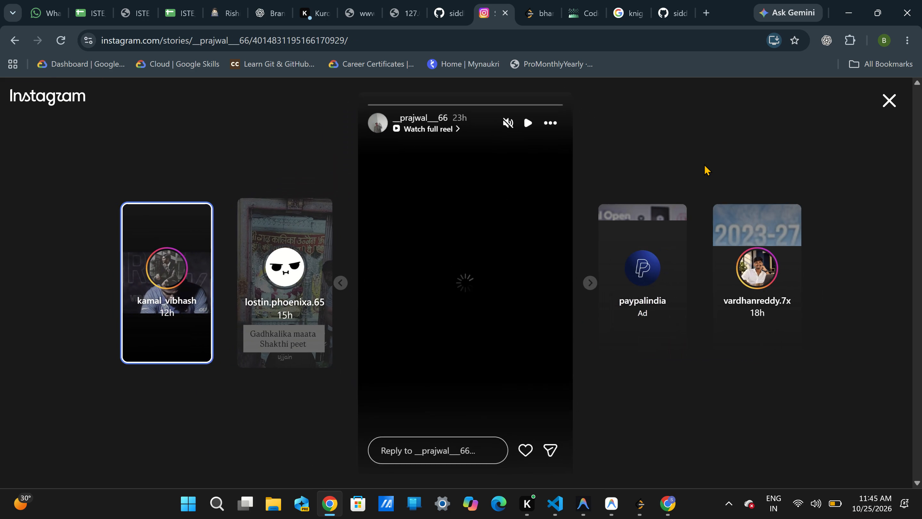
pyautogui.press('Down')
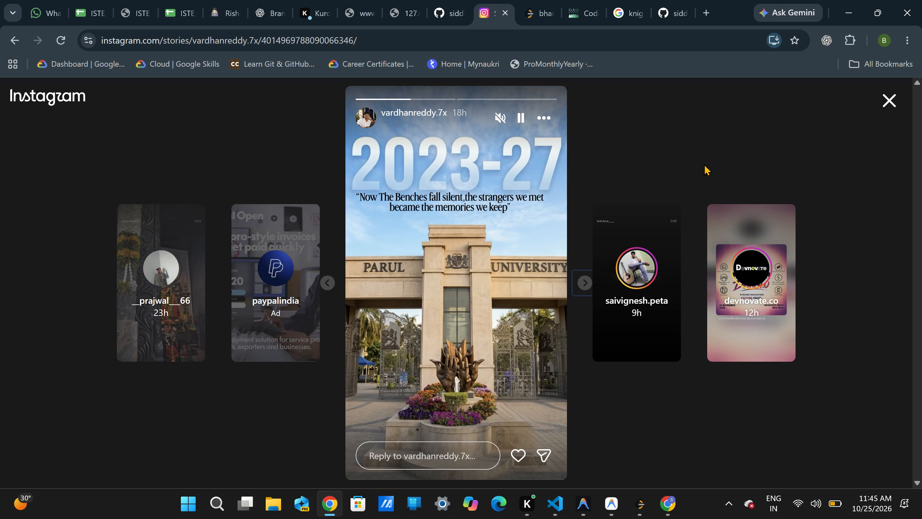
pyautogui.press('Right')
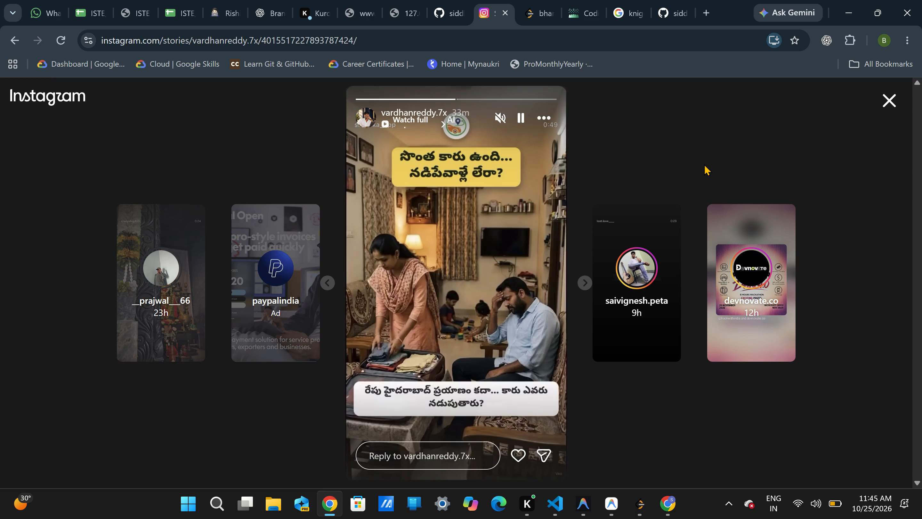
pyautogui.press('Right')
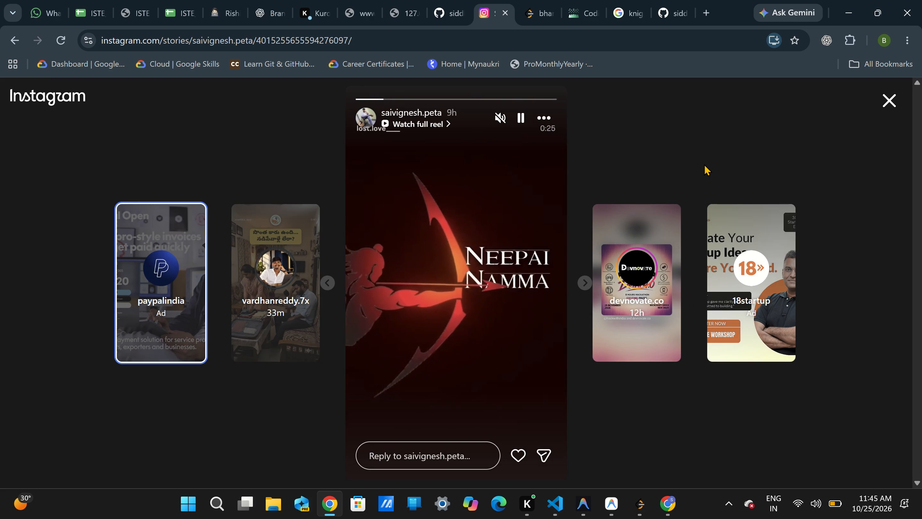
# View the devnovate.co hackathon story, the 18startup ad and the internship hiring post, ending at the top 10 internship websites post.
pyautogui.press('Right')
pyautogui.press('Right')
pyautogui.press('Left')
pyautogui.press('Right')
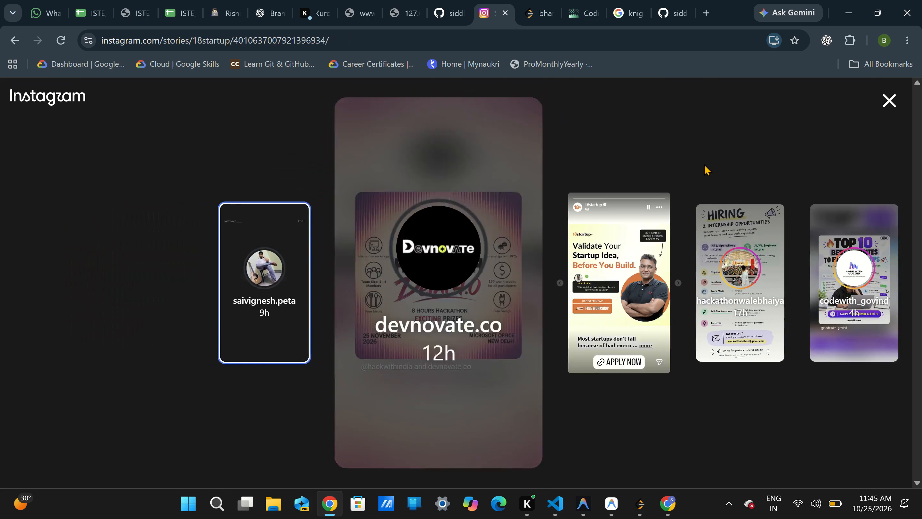
pyautogui.press('Left')
pyautogui.press('Right')
pyautogui.press('Right')
pyautogui.press('Right')
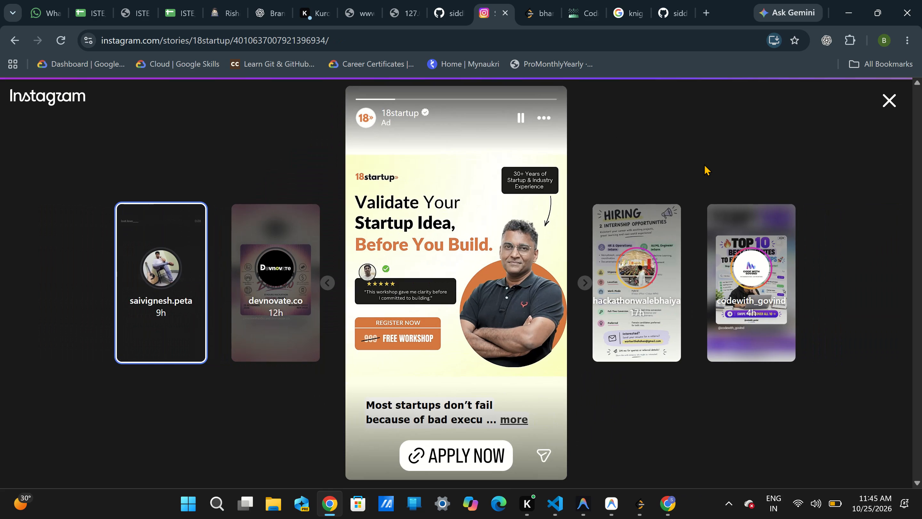
pyautogui.press('Right')
pyautogui.press('Right')
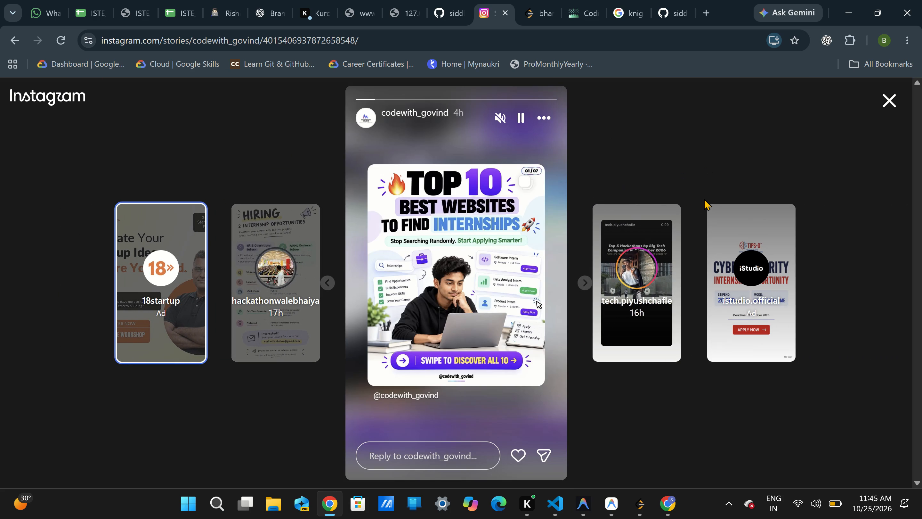
# View the stories from the top 5 hackathons post through the cyber security internship ad, going back to the Walmart reel story.
pyautogui.press('Down')
pyautogui.press('Down')
pyautogui.press('Down')
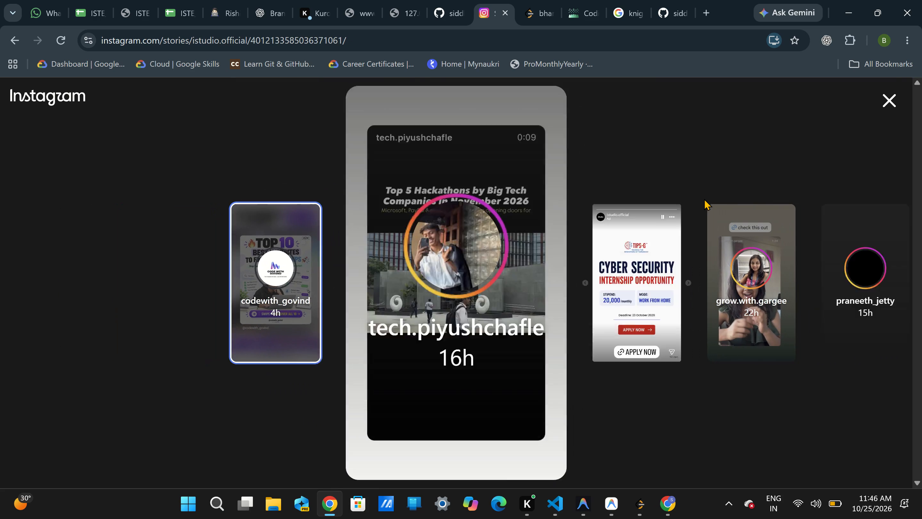
pyautogui.press('Down')
pyautogui.press('Down')
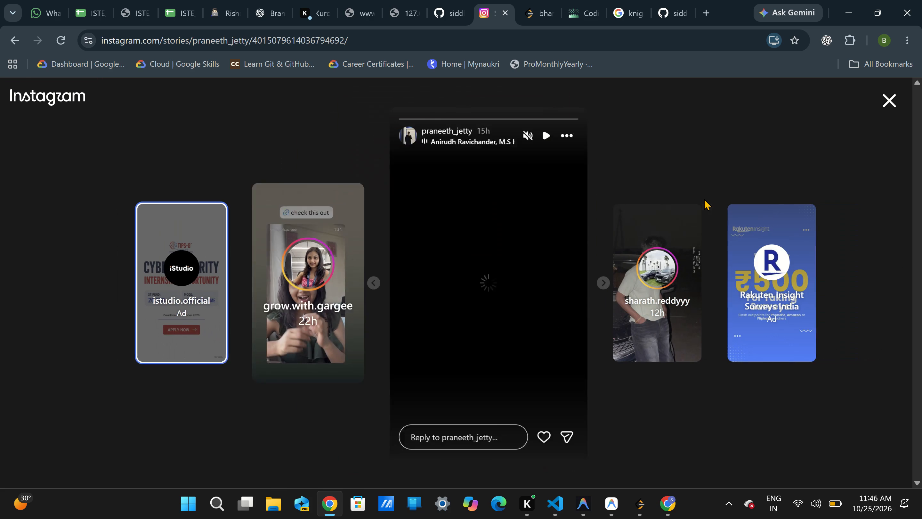
pyautogui.press('Left')
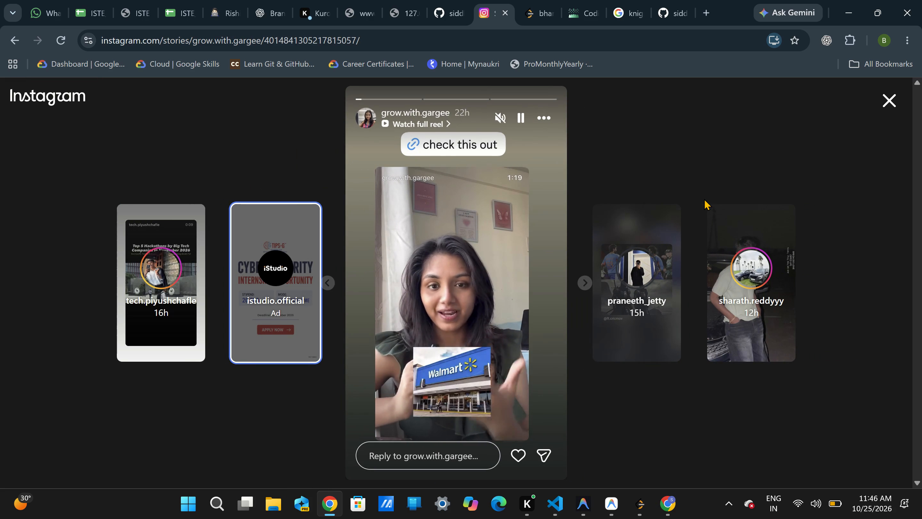
# View the stories from the Engi Talks at NITK post onward, going back to the photo of a man beside a car.
pyautogui.press('Right')
pyautogui.press('Right')
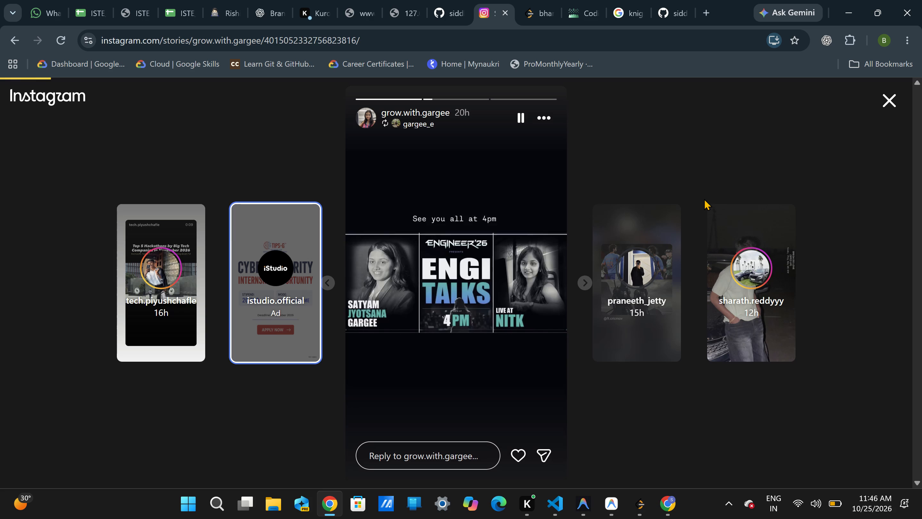
pyautogui.press('Right')
pyautogui.press('Right')
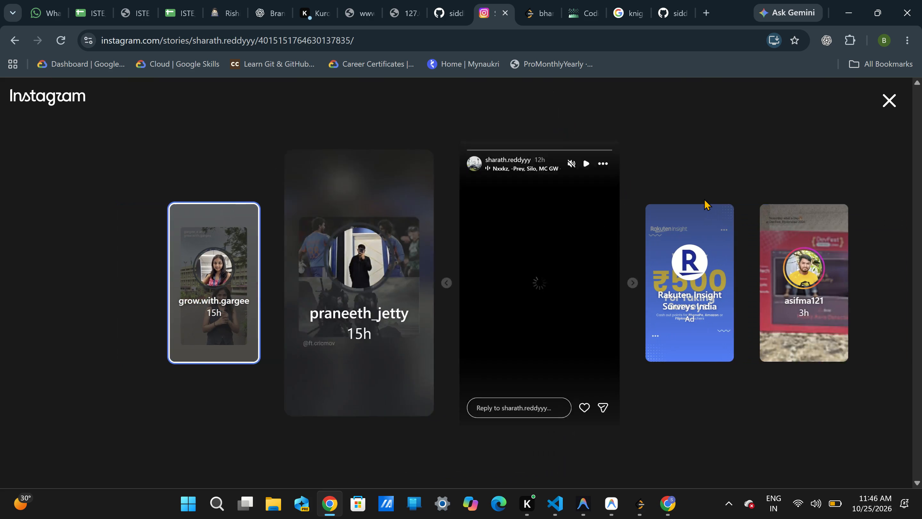
pyautogui.press('Right')
pyautogui.press('Right')
pyautogui.press('Left')
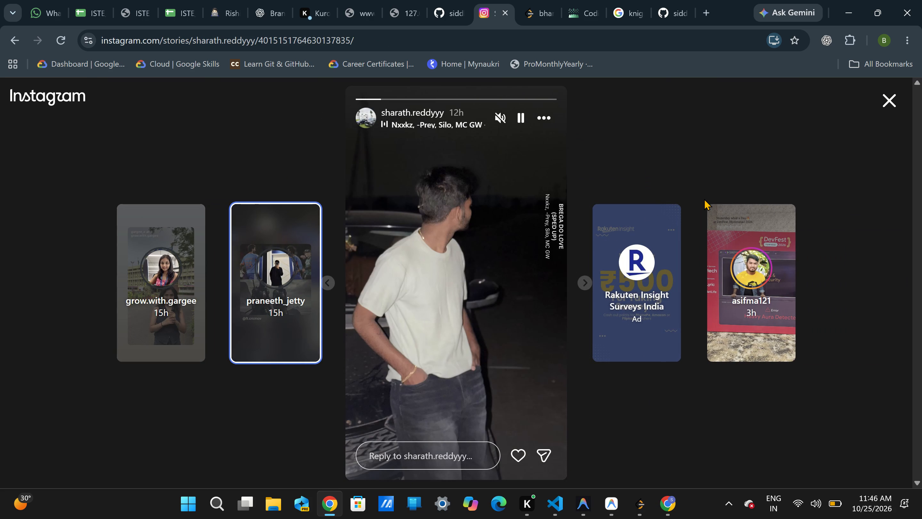
# View the stories from the Rakuten Insight ad through the DevFest and blackcapsnz match highlights sets to the post on Google and DSA.
pyautogui.press('Right')
pyautogui.press('Right')
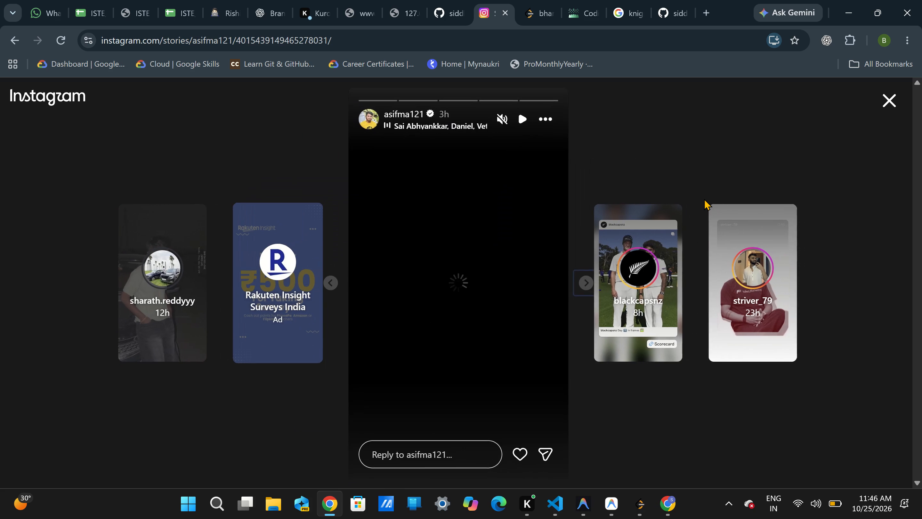
pyautogui.press('Right')
pyautogui.press('Right')
pyautogui.press('Right')
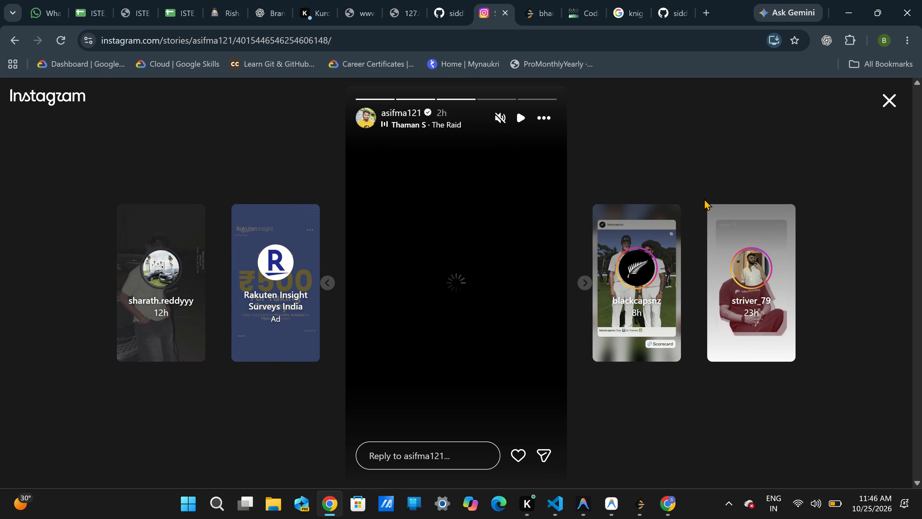
pyautogui.press('Right')
pyautogui.press('Right')
pyautogui.press('Right')
pyautogui.press('Right')
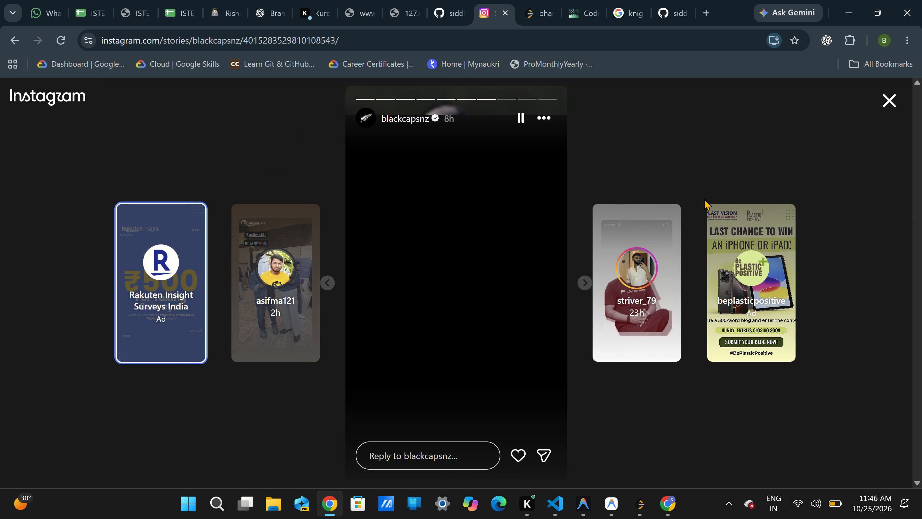
pyautogui.press('Right')
pyautogui.press('Right')
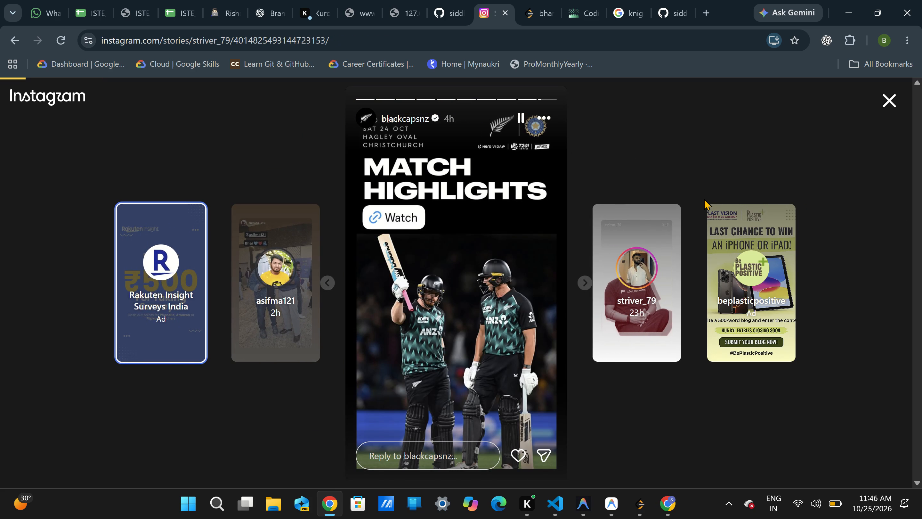
pyautogui.press('Right')
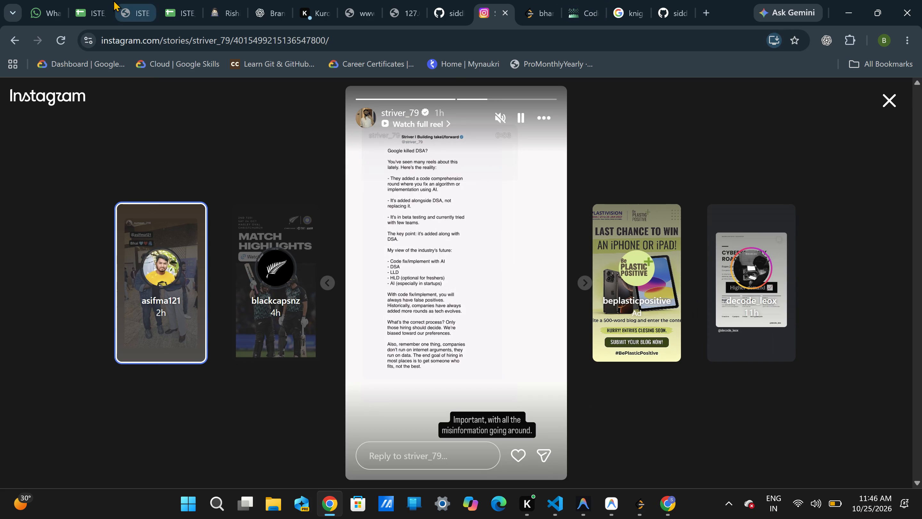
# Leave the Instagram stories and switch back to the ISTE_INTERVIEWS spreadsheet with the candidate interview slots.
pyautogui.click(91, 0)
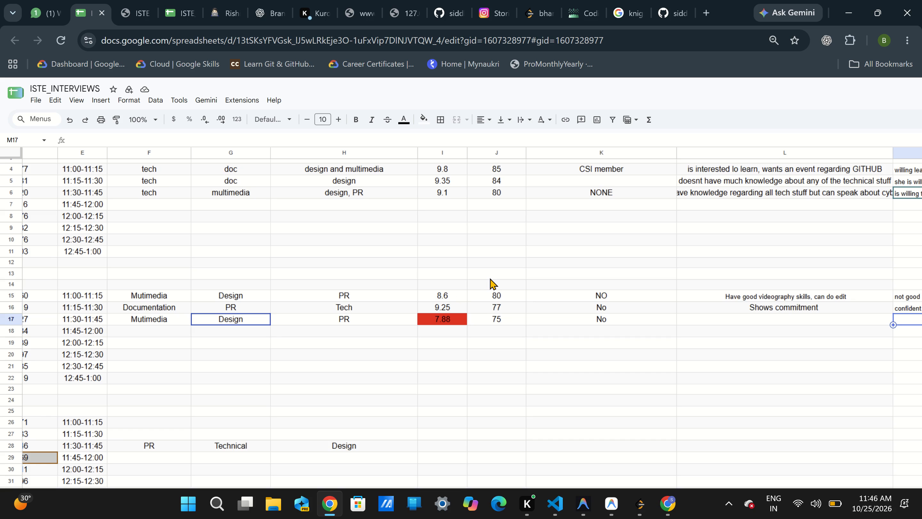
# Enter the review "no skills just time pass" in column M for Team-2's 11:30-11:45 candidate.
pyautogui.hscroll(-1, 490, 278)
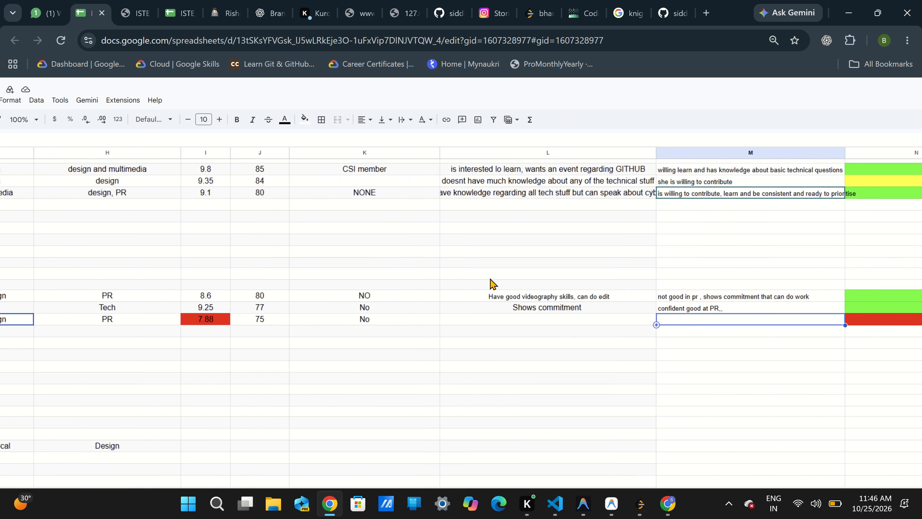
pyautogui.hscroll(-2, 490, 278)
pyautogui.hscroll(2, 490, 278)
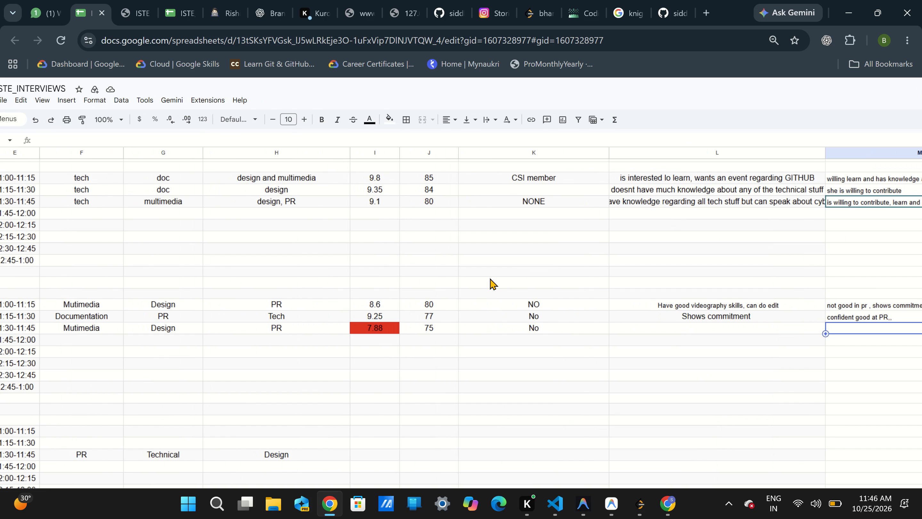
pyautogui.write('no')
pyautogui.press('space')
pyautogui.press('s')
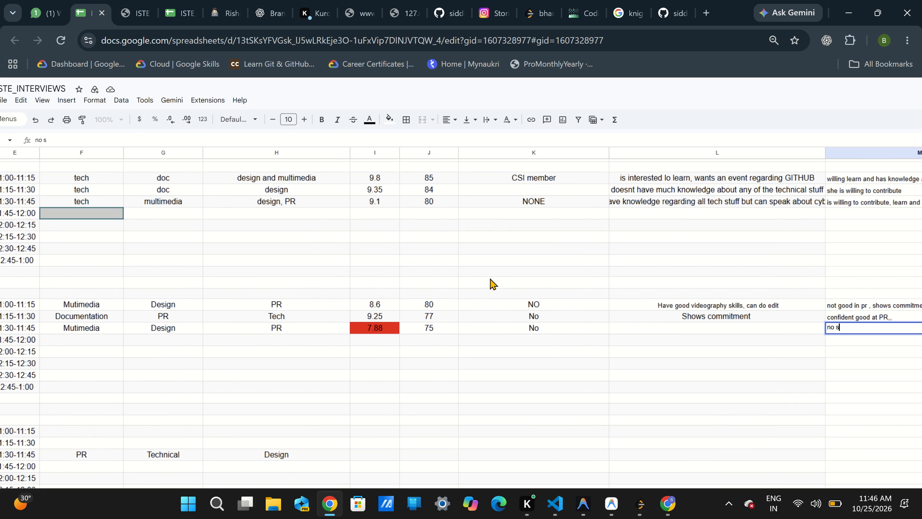
pyautogui.write('kills just')
pyautogui.press('space')
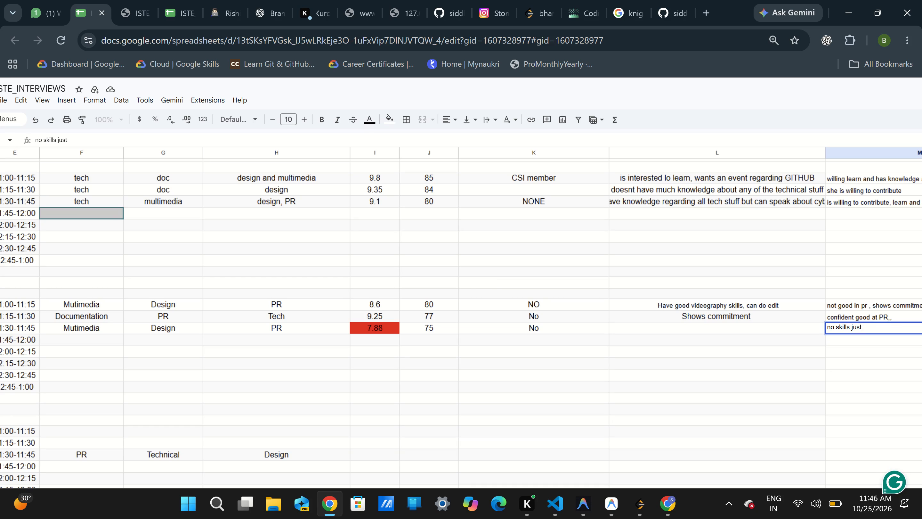
pyautogui.write('time')
pyautogui.press('space')
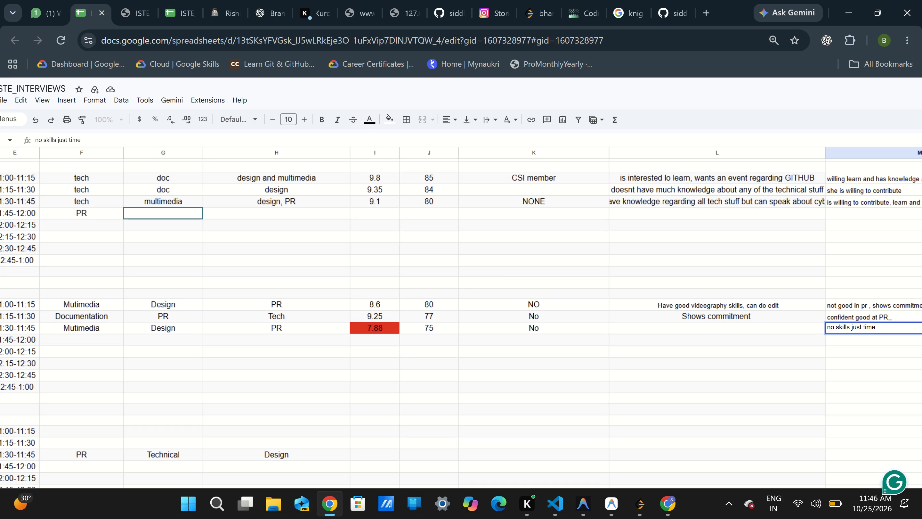
pyautogui.write('pass')
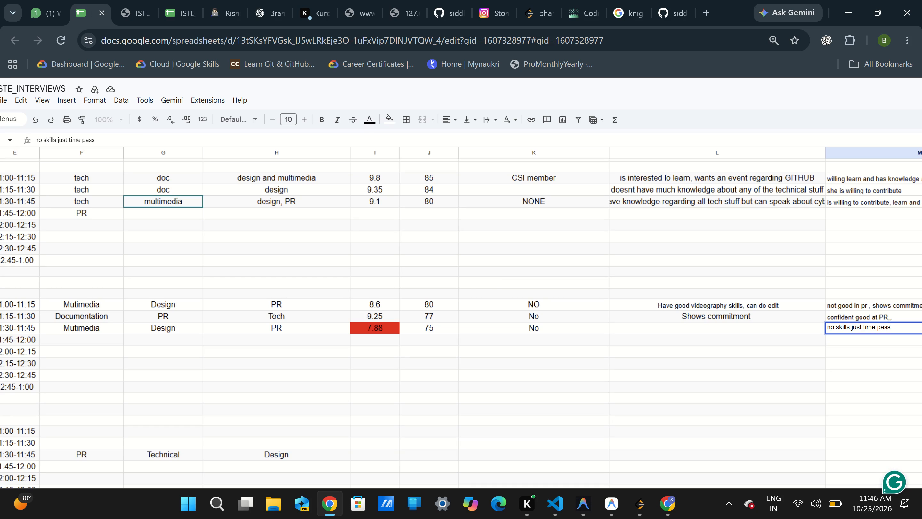
pyautogui.press('Down')
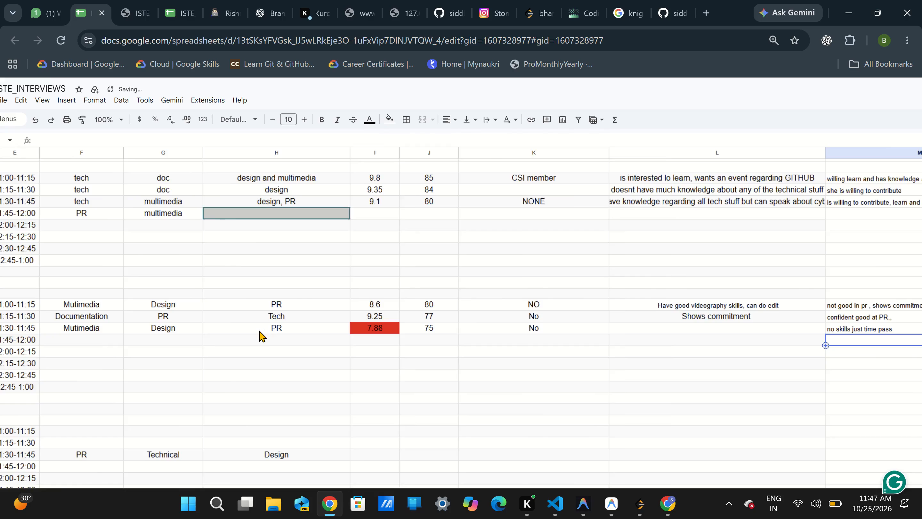
# Check the candidate details for Team-2's 11:45-12:00 interview slot.
pyautogui.hscroll(3, 259, 330)
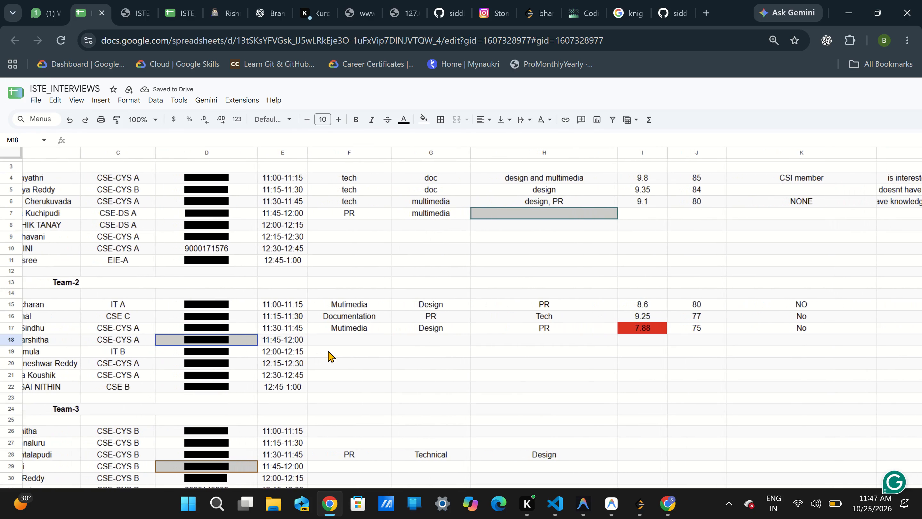
pyautogui.hscroll(2, 384, 363)
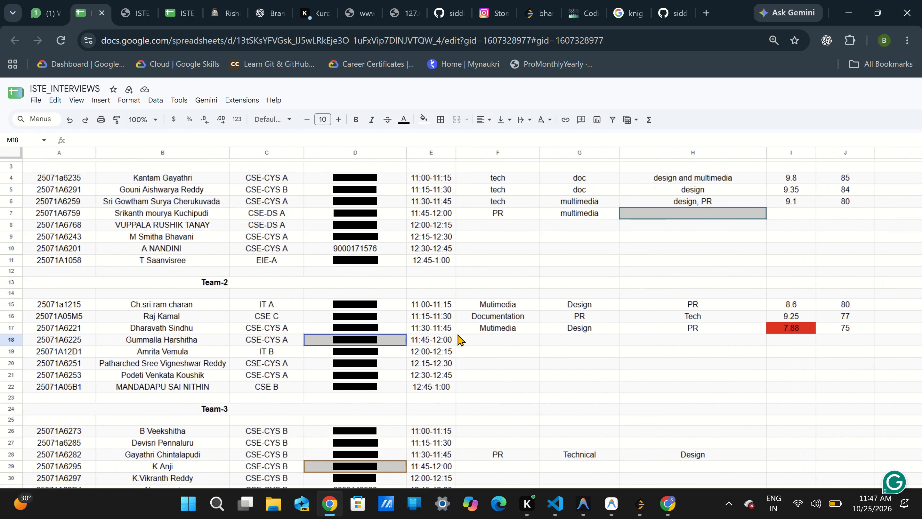
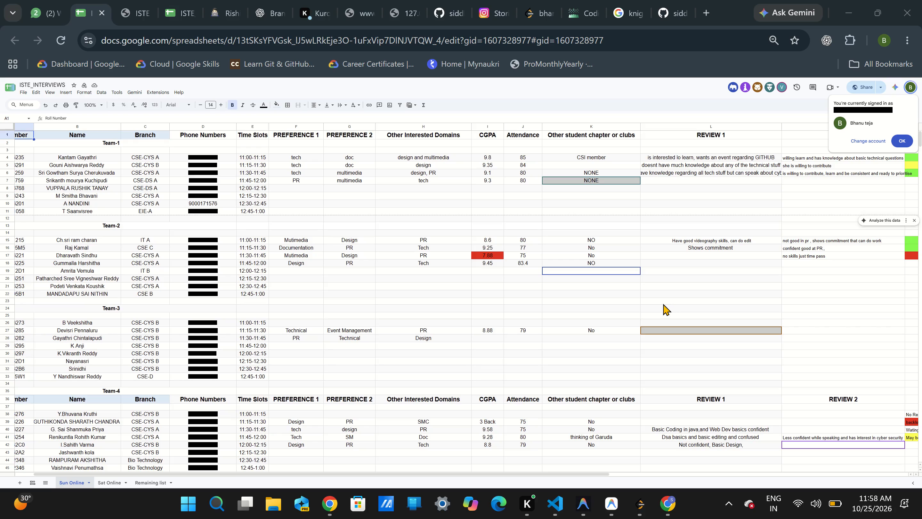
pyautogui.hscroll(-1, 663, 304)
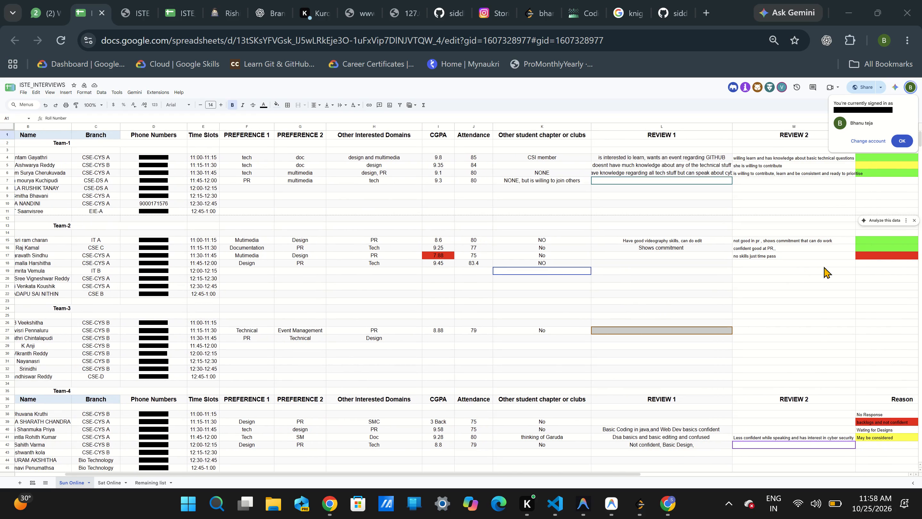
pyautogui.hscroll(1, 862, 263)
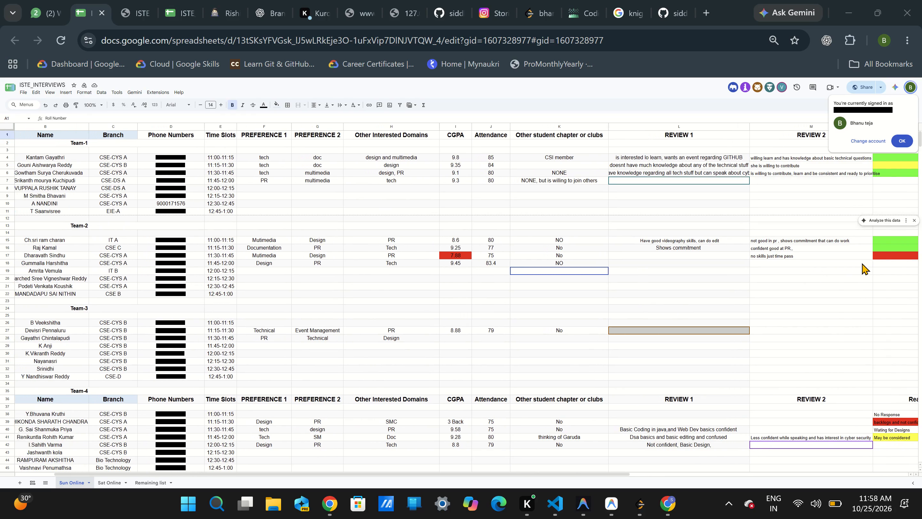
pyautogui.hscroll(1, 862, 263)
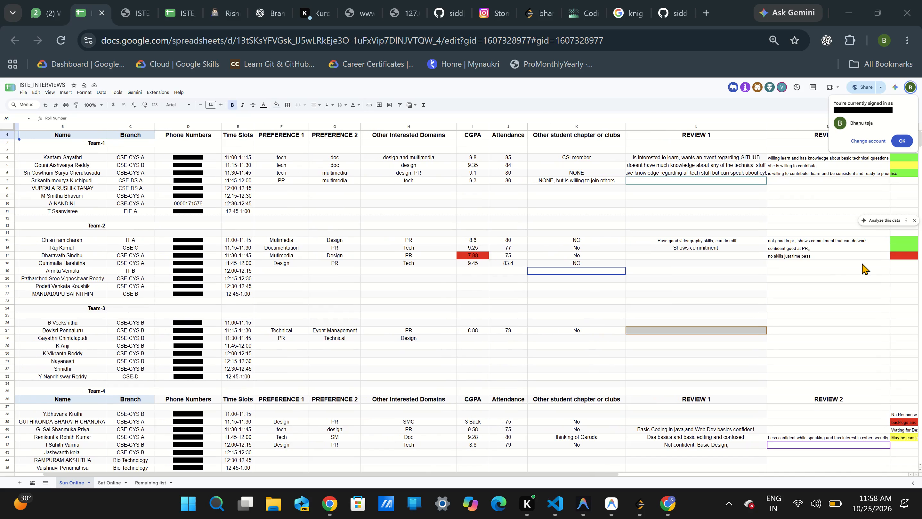
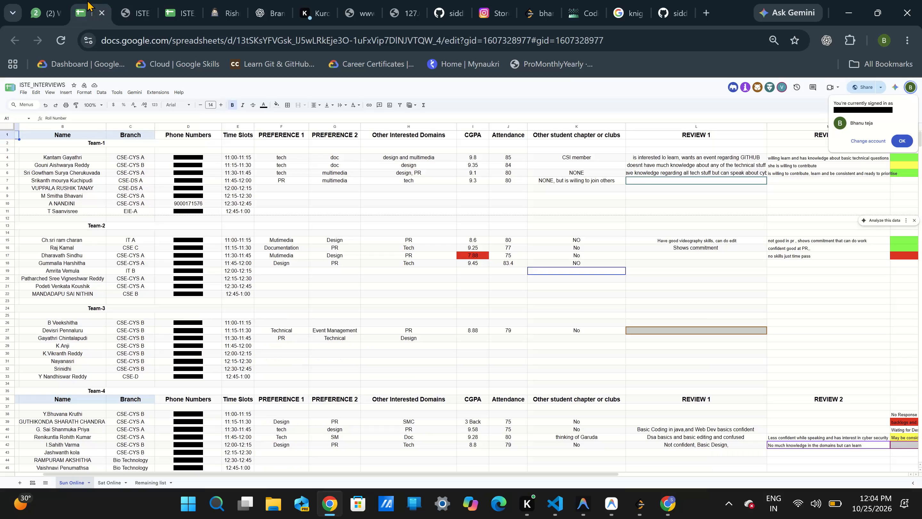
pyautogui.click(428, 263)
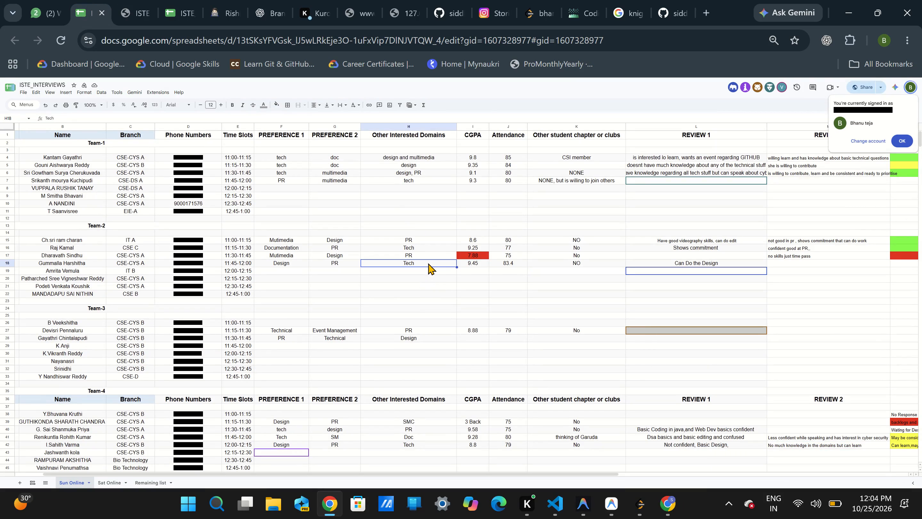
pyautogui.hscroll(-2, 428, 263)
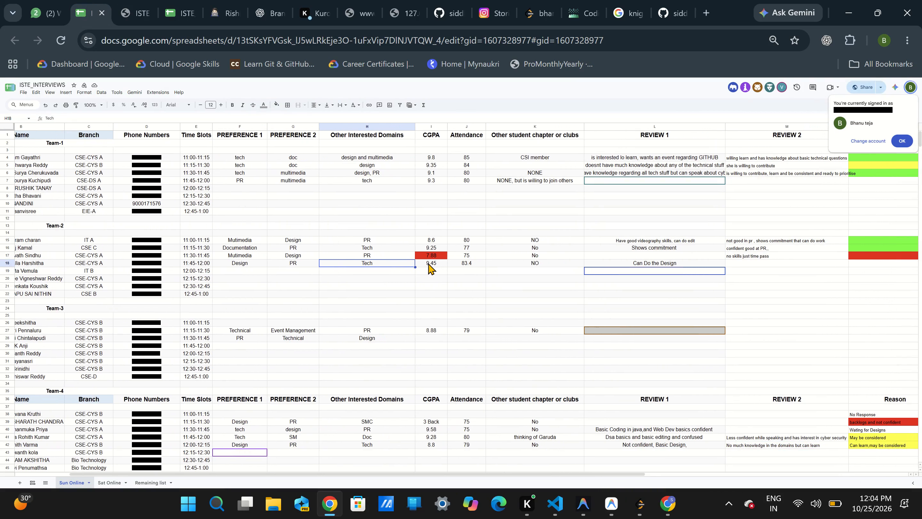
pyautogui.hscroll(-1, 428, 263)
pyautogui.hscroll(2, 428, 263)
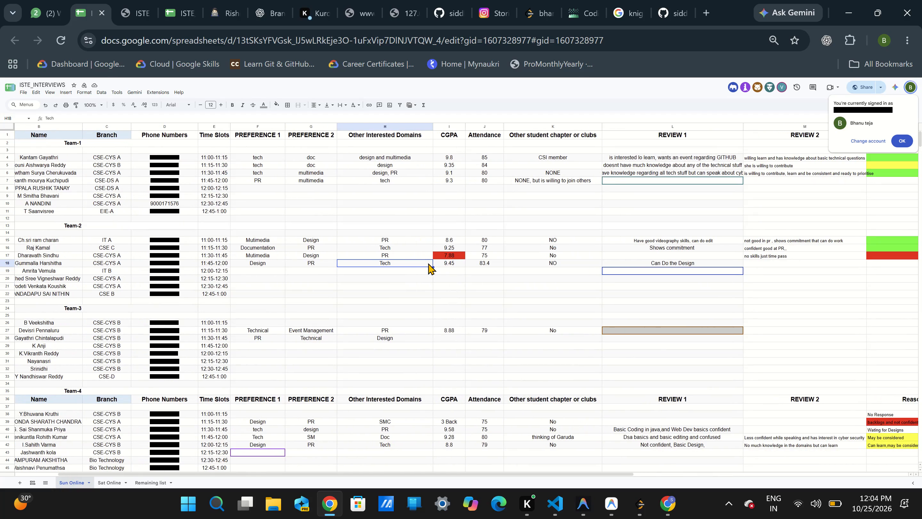
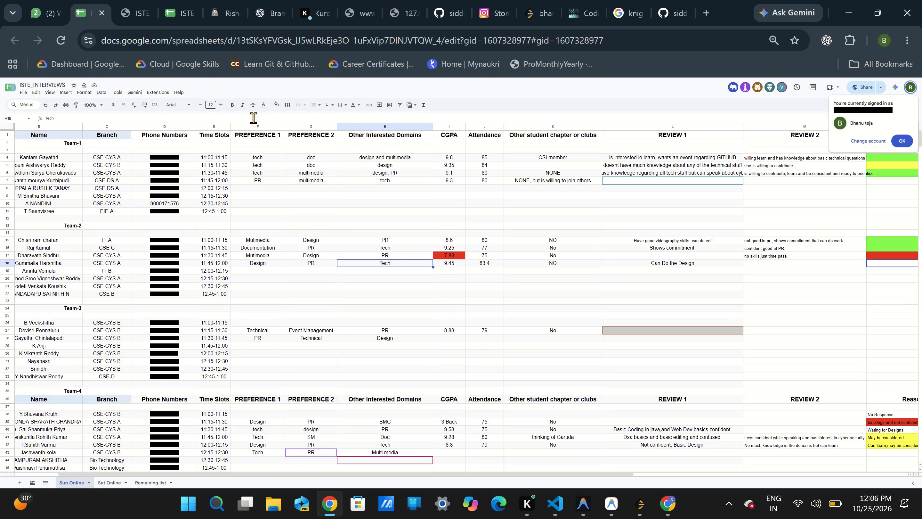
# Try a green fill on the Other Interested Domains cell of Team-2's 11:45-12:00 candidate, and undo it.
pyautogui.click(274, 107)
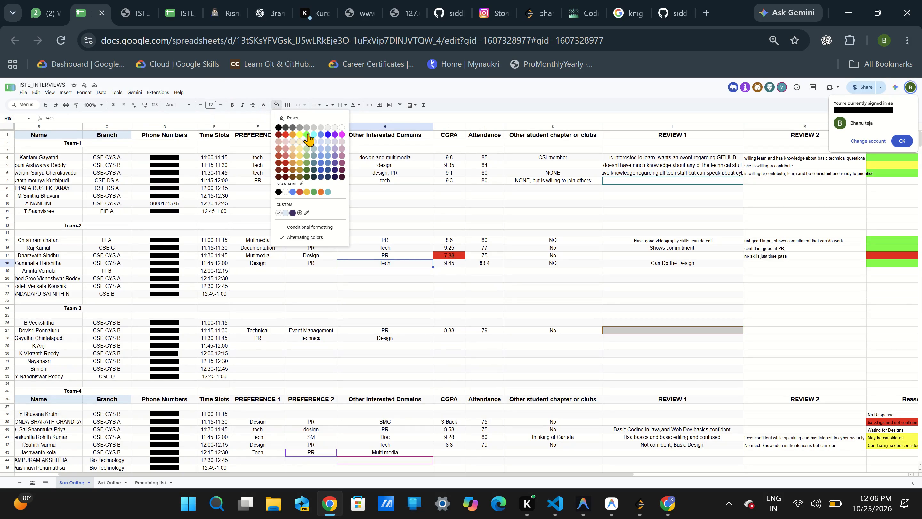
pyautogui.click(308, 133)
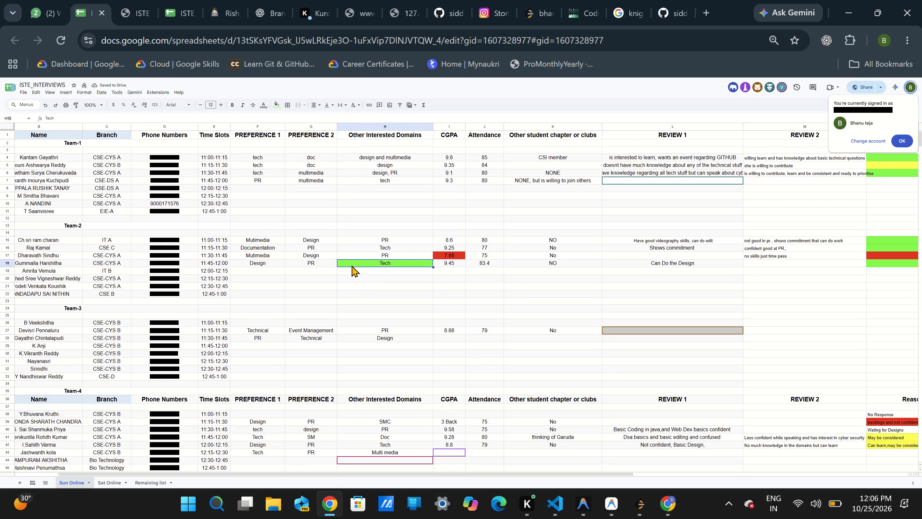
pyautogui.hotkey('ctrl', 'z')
# Fill the PREFERENCE 2 cell (PR) of Team-2's 11:45-12:00 candidate with green.
pyautogui.click(315, 263)
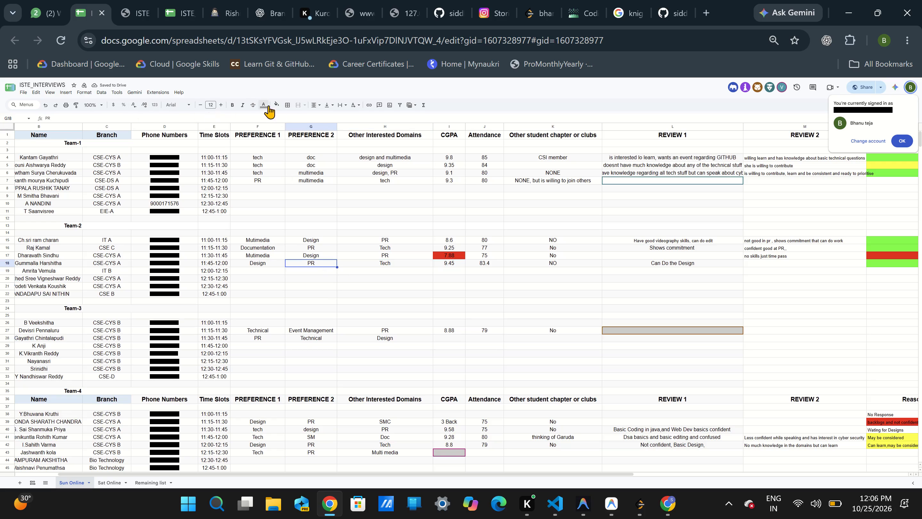
pyautogui.click(278, 106)
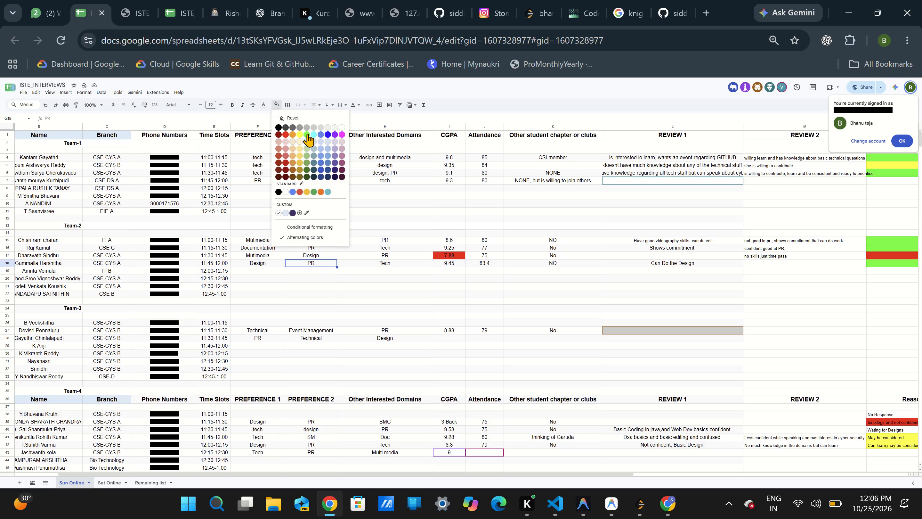
pyautogui.click(308, 134)
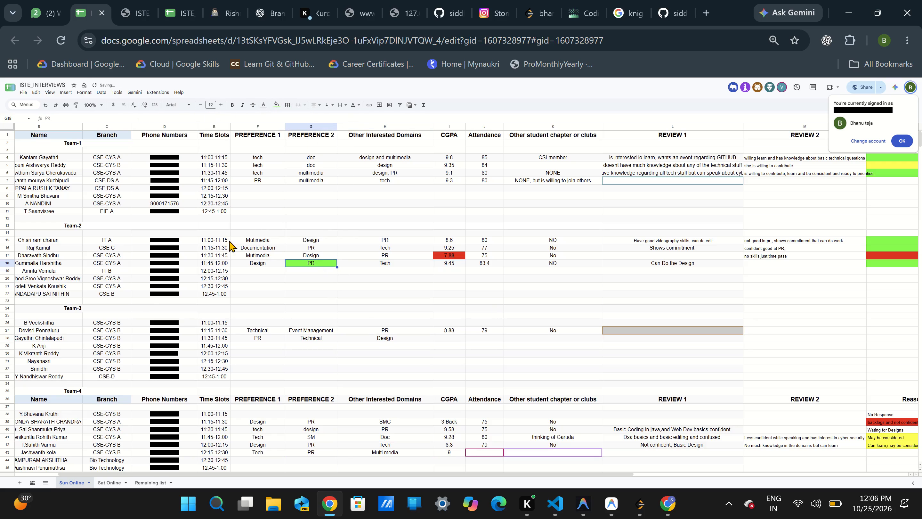
# Select the empty PREFERENCE 1 cell of Team-2's 12:00-12:15 candidate.
pyautogui.hscroll(1, 139, 293)
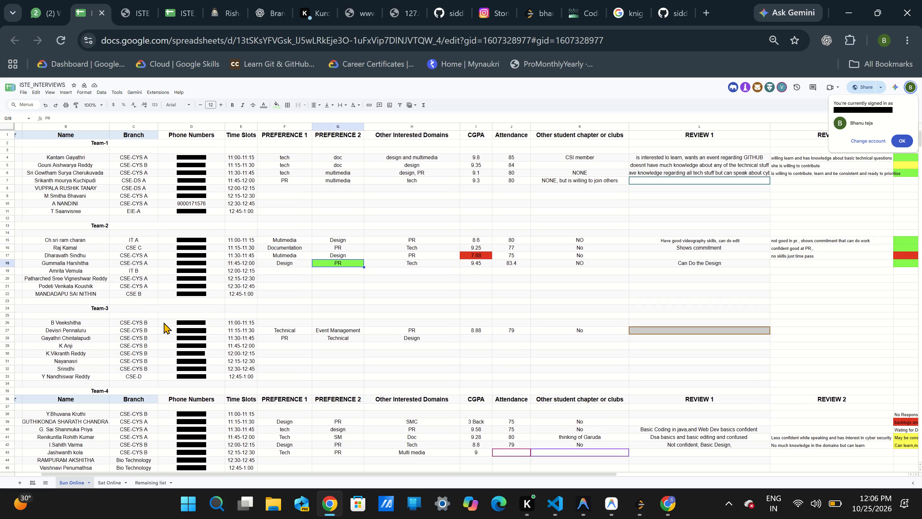
pyautogui.hscroll(-1, 290, 265)
pyautogui.hscroll(1, 290, 265)
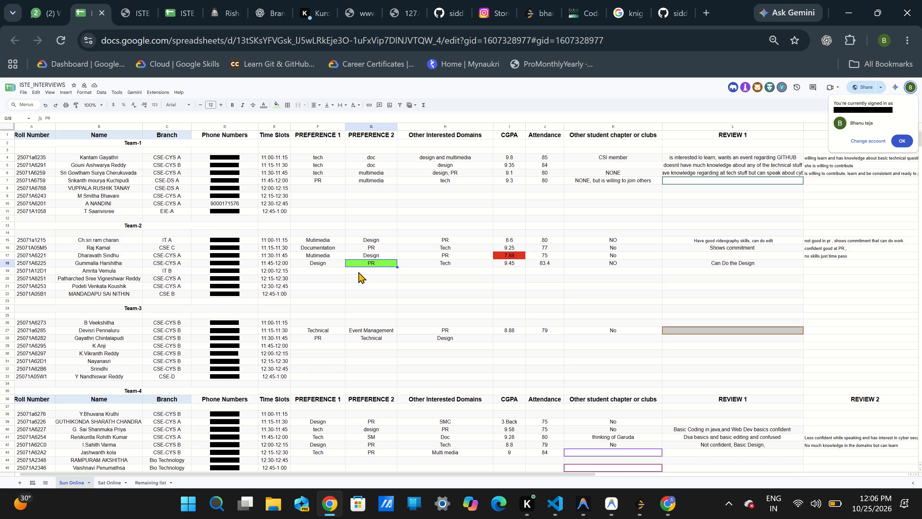
pyautogui.hscroll(-1, 358, 272)
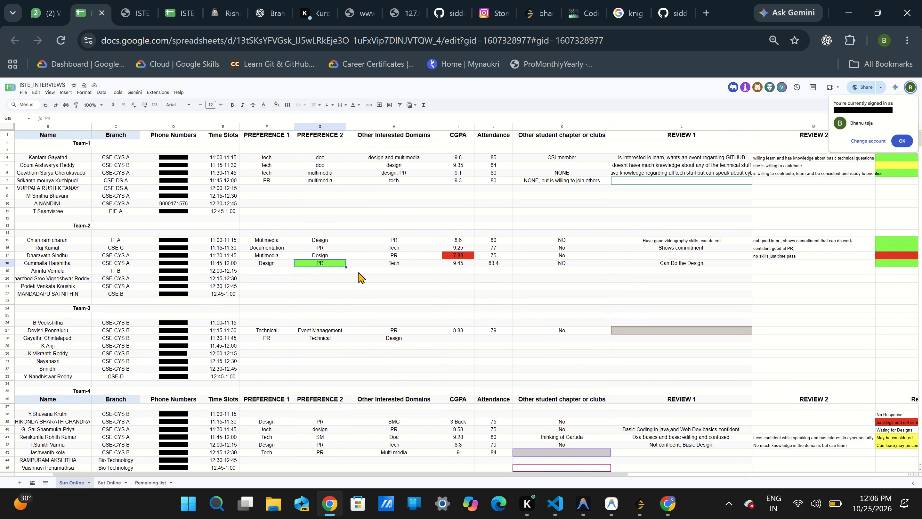
pyautogui.hscroll(-1, 358, 272)
pyautogui.hscroll(1, 358, 272)
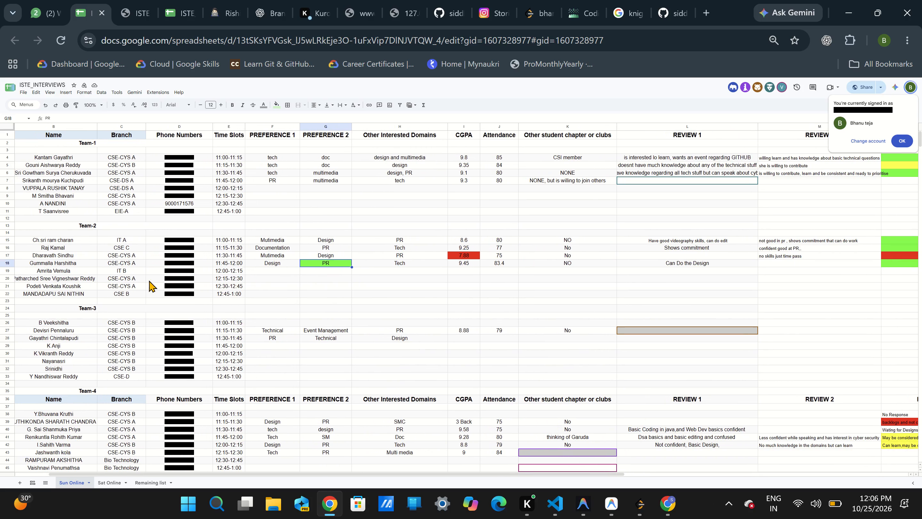
pyautogui.click(287, 272)
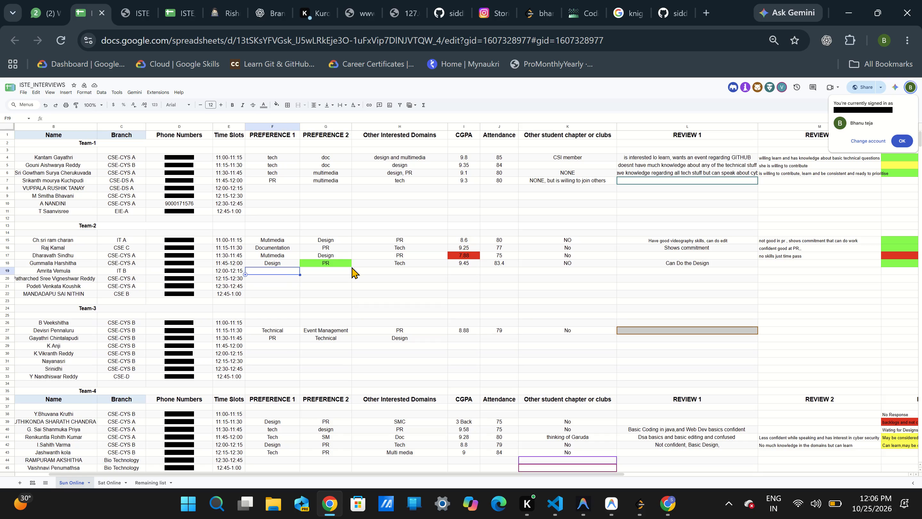
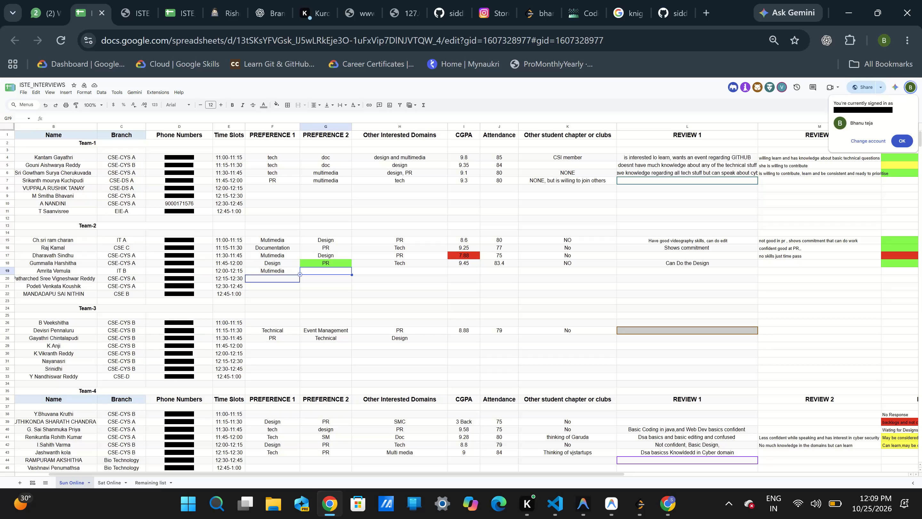
# Enter PR as PREFERENCE 2 for Team-2's 12:00-12:15 candidate.
pyautogui.write('PR')
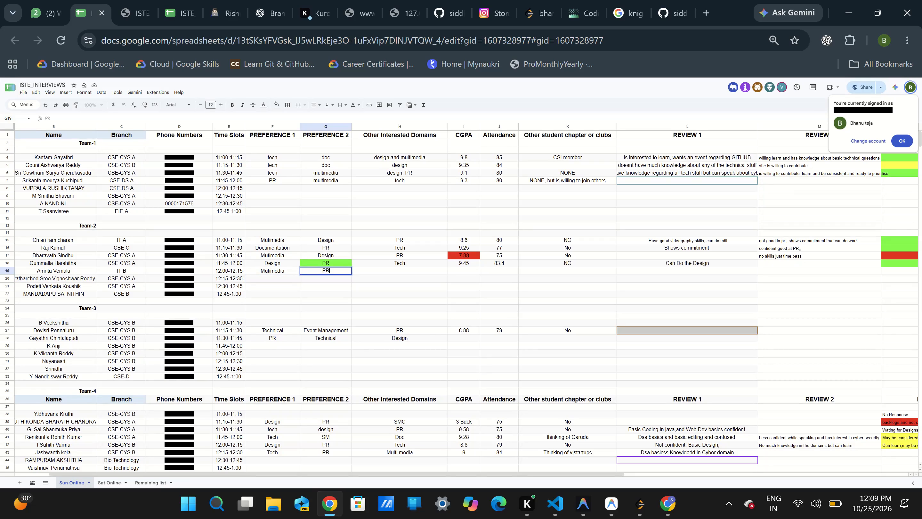
pyautogui.press('Right')
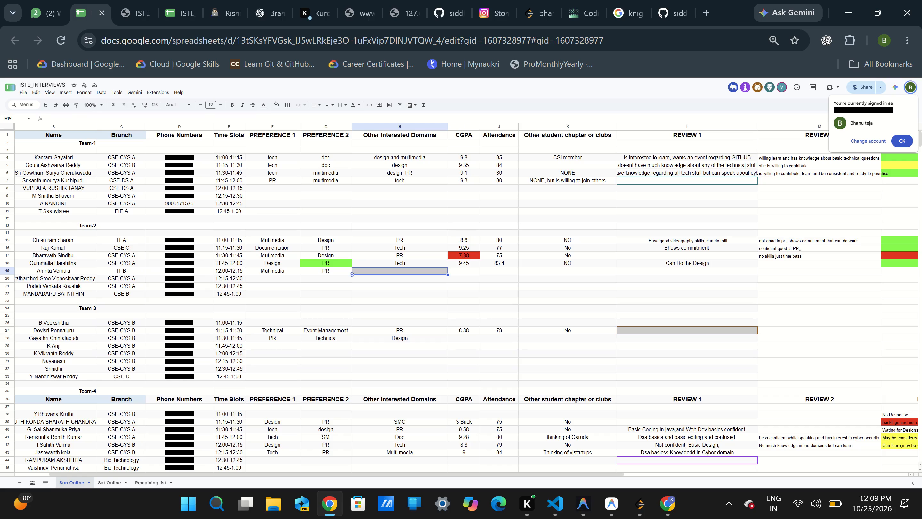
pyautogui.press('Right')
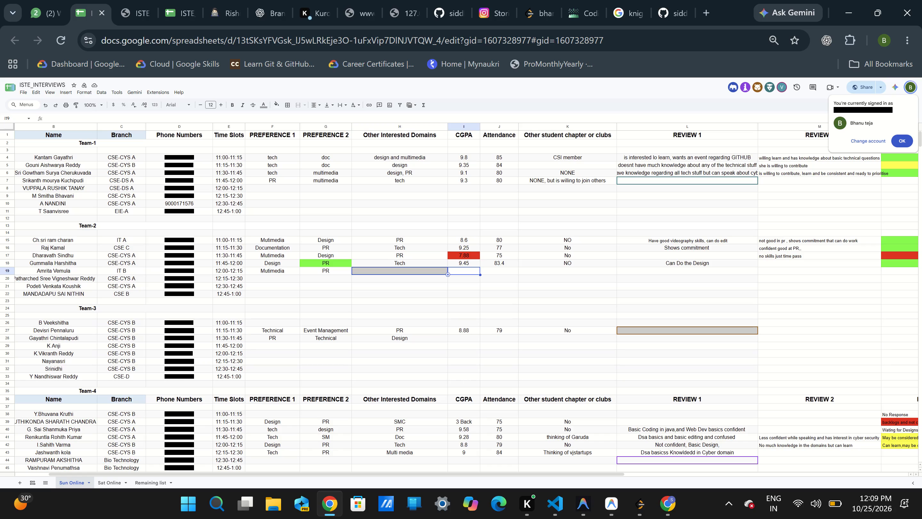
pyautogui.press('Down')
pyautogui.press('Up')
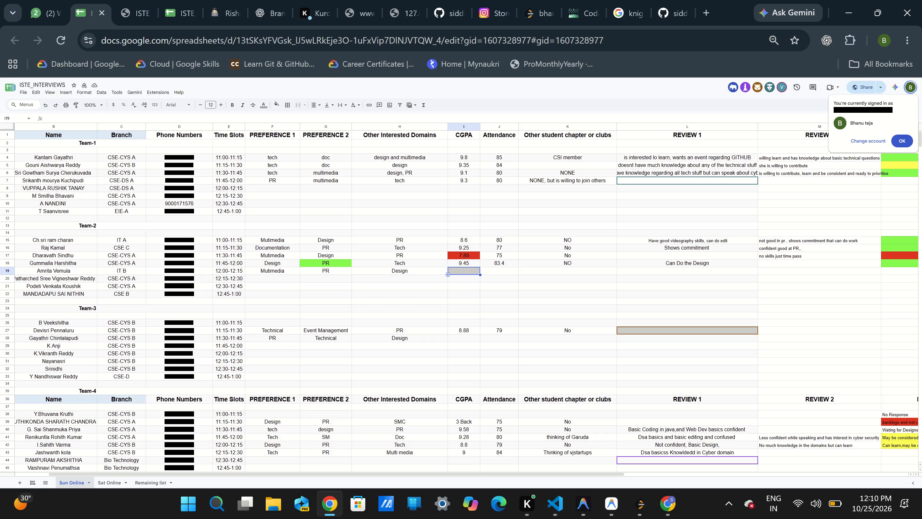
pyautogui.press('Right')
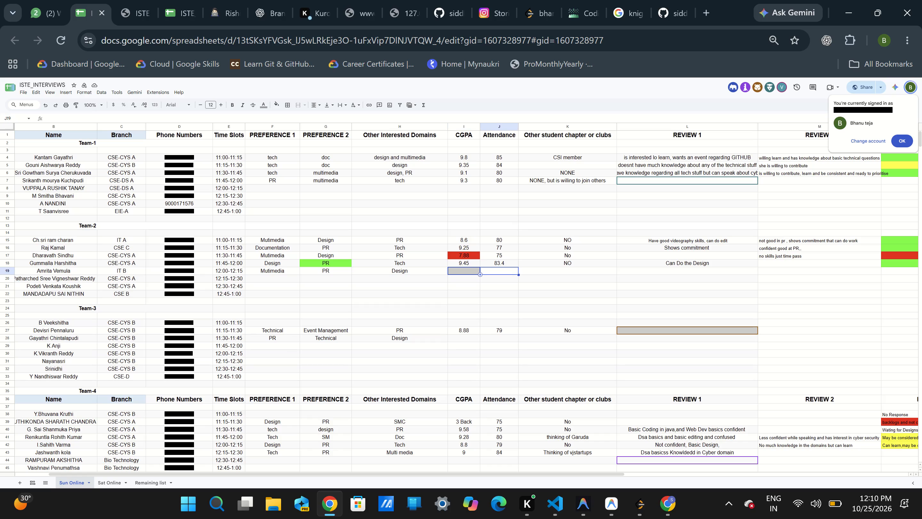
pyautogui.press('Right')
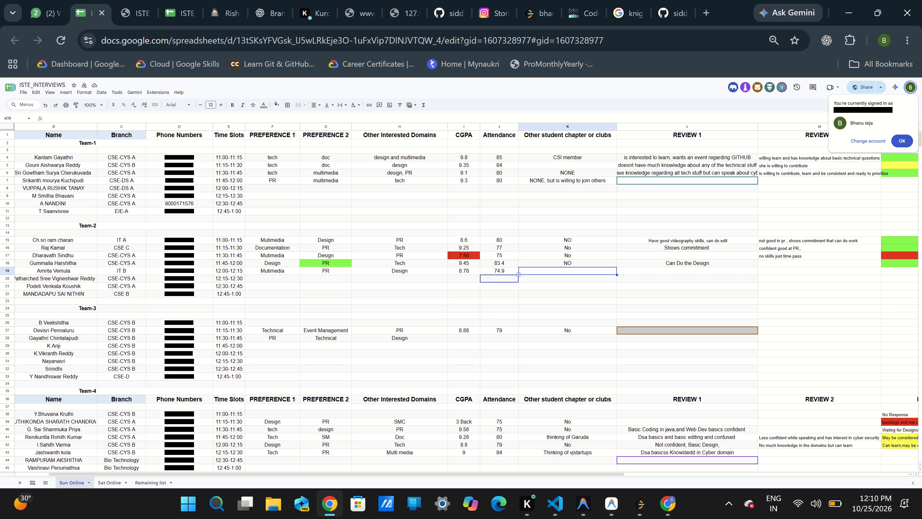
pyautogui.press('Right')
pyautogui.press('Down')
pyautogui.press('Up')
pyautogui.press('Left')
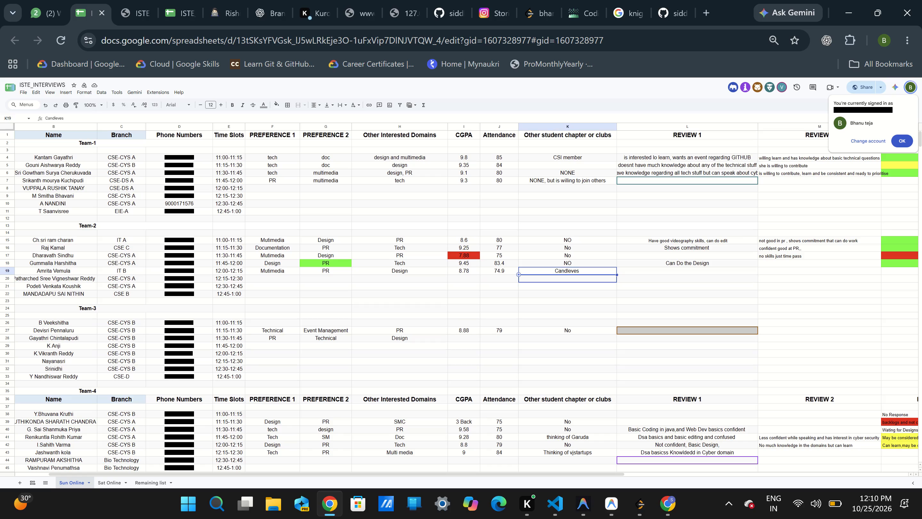
# Enter "good pr skills speaks confidentlyy and can give commitment and also good at design" as REVIEW 2 for Team-2's 11:45-12:00 candidate.
pyautogui.press('Right')
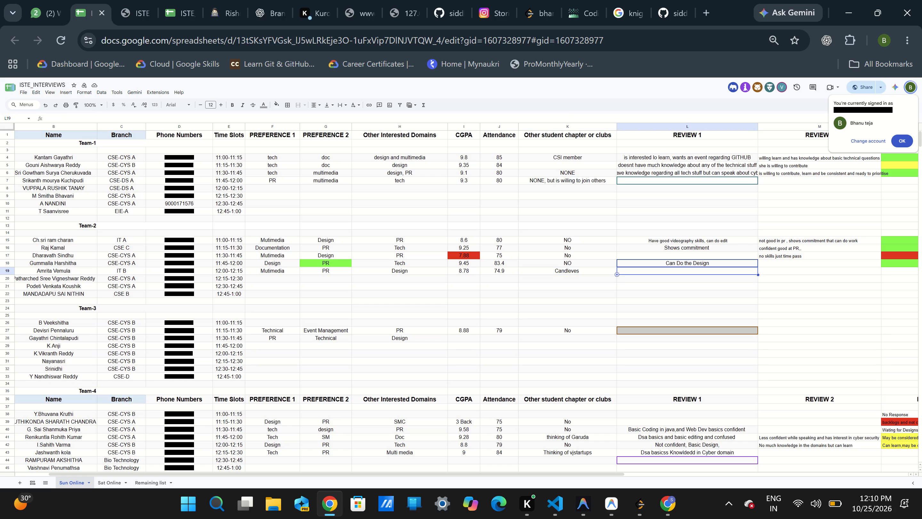
pyautogui.press('Right')
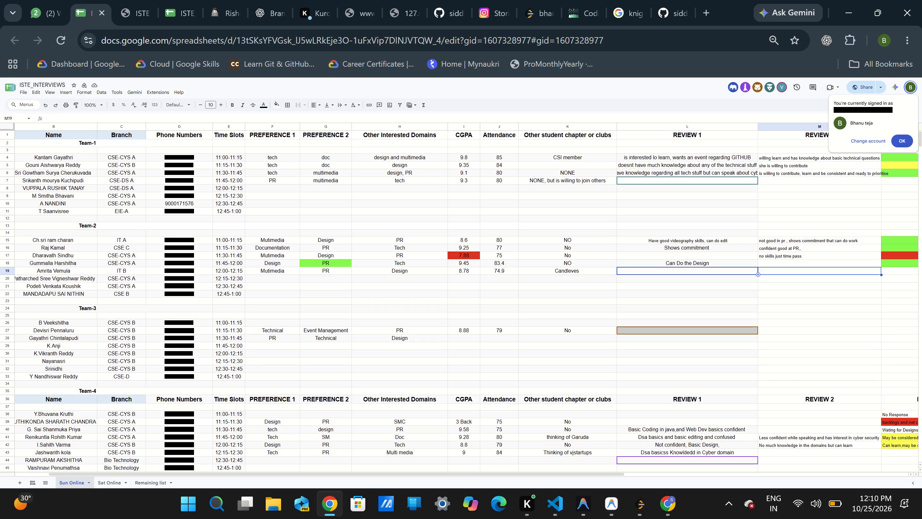
pyautogui.press('Up')
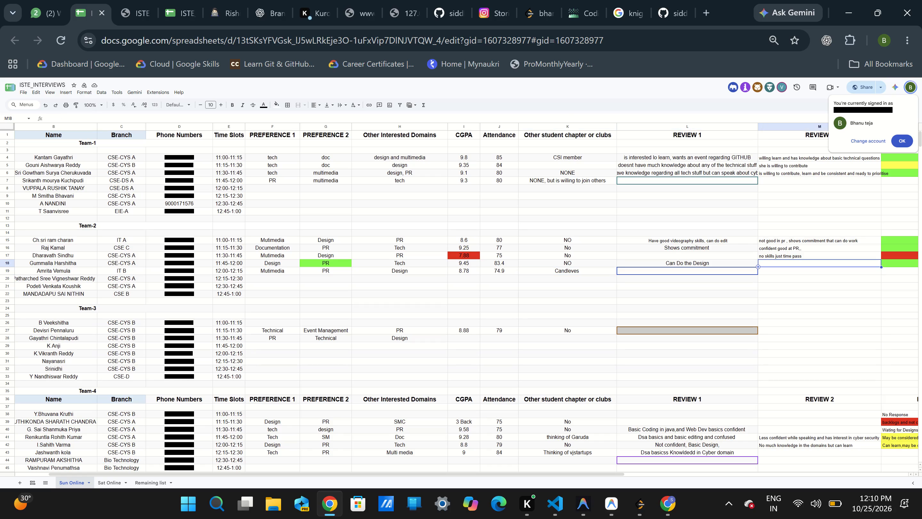
pyautogui.write('good pr skills can')
pyautogui.press('space')
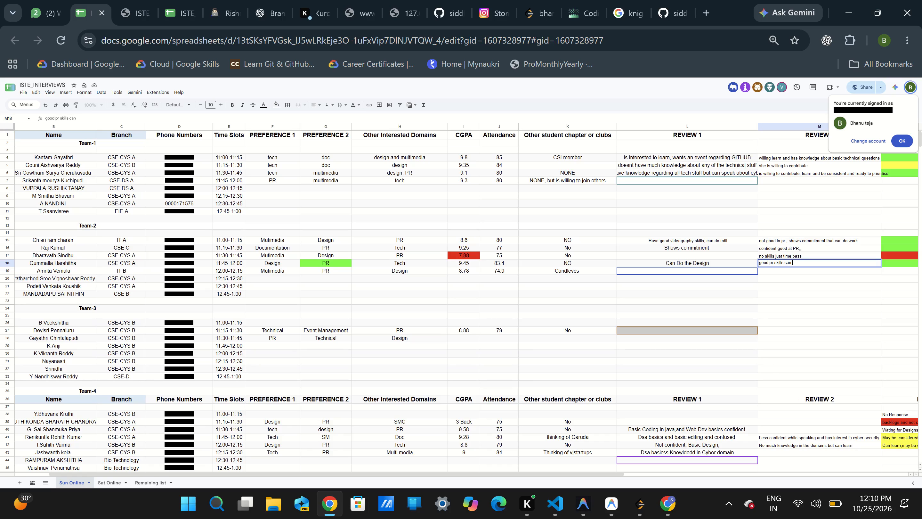
pyautogui.press('BackSpace')
pyautogui.press('BackSpace')
pyautogui.press('BackSpace')
pyautogui.press('BackSpace')
pyautogui.press('s')
pyautogui.press('BackSpace')
pyautogui.write('speaks confidentlyy and')
pyautogui.press('space')
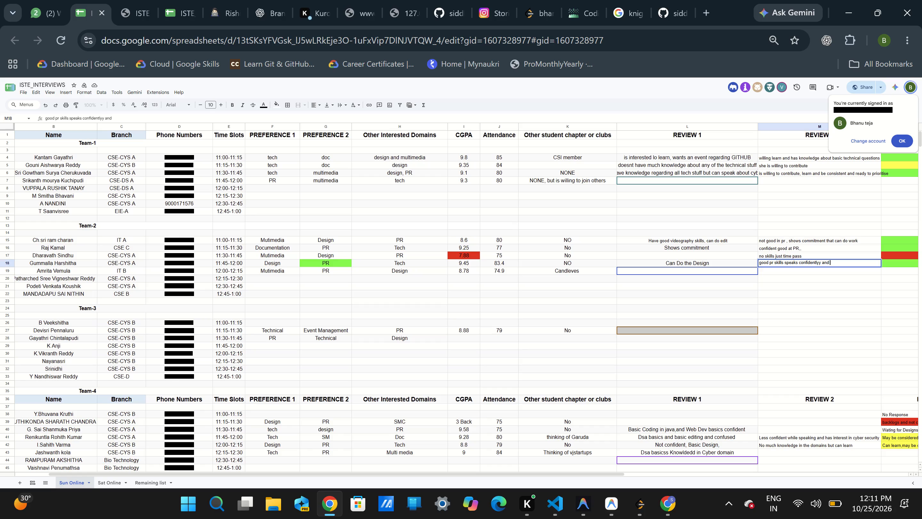
pyautogui.write('can give commitment')
pyautogui.press('space')
pyautogui.write('anf')
pyautogui.press('space')
pyautogui.write('==')
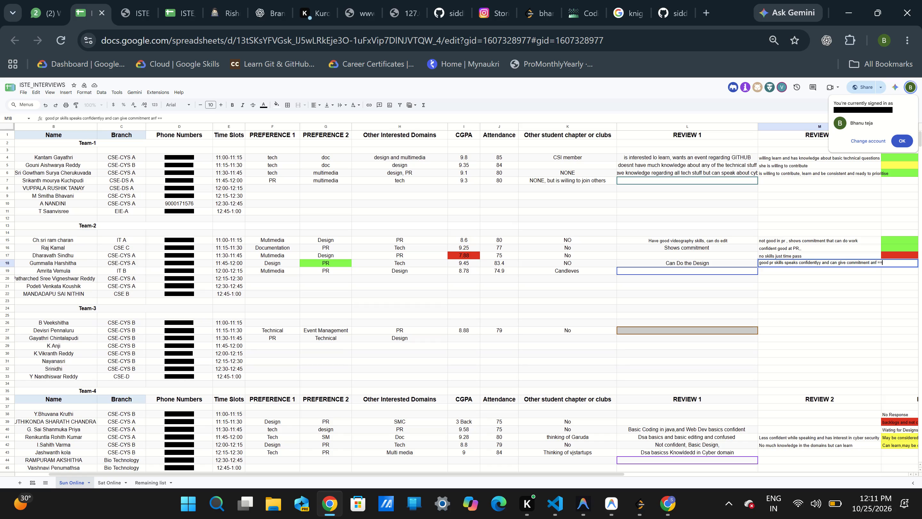
pyautogui.press('BackSpace')
pyautogui.press('BackSpace')
pyautogui.press('BackSpace')
pyautogui.press('BackSpace')
pyautogui.write('d al')
pyautogui.write('so')
pyautogui.press('space')
pyautogui.write('good at')
pyautogui.press('space')
pyautogui.write('deso')
pyautogui.press('BackSpace')
pyautogui.write('ign')
pyautogui.press('Down')
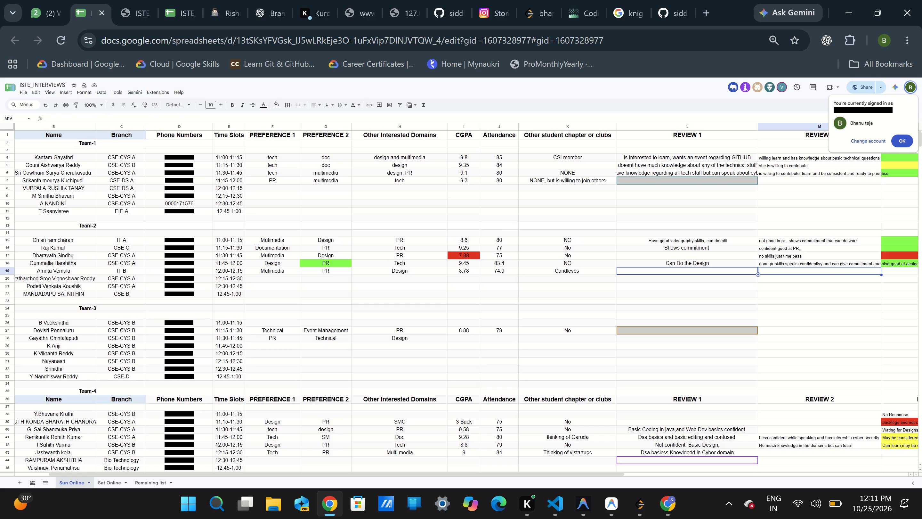
# Open a new browser tab.
pyautogui.click(711, 6)
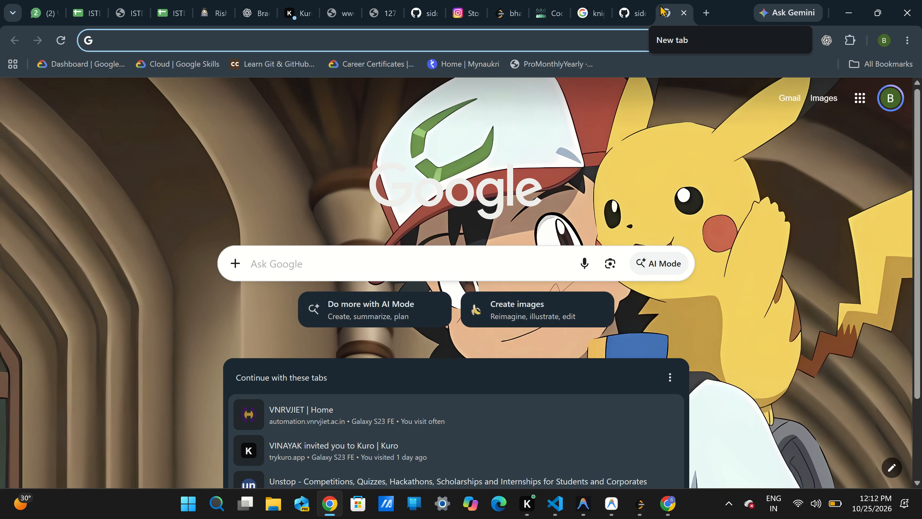
pyautogui.click(459, 2)
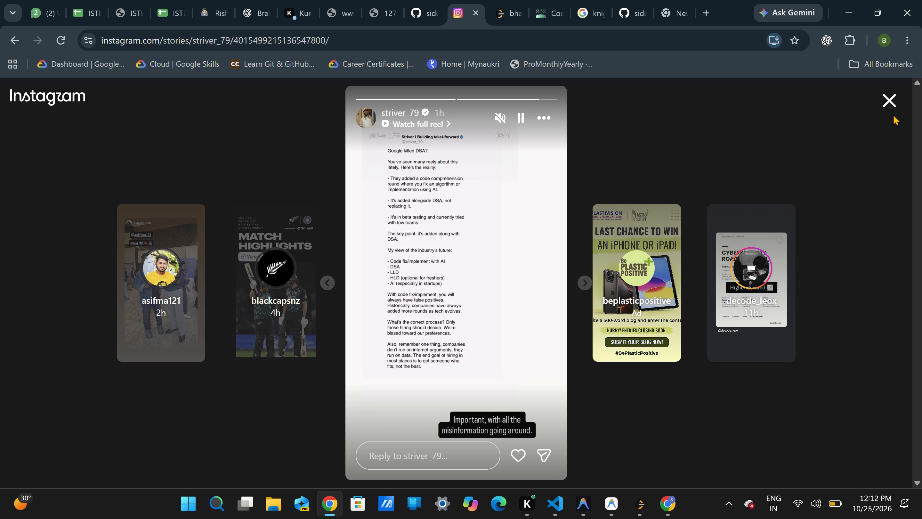
pyautogui.click(893, 100)
pyautogui.click(41, 268)
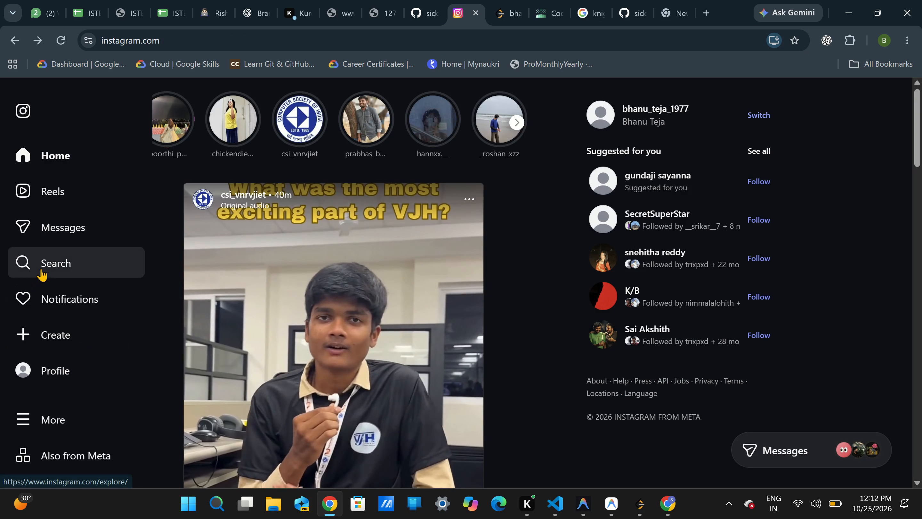
pyautogui.click(324, 111)
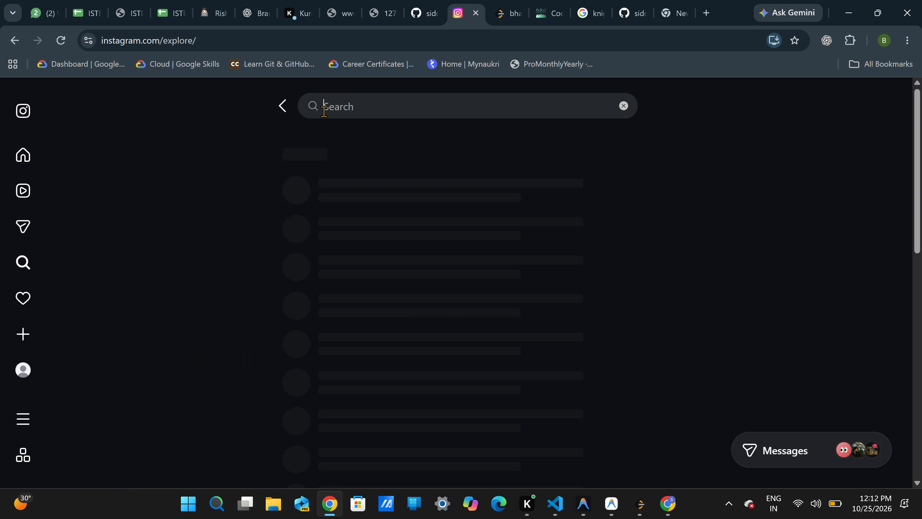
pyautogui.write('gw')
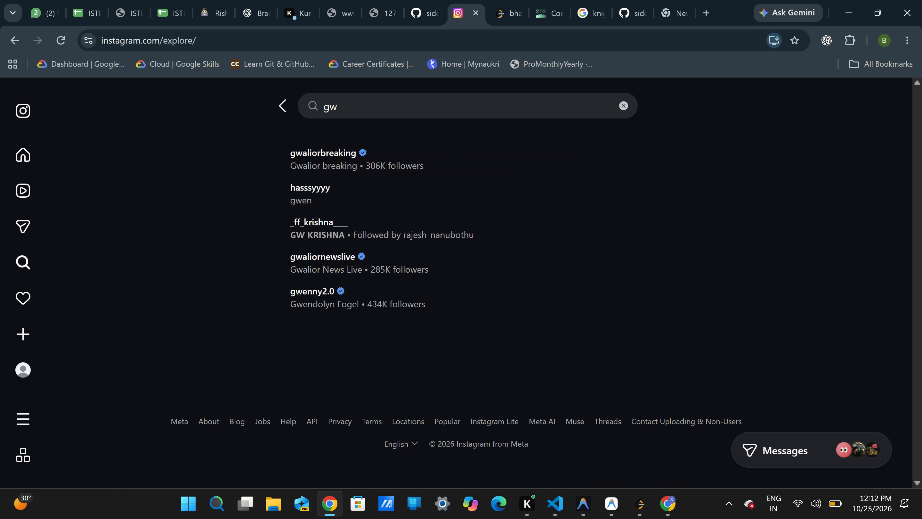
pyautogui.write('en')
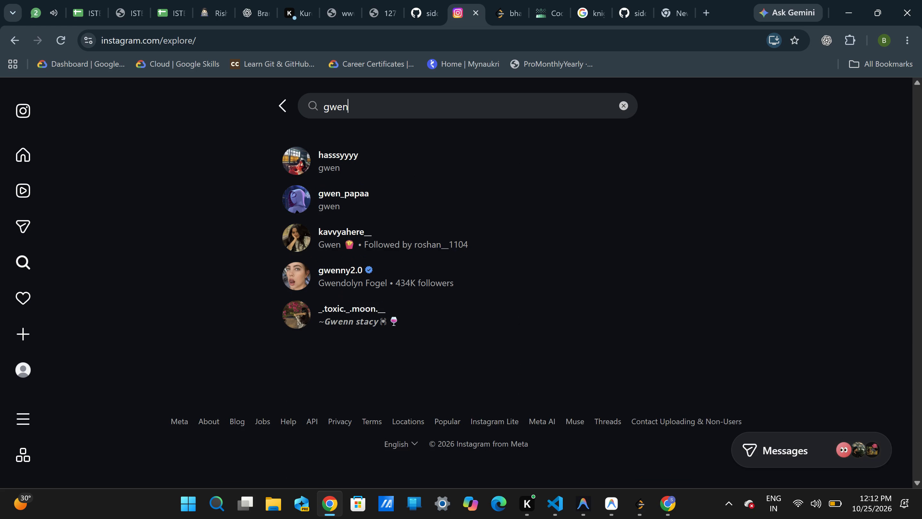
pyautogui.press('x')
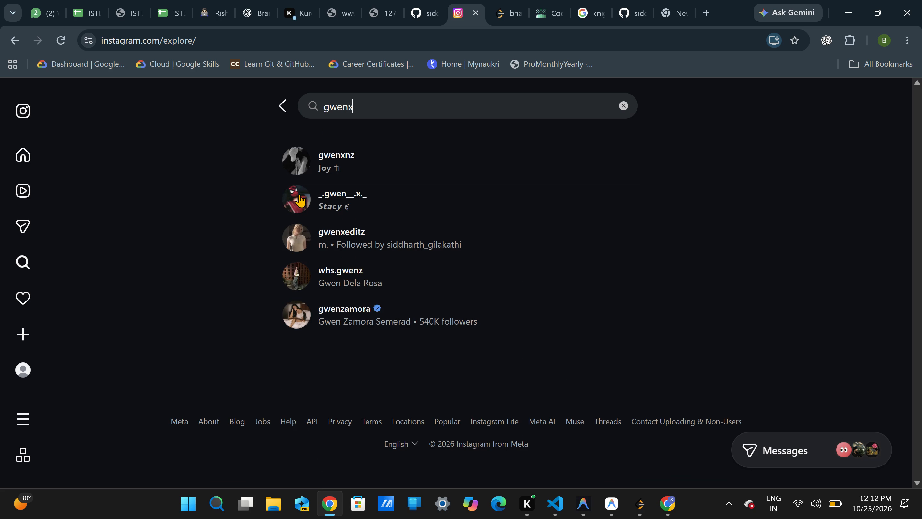
pyautogui.click(333, 227)
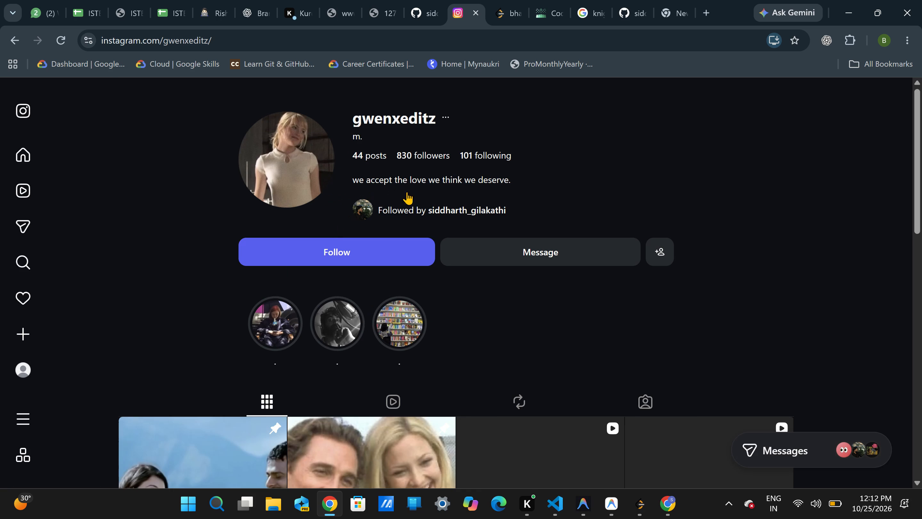
# Look over the gwenxeditz posts, watch the pinned Mr Perfect edit with sound on, and return to the post grid.
pyautogui.scroll(-1, 369, 197)
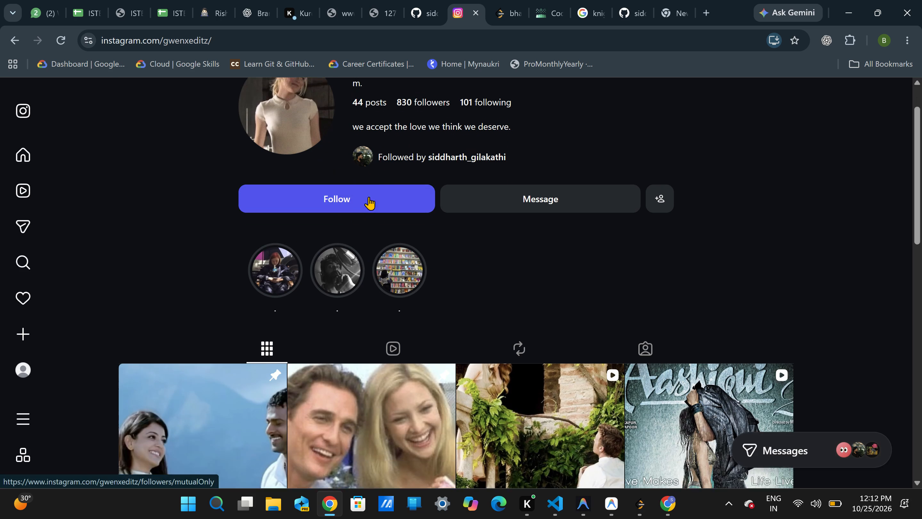
pyautogui.scroll(-2, 369, 197)
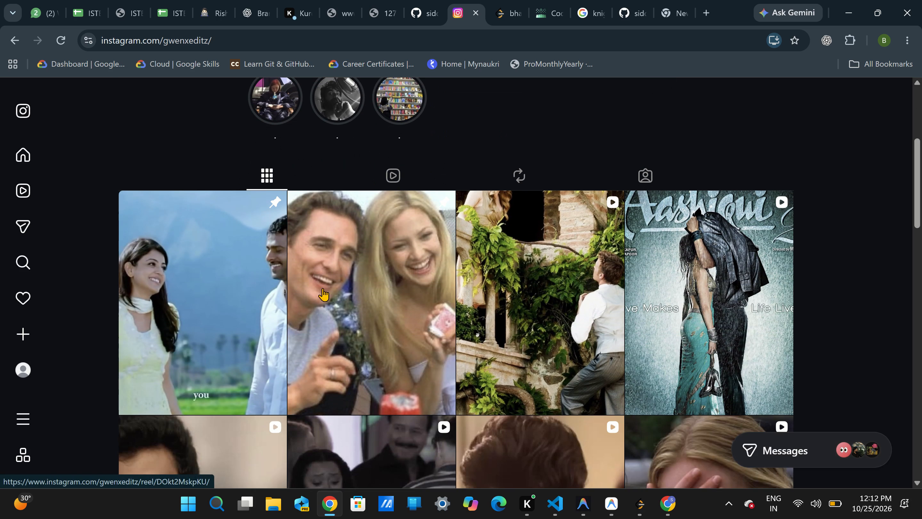
pyautogui.scroll(-7, 253, 298)
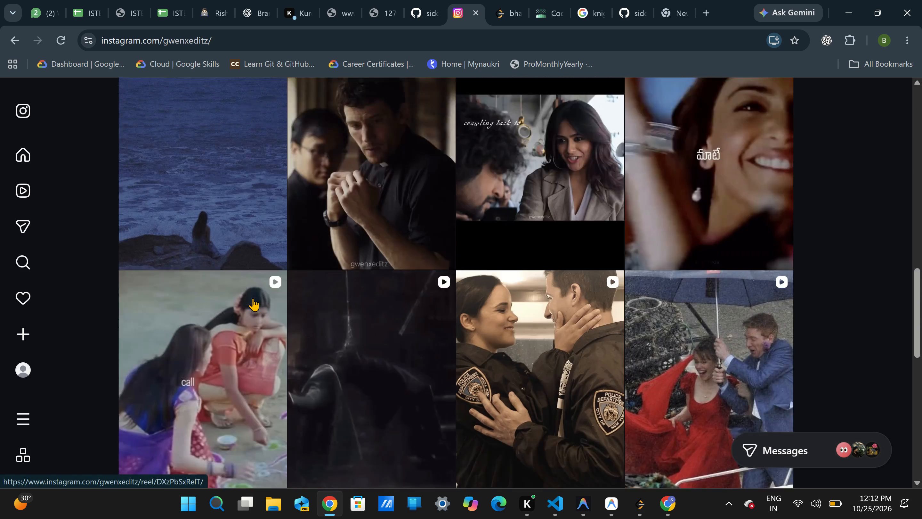
pyautogui.scroll(4, 253, 298)
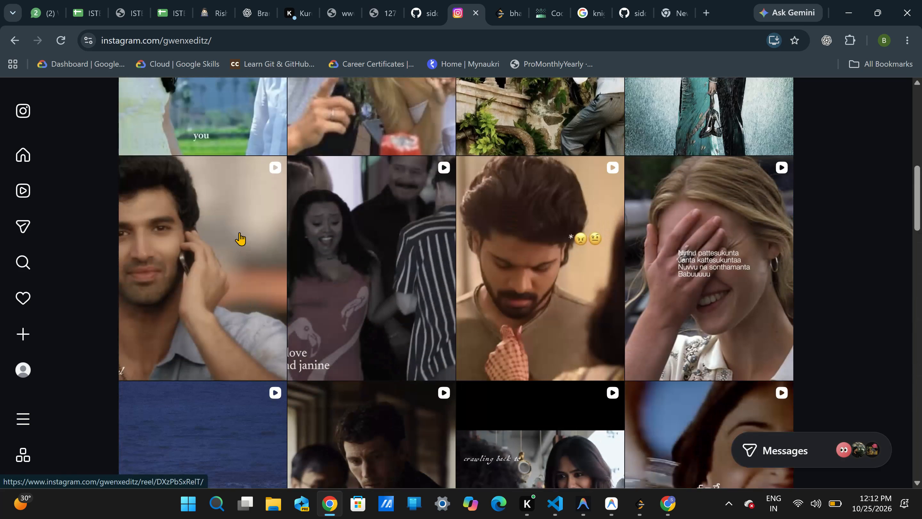
pyautogui.scroll(2, 239, 232)
pyautogui.click(240, 192)
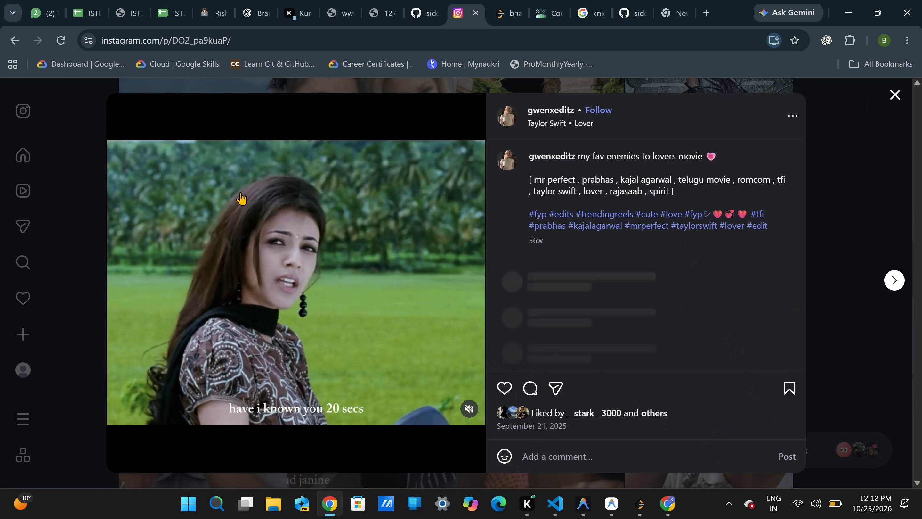
pyautogui.click(466, 402)
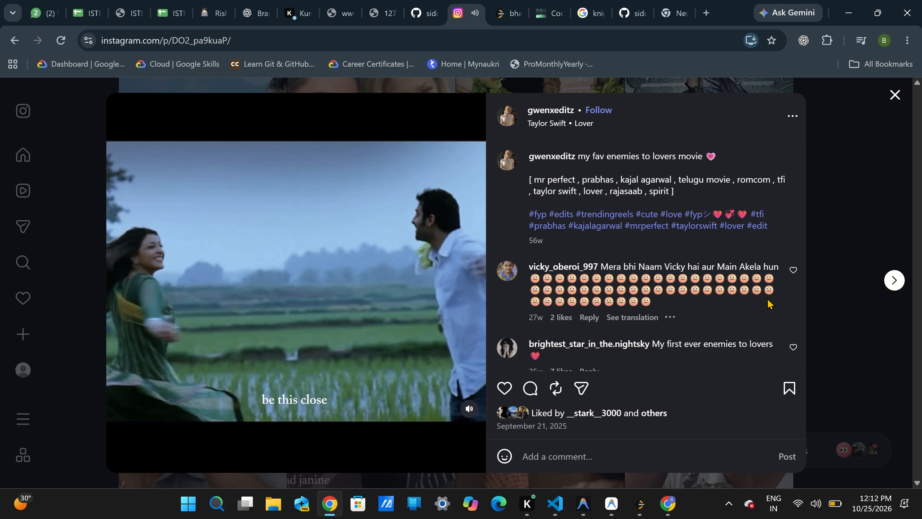
pyautogui.click(834, 265)
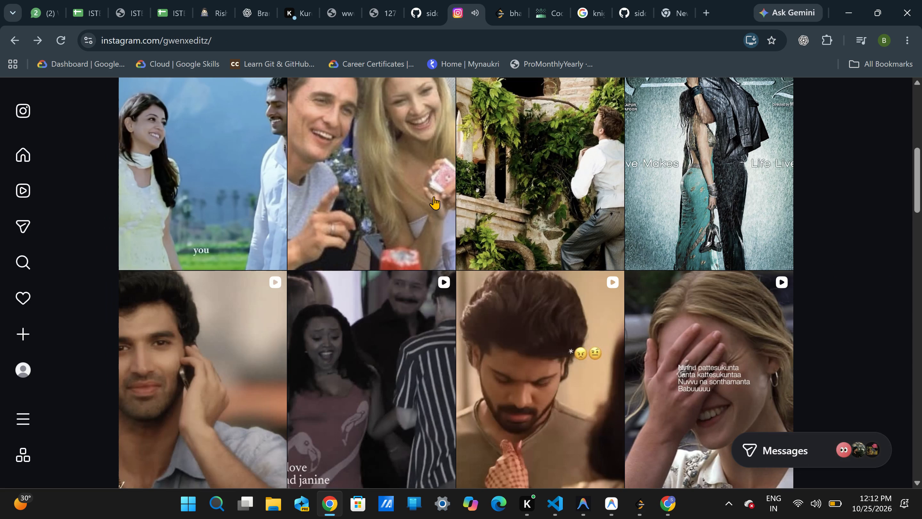
# Open the How to Lose a Guy in 10 Days reel and browse through the reels that follow it on the profile.
pyautogui.click(421, 188)
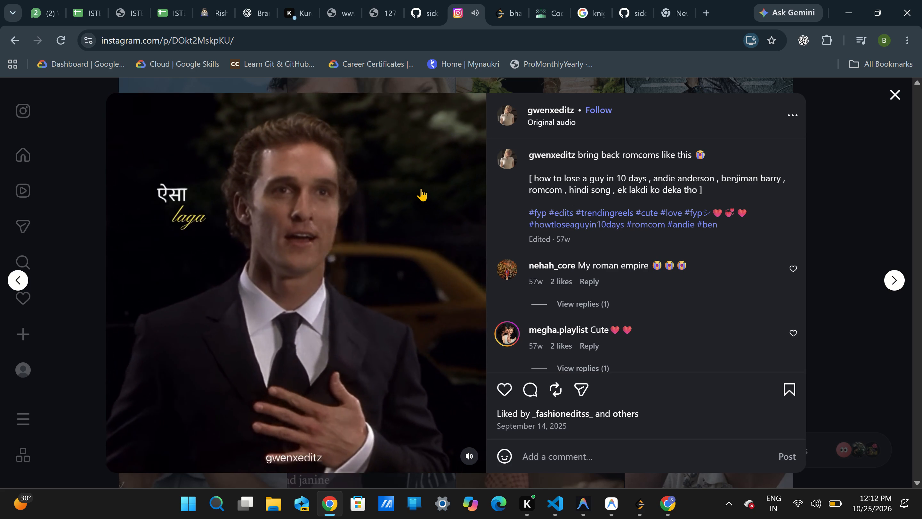
pyautogui.press('Down')
pyautogui.press('Down')
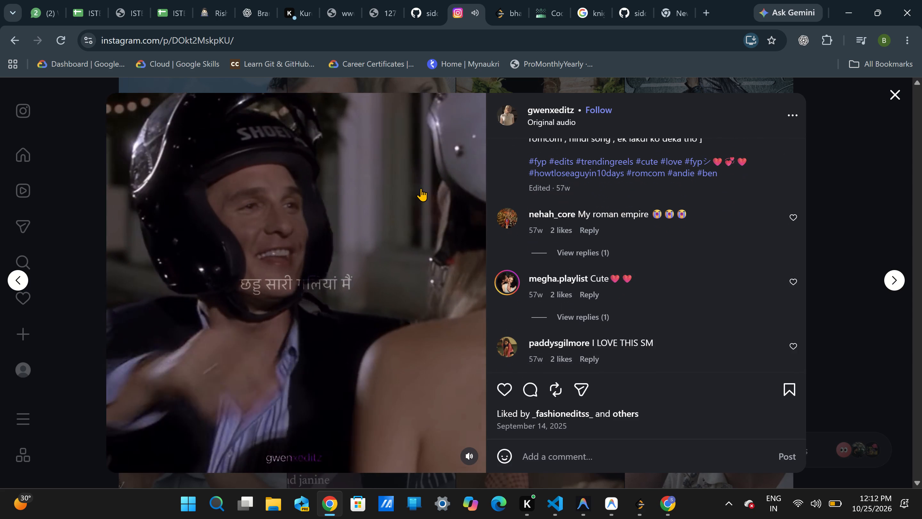
pyautogui.press('Right')
pyautogui.press('Right')
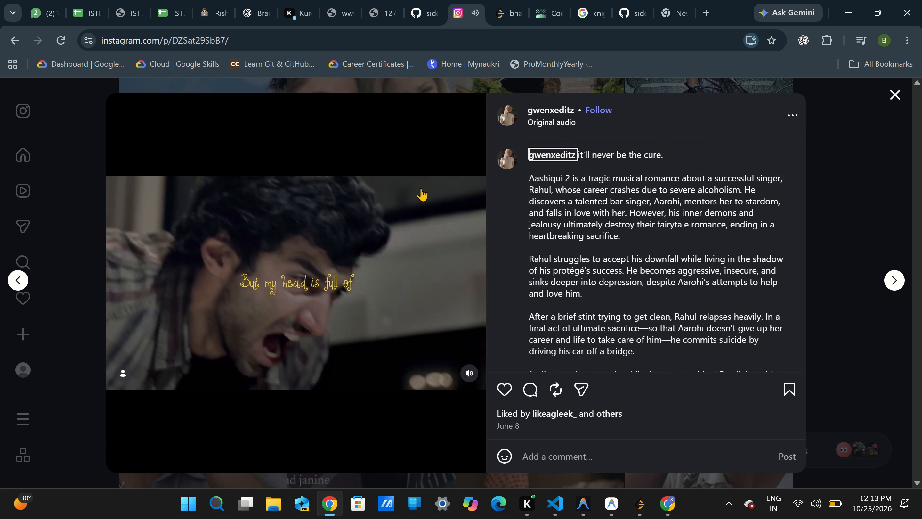
pyautogui.press('Right')
pyautogui.press('Right')
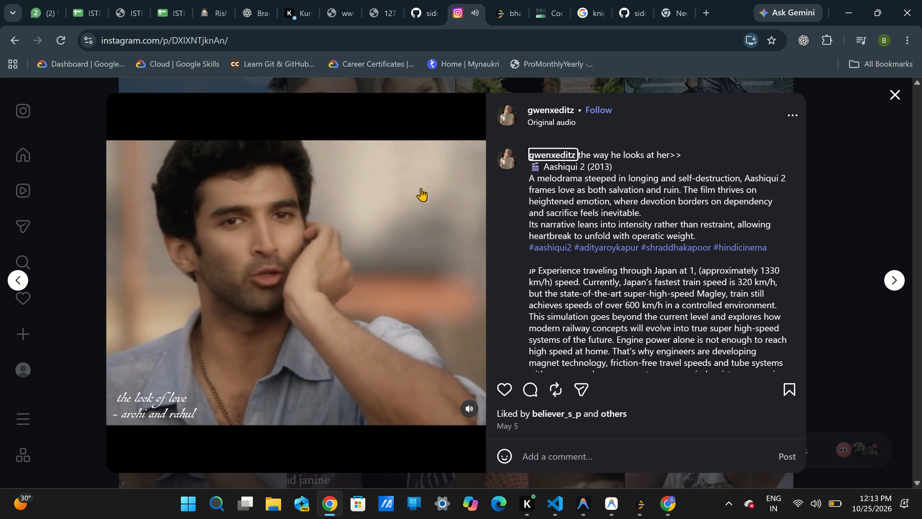
pyautogui.press('Right')
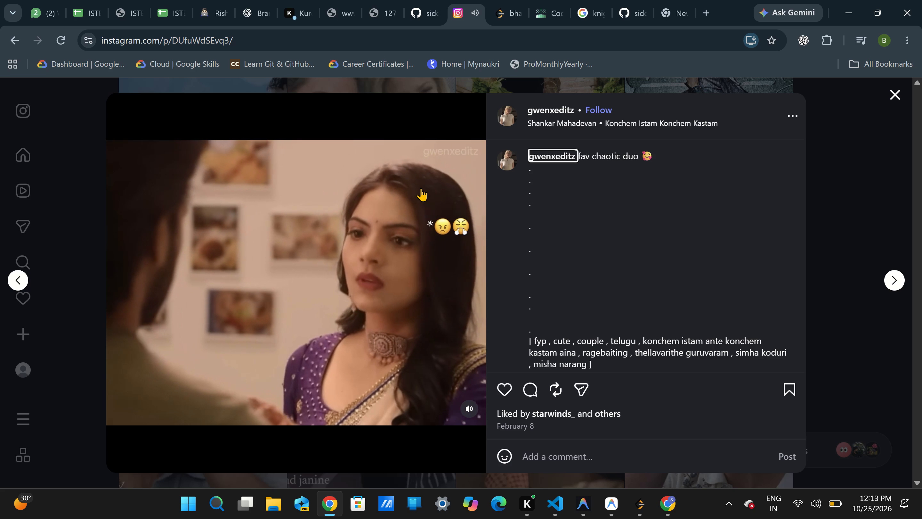
# Switch to the ISTE Volunteer Recruitment PDF and skim its interview questions through to the last page.
pyautogui.click(138, 2)
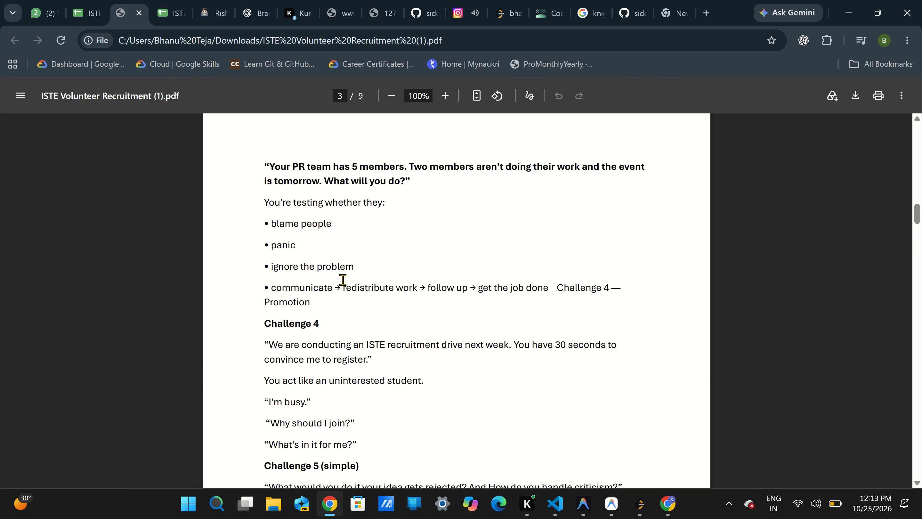
pyautogui.scroll(-13, 343, 280)
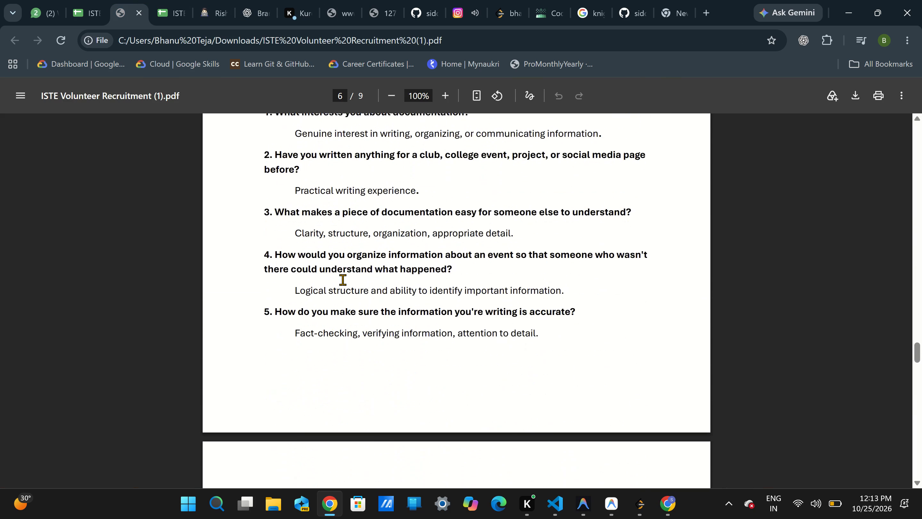
pyautogui.scroll(-6, 343, 280)
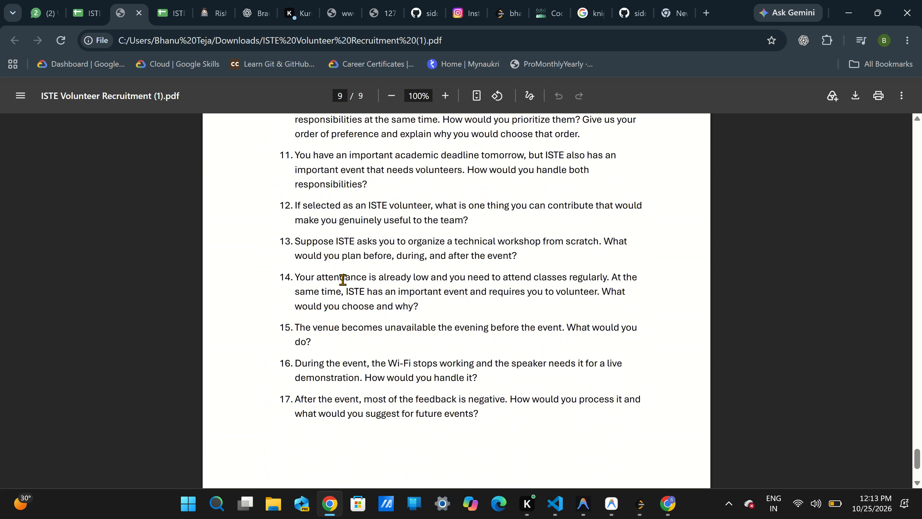
pyautogui.scroll(-4, 343, 280)
# Go back to the MultiMedia section of the PDF and read its interview questions.
pyautogui.scroll(3, 343, 280)
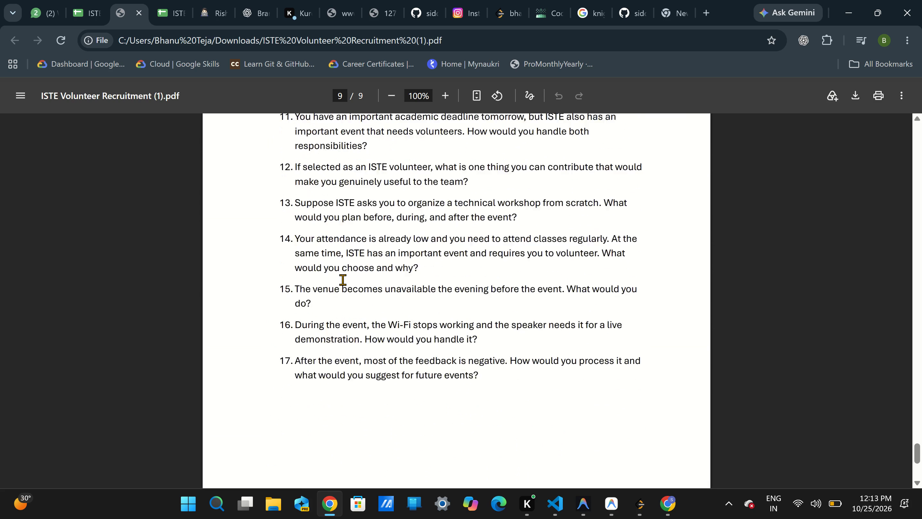
pyautogui.scroll(10, 343, 280)
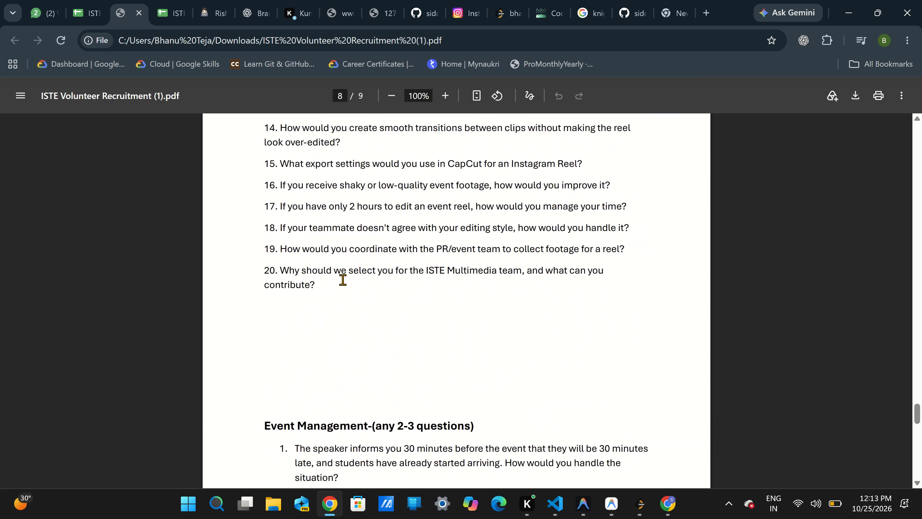
pyautogui.scroll(4, 343, 280)
pyautogui.scroll(-1, 343, 280)
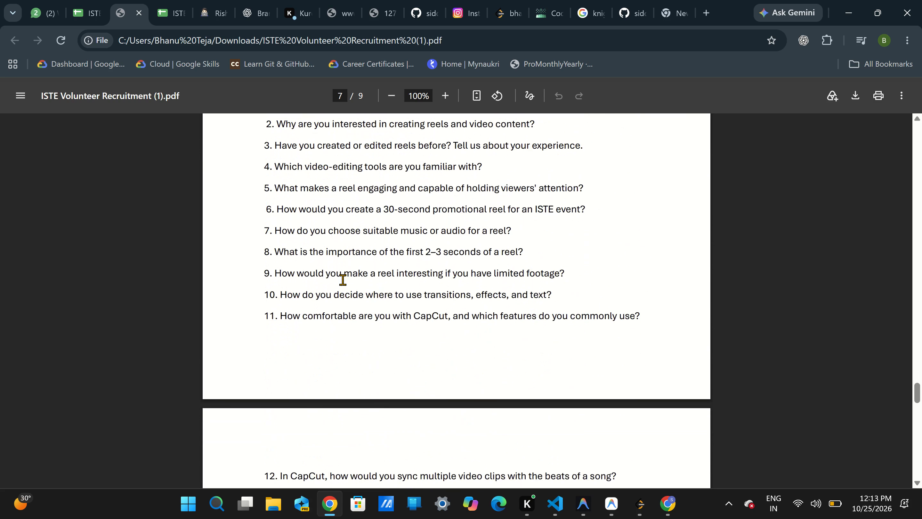
pyautogui.scroll(2, 343, 280)
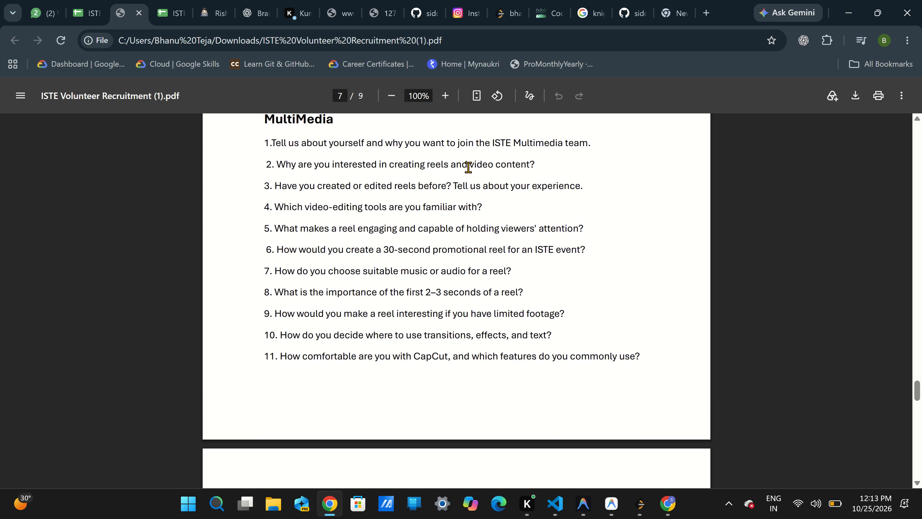
pyautogui.scroll(-1, 468, 167)
pyautogui.scroll(-1, 415, 169)
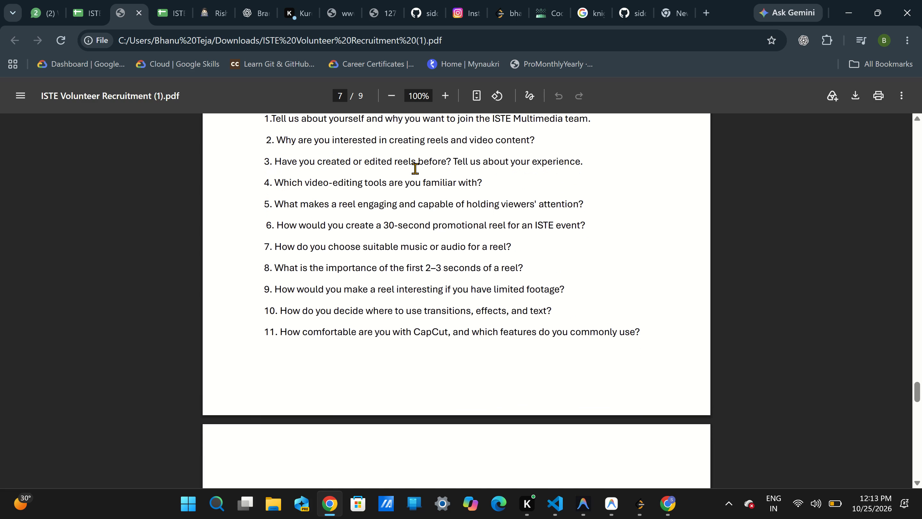
pyautogui.scroll(-1, 415, 169)
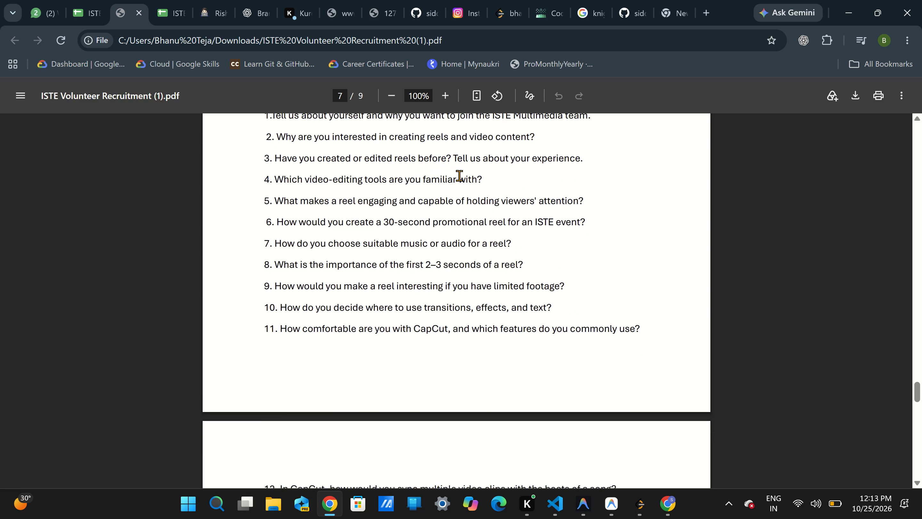
pyautogui.scroll(-2, 459, 176)
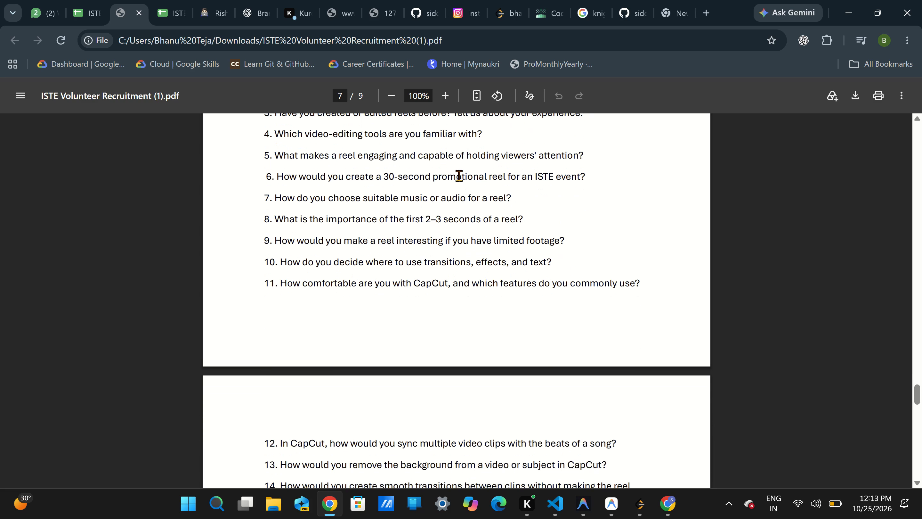
pyautogui.scroll(-1, 473, 188)
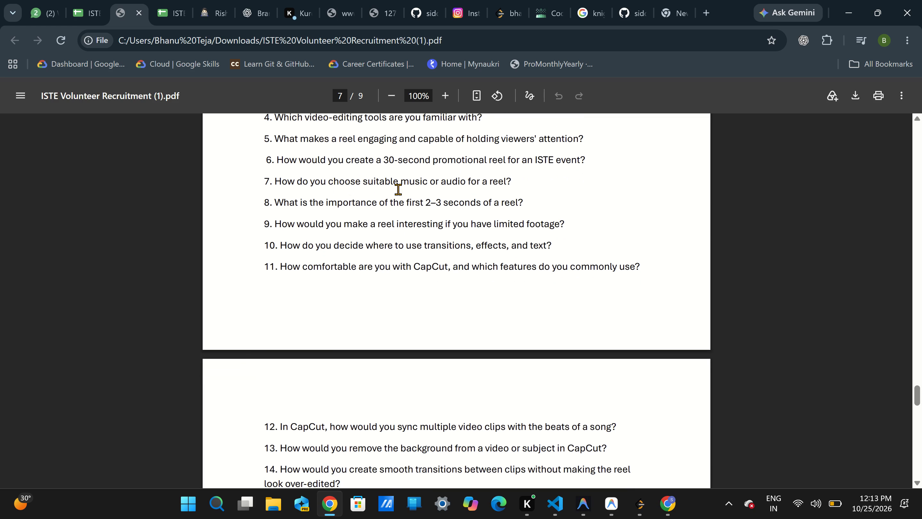
# Read through the reel and CapCut questions in the ISTE Volunteer Recruitment PDF, highlighting question 12 on syncing video clips to song beats.
pyautogui.scroll(-1, 408, 188)
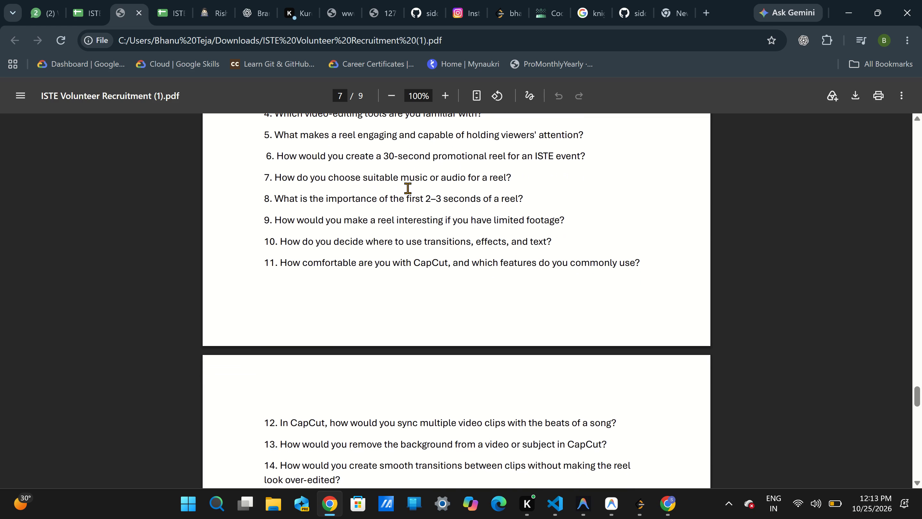
pyautogui.scroll(-2, 408, 188)
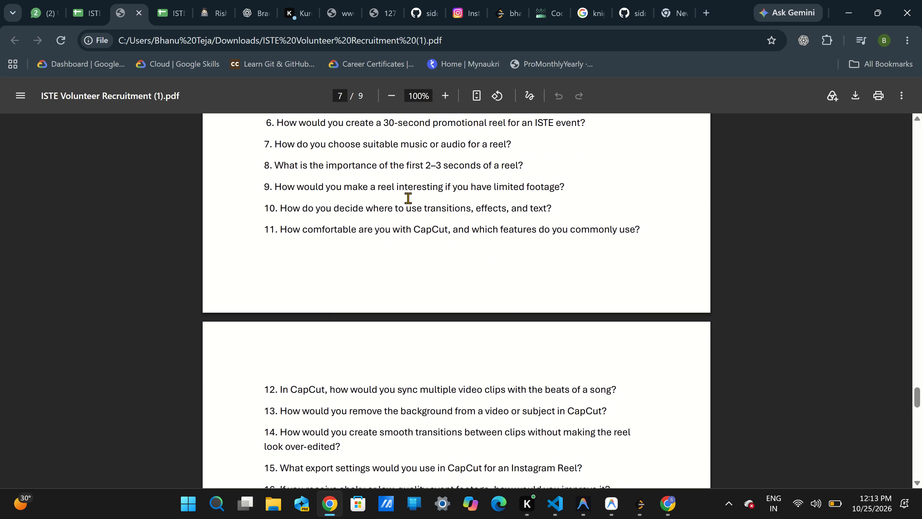
pyautogui.scroll(-1, 464, 175)
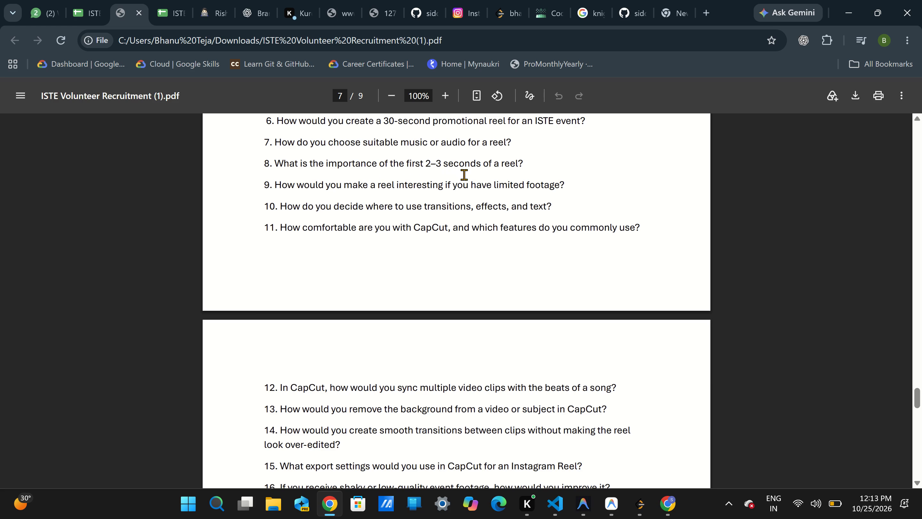
pyautogui.scroll(-1, 464, 175)
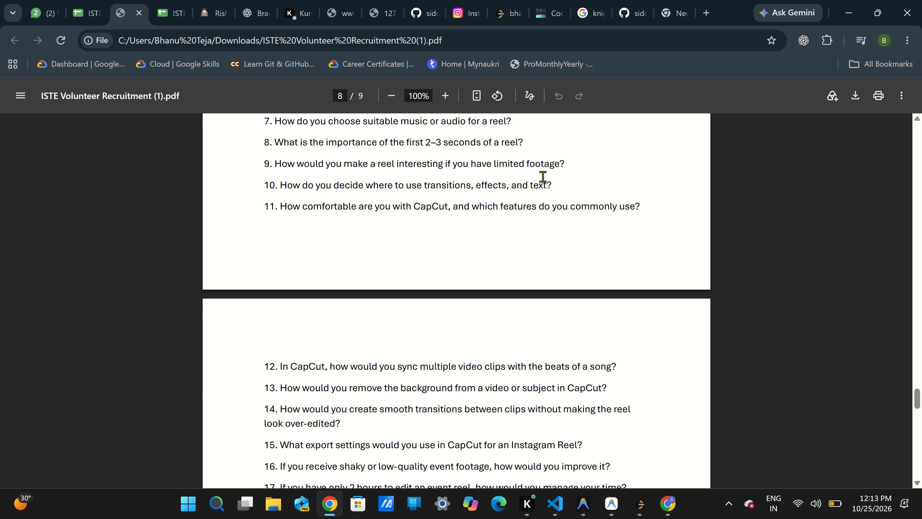
pyautogui.scroll(-2, 555, 177)
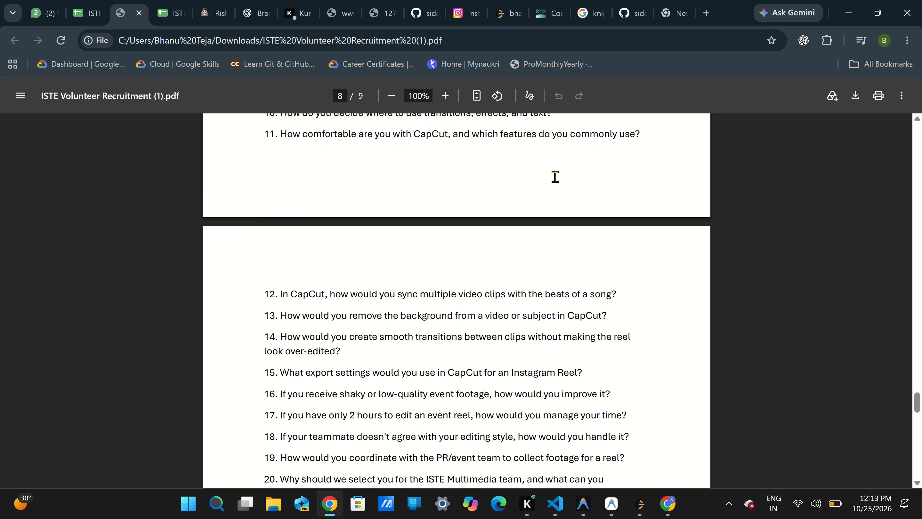
pyautogui.scroll(-1, 555, 177)
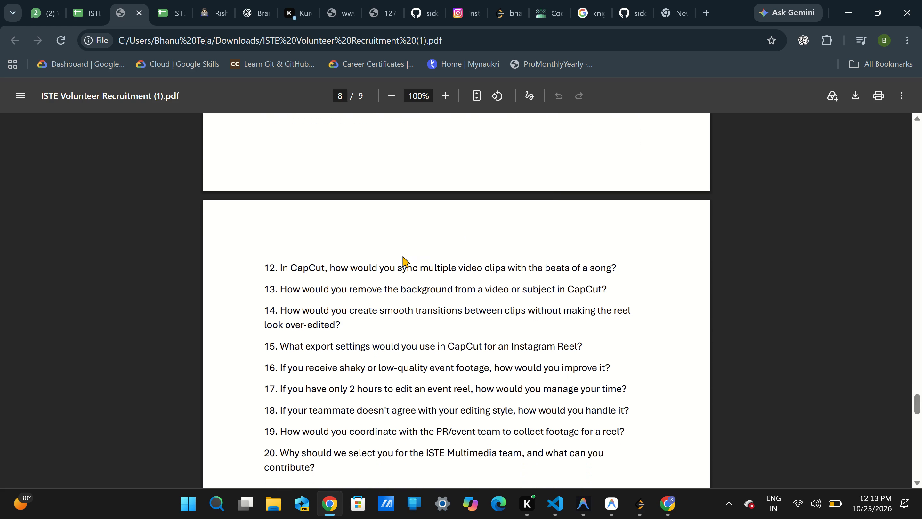
pyautogui.scroll(-1, 402, 256)
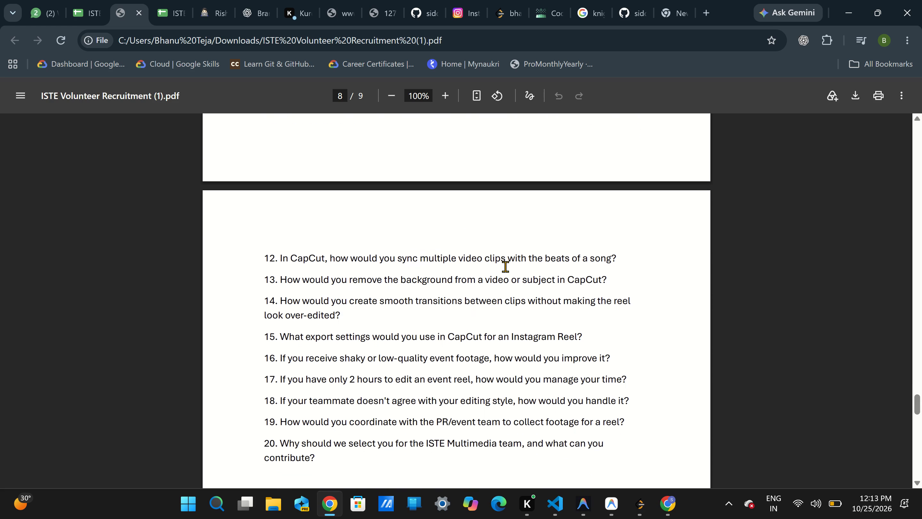
pyautogui.moveTo(611, 262); pyautogui.dragTo(479, 261)
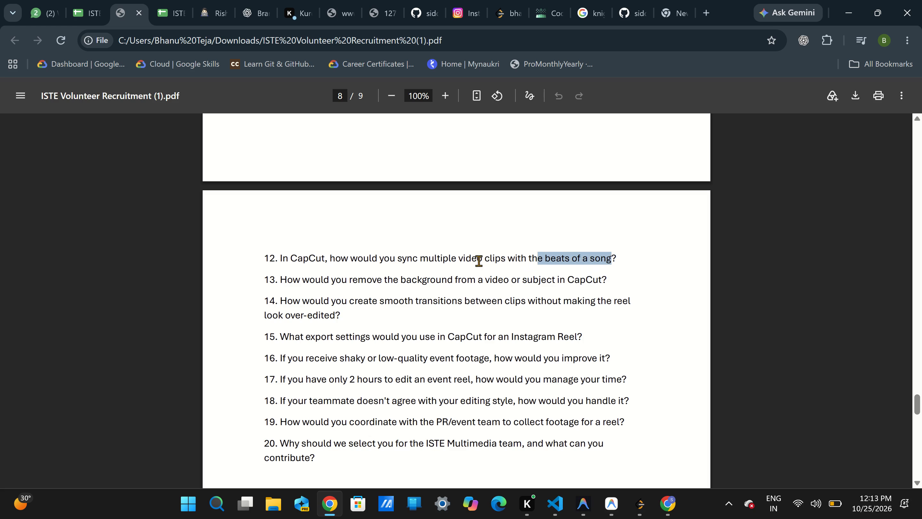
pyautogui.moveTo(479, 261); pyautogui.dragTo(318, 255)
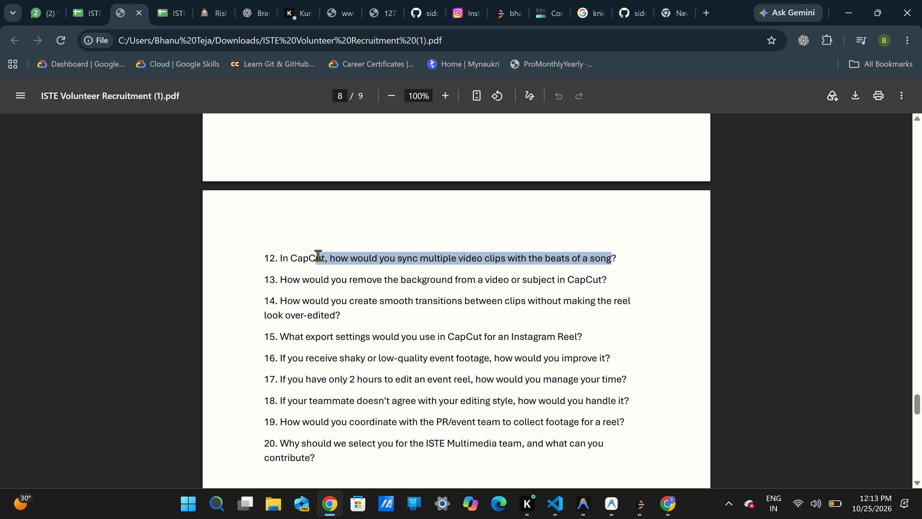
pyautogui.moveTo(318, 255); pyautogui.dragTo(332, 258)
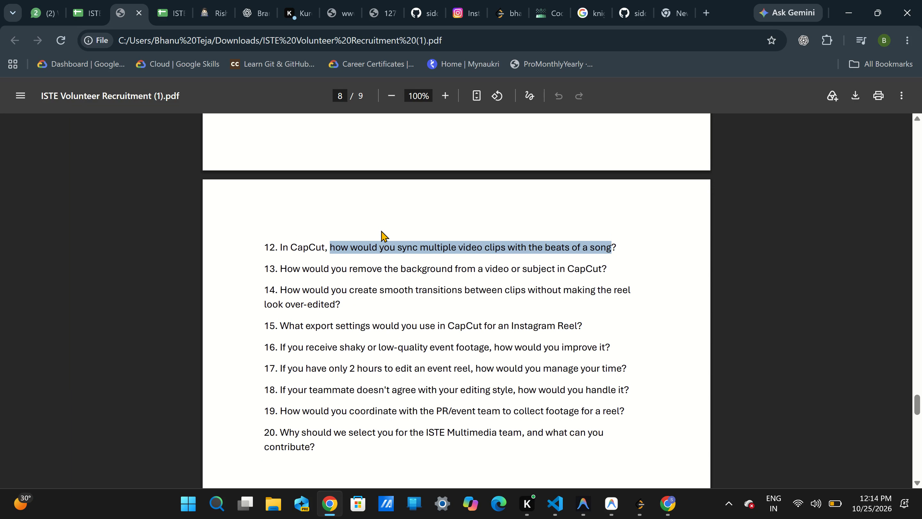
# Review the remaining Multimedia questions in the PDF and highlight question 16 on improving shaky or low-quality event footage.
pyautogui.scroll(1, 381, 230)
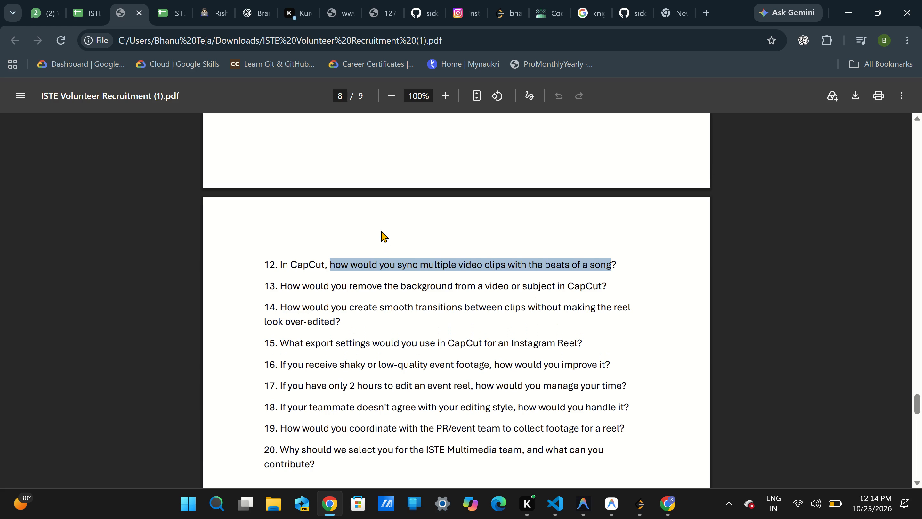
pyautogui.scroll(1, 381, 230)
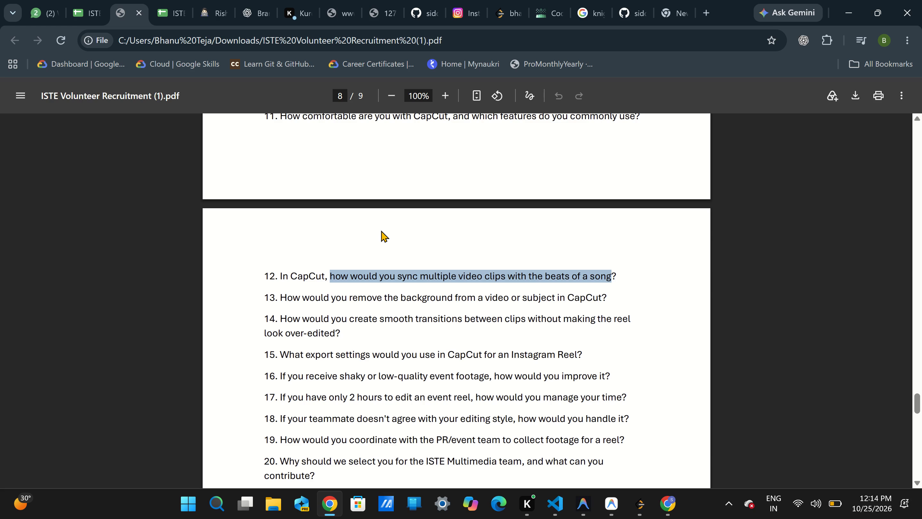
pyautogui.scroll(-1, 381, 230)
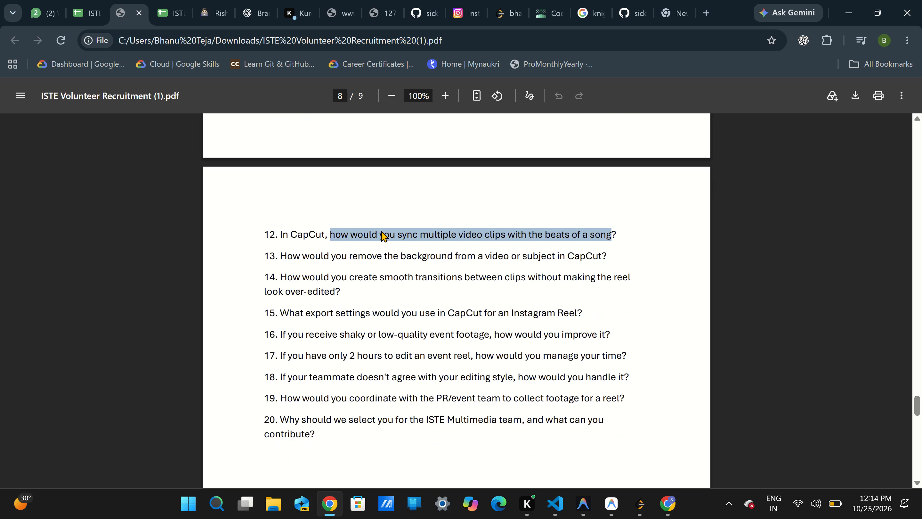
pyautogui.scroll(-1, 381, 230)
pyautogui.moveTo(288, 320); pyautogui.dragTo(381, 319)
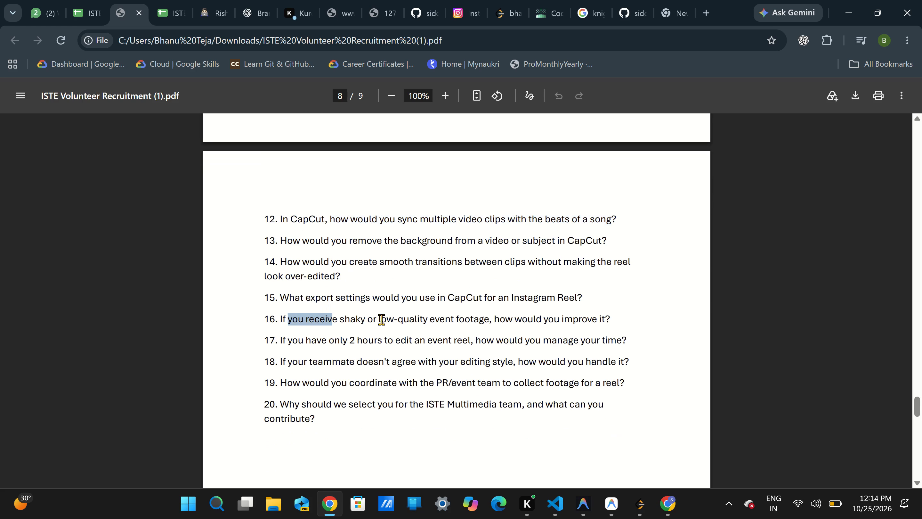
pyautogui.moveTo(381, 319); pyautogui.dragTo(604, 324)
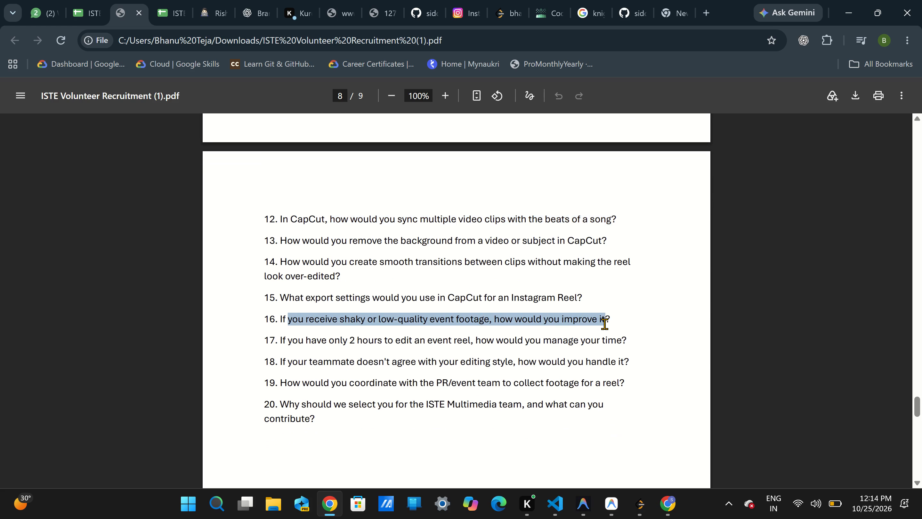
pyautogui.moveTo(604, 324); pyautogui.dragTo(604, 325)
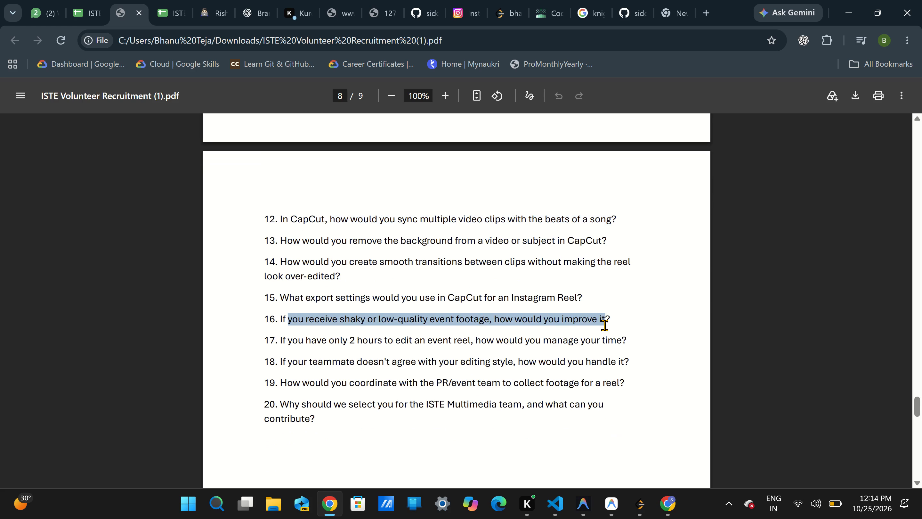
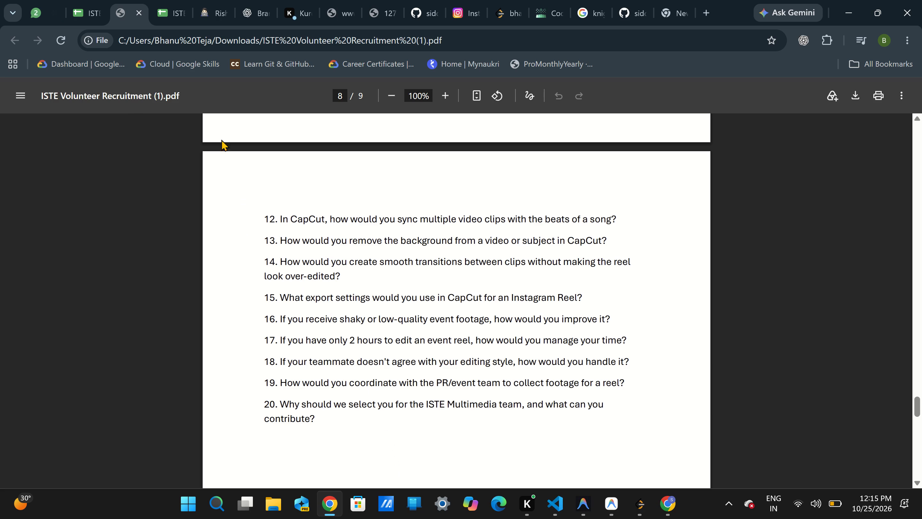
# Switch back to the ISTE_INTERVIEWS spreadsheet and review the row of Team-2's 12:00-12:15 candidate, starting from the PREFERENCE 2 cell.
pyautogui.click(105, 0)
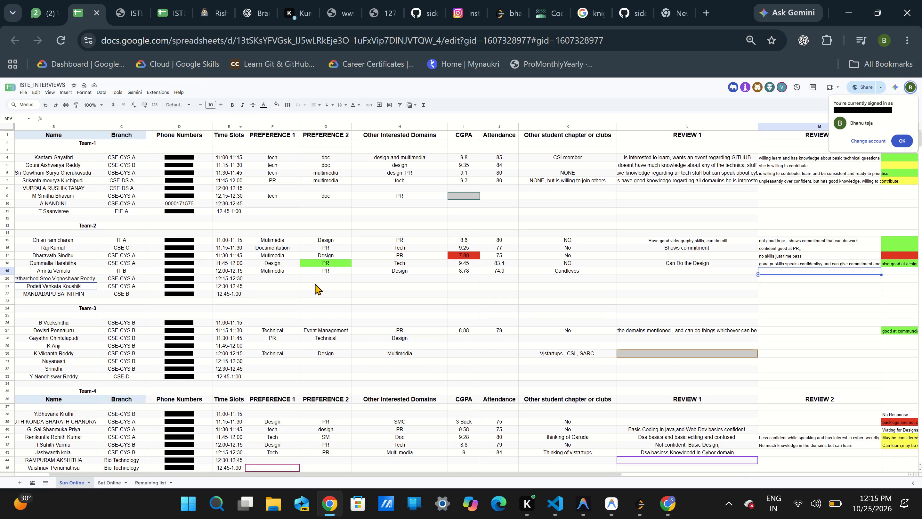
pyautogui.click(322, 271)
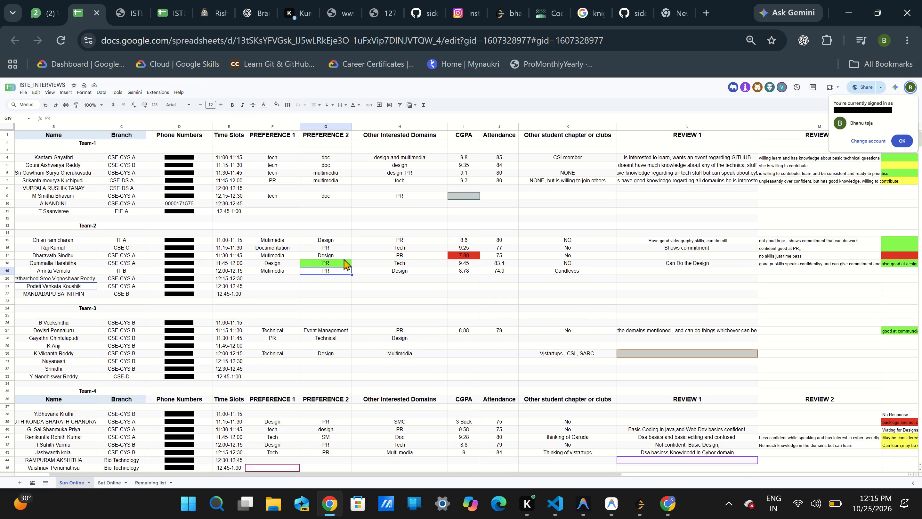
pyautogui.hscroll(-2, 577, 307)
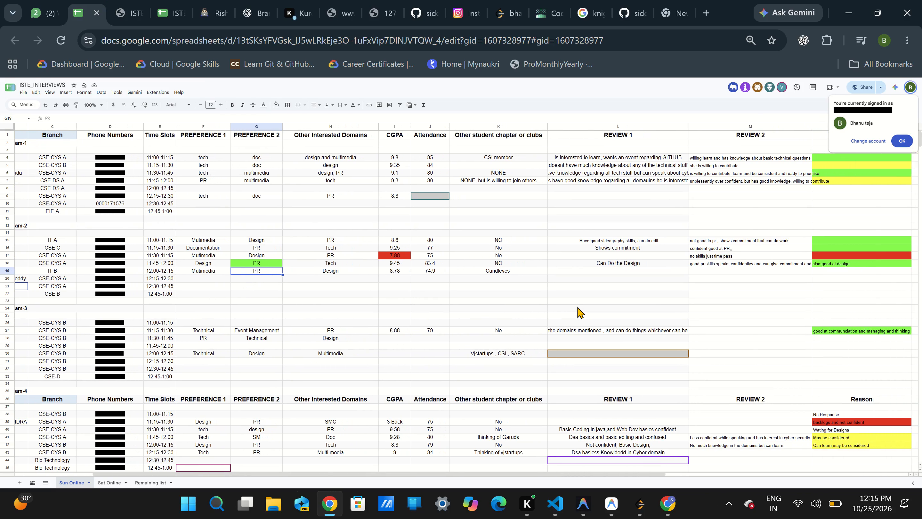
pyautogui.hscroll(3, 577, 307)
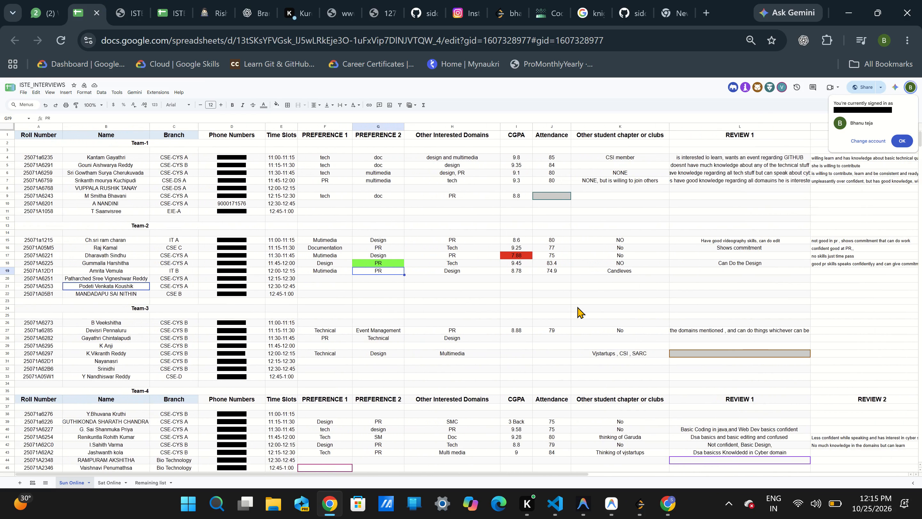
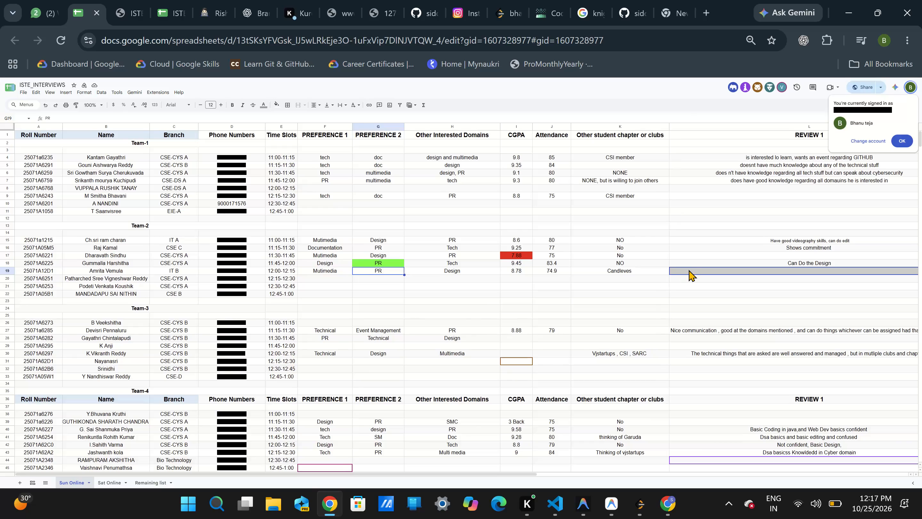
# Fill the Reason cell of Team-2's 12:00-12:15 candidate with green.
pyautogui.hscroll(-4, 689, 270)
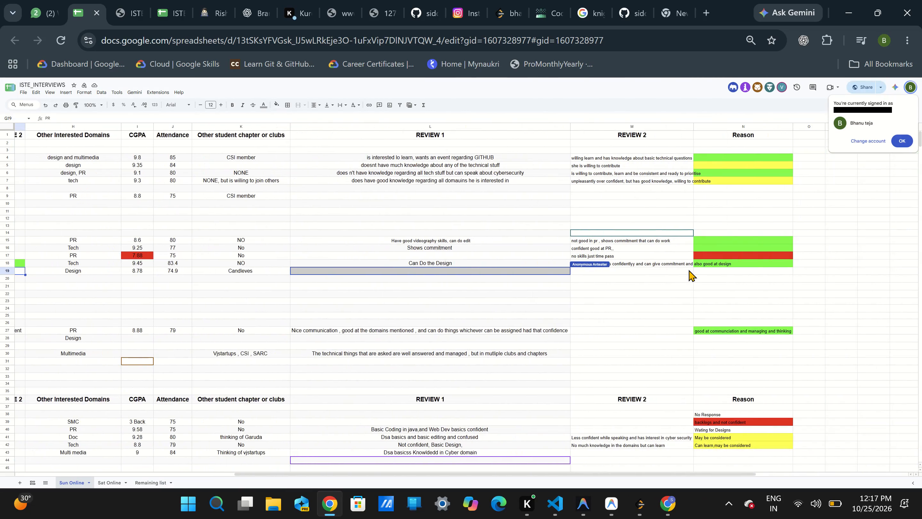
pyautogui.click(705, 268)
pyautogui.hscroll(6, 705, 268)
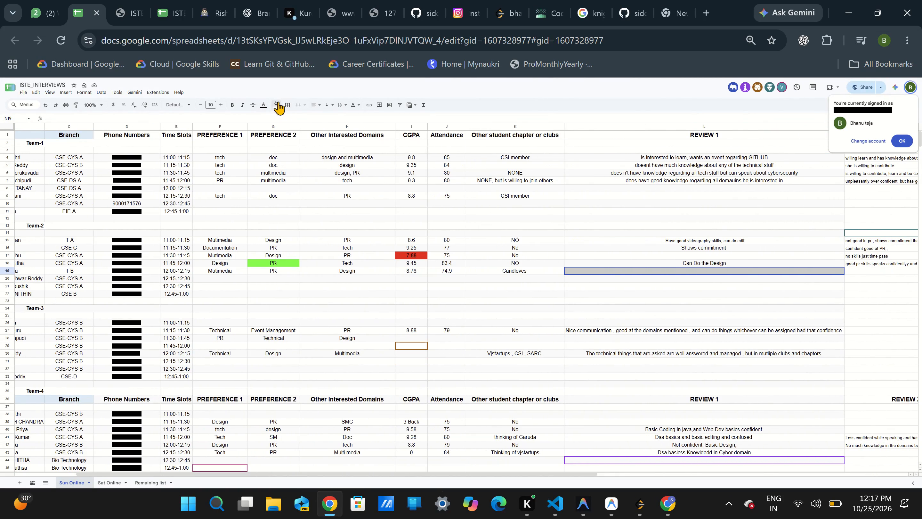
pyautogui.click(275, 103)
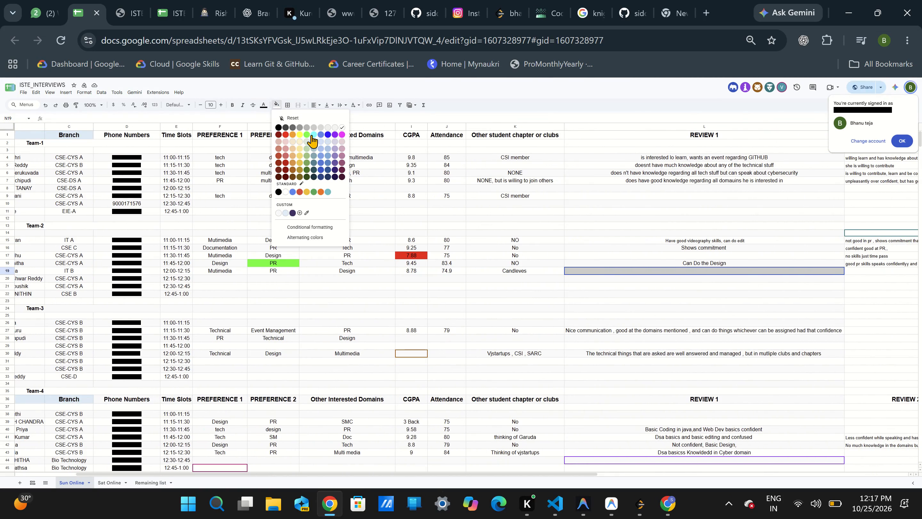
pyautogui.click(307, 136)
pyautogui.hscroll(-1, 611, 315)
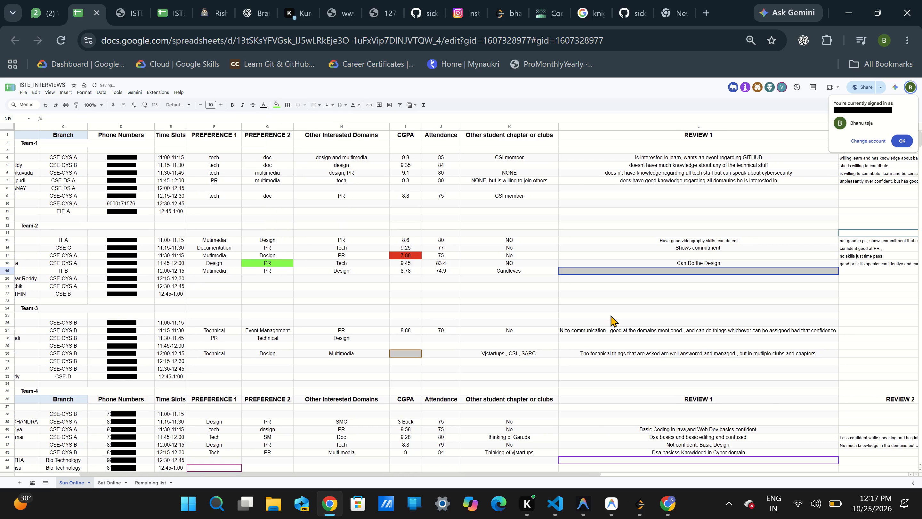
# Enter 'much confident priors is\\ISTE much confudent good at editing has an insta' in the REVIEW 2 cell of Team-2's 12:00-12:15 candidate.
pyautogui.hscroll(-1, 611, 315)
pyautogui.click(782, 274)
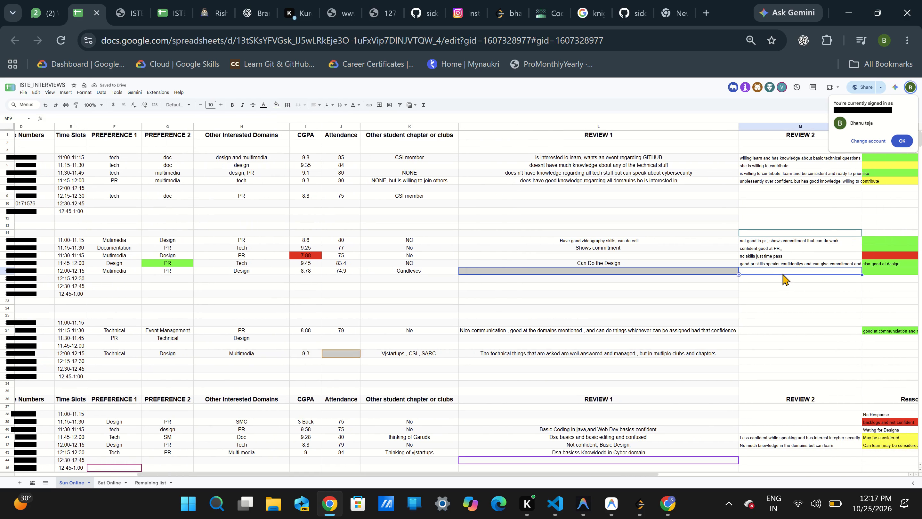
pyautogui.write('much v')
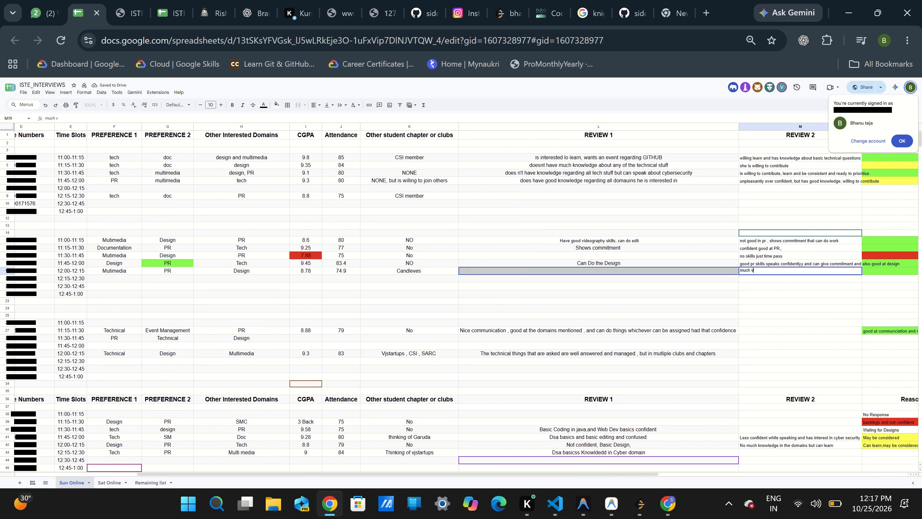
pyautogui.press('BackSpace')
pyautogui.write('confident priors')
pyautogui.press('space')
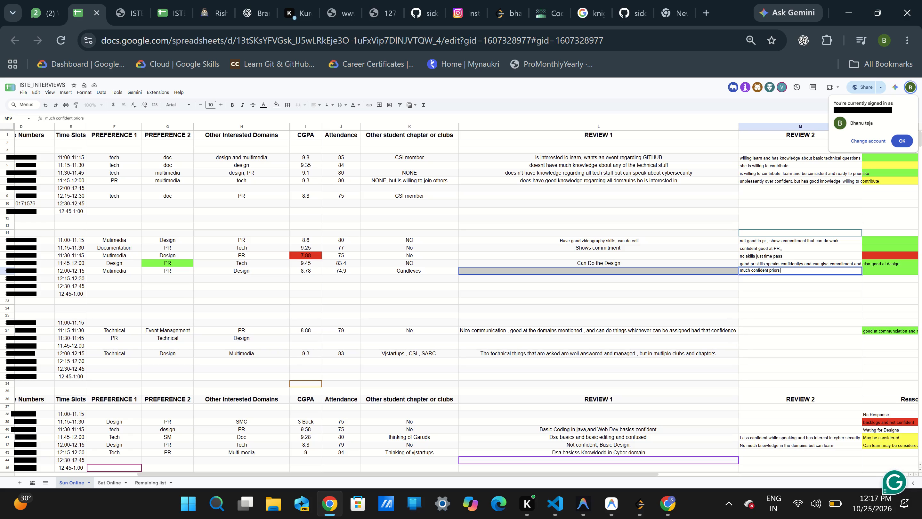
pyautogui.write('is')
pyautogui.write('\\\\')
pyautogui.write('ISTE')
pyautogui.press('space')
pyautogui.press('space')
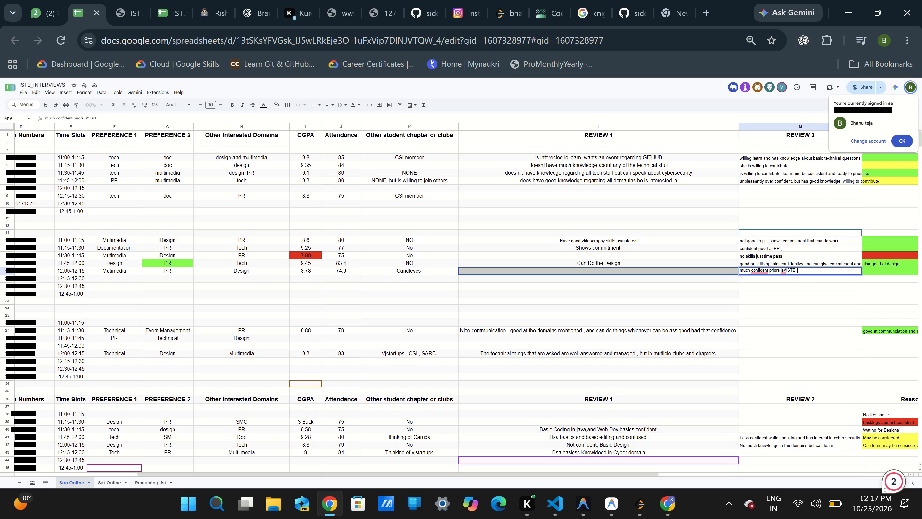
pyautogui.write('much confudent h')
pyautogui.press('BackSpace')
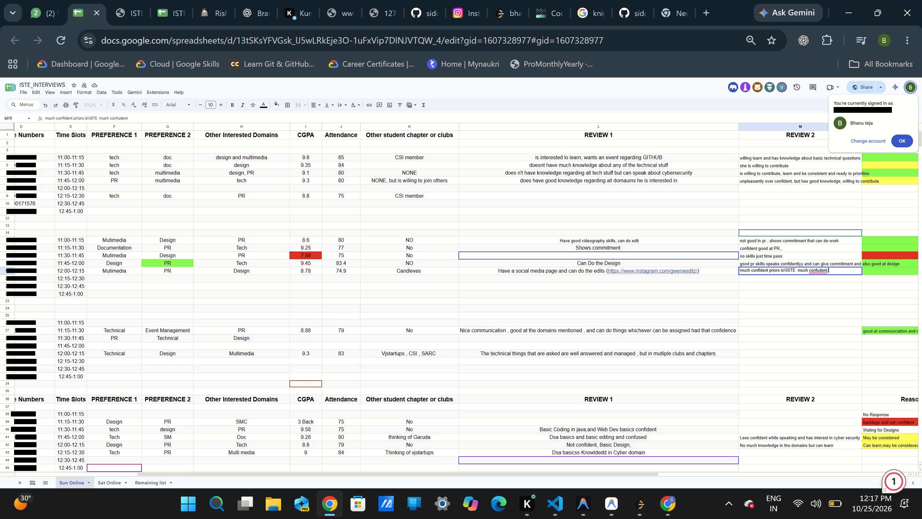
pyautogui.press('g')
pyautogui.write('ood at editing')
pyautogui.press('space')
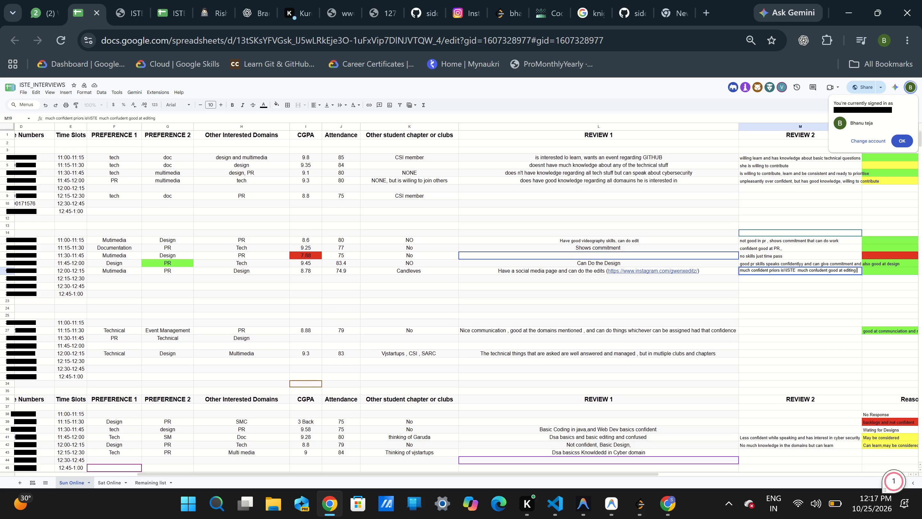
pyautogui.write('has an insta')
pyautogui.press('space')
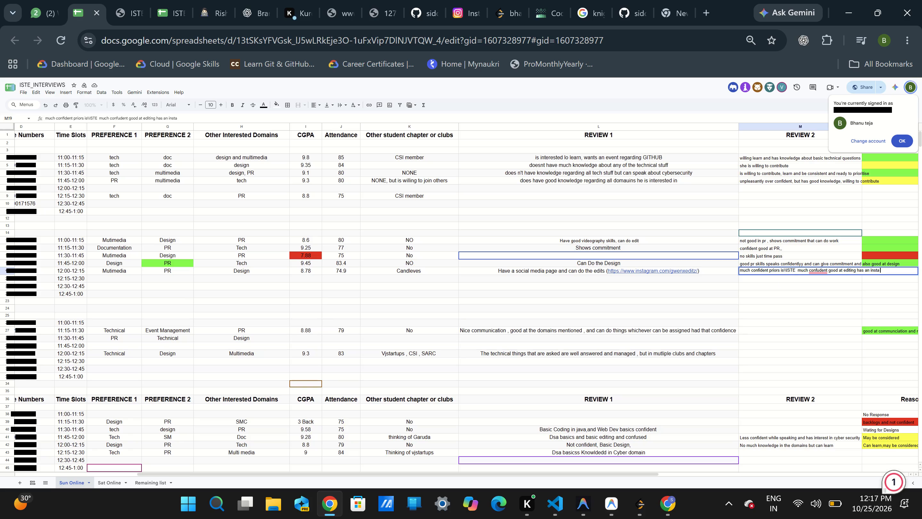
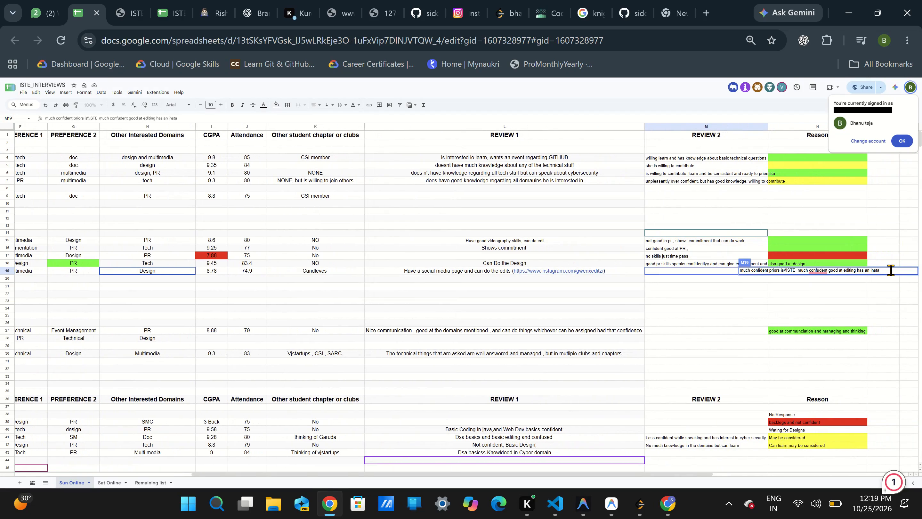
# Finish the REVIEW 2 note in row 19 with "page ,also knows canva", correcting the spacing before ISTE so it reads "priors is ISTE".
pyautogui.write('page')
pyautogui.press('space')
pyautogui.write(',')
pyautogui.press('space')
pyautogui.click(785, 270)
pyautogui.press('Right')
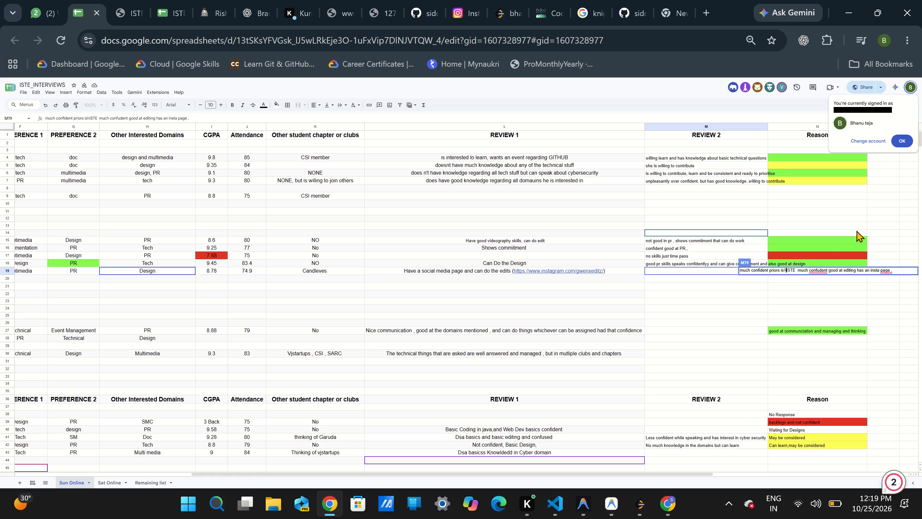
pyautogui.press('BackSpace')
pyautogui.press('BackSpace')
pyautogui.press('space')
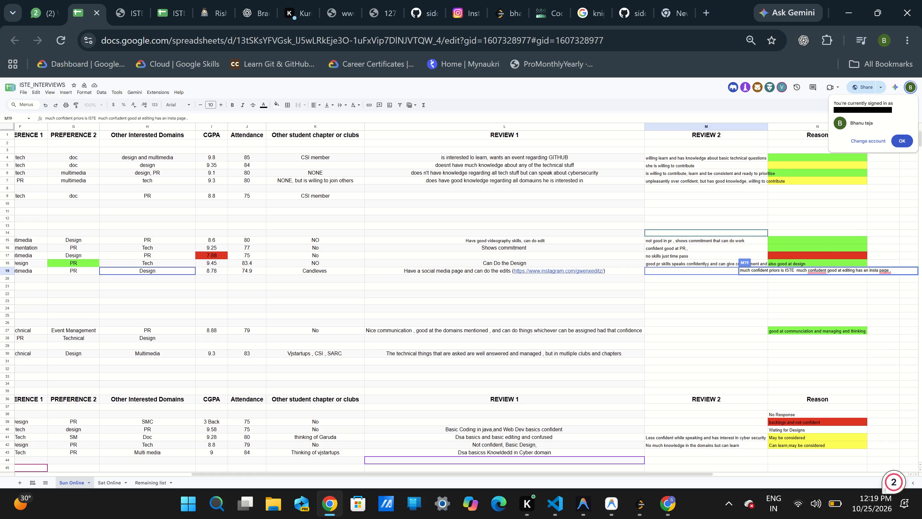
pyautogui.press('Right')
pyautogui.press('Right')
pyautogui.press('Right')
pyautogui.press('Right')
pyautogui.press('Right')
pyautogui.press('Right')
pyautogui.press('Right')
pyautogui.press('Right')
pyautogui.press('Right')
pyautogui.press('Right')
pyautogui.press('Right')
pyautogui.press('Right')
pyautogui.press('Right')
pyautogui.press('Right')
pyautogui.press('Right')
pyautogui.press('Right')
pyautogui.press('Right')
pyautogui.press('Right')
pyautogui.press('Right')
pyautogui.press('Right')
pyautogui.press('Right')
pyautogui.press('Right')
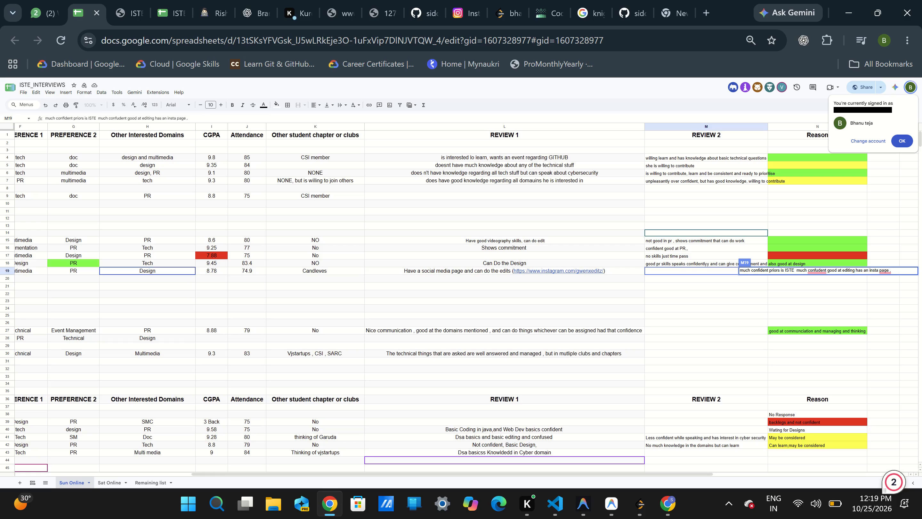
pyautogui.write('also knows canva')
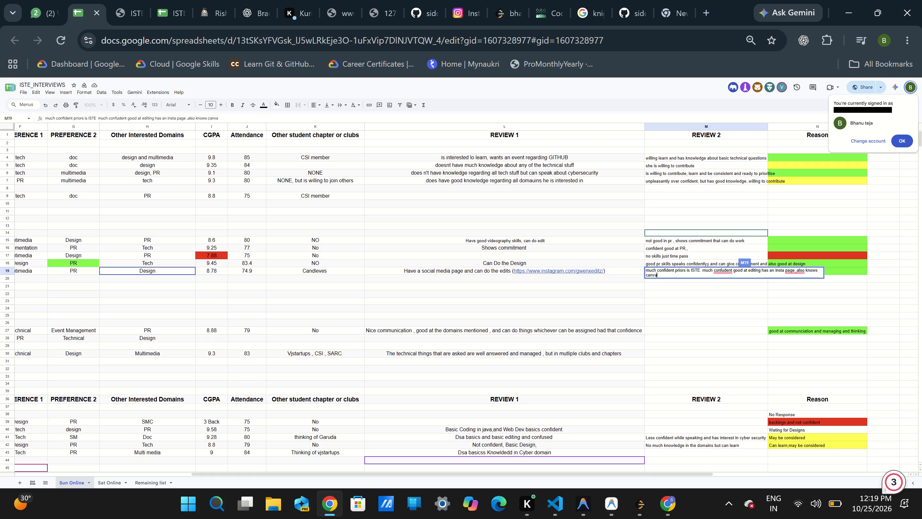
pyautogui.click(852, 284)
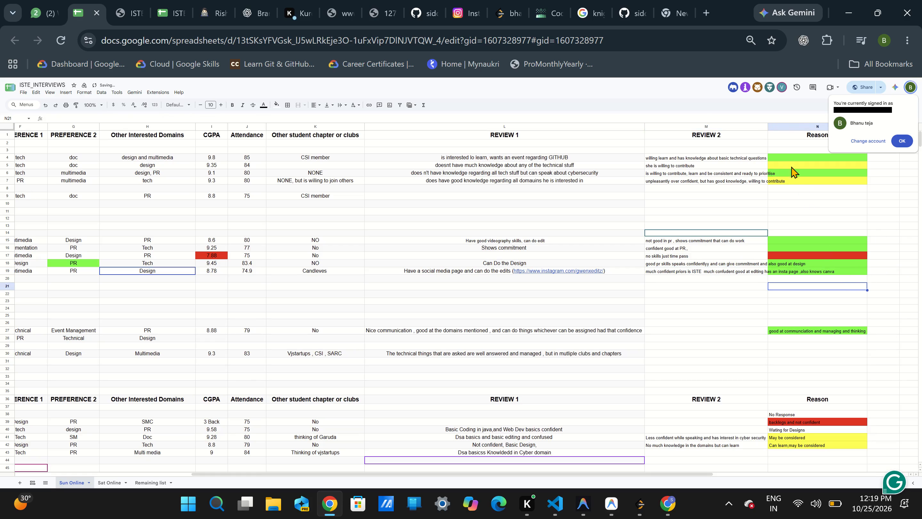
# Widen the REVIEW 2 column until the full row 19 note fits inside its cell.
pyautogui.moveTo(768, 126); pyautogui.dragTo(803, 128)
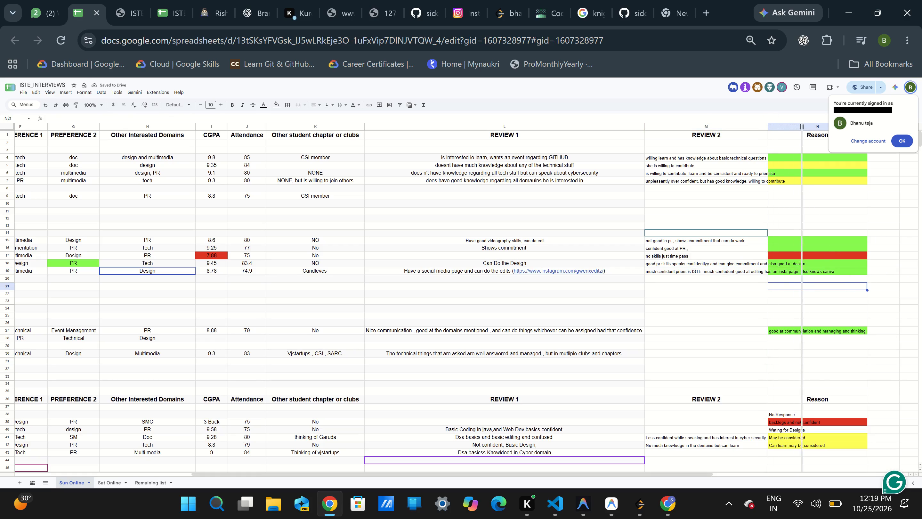
pyautogui.moveTo(803, 128); pyautogui.dragTo(839, 138)
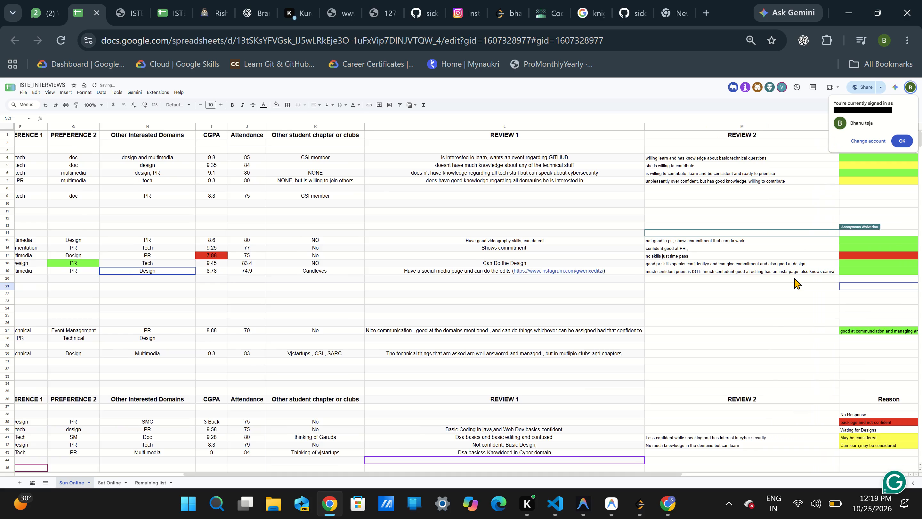
# Enter "can take 100" in the green Reason cell of row 19.
pyautogui.hscroll(-1, 794, 277)
pyautogui.click(801, 268)
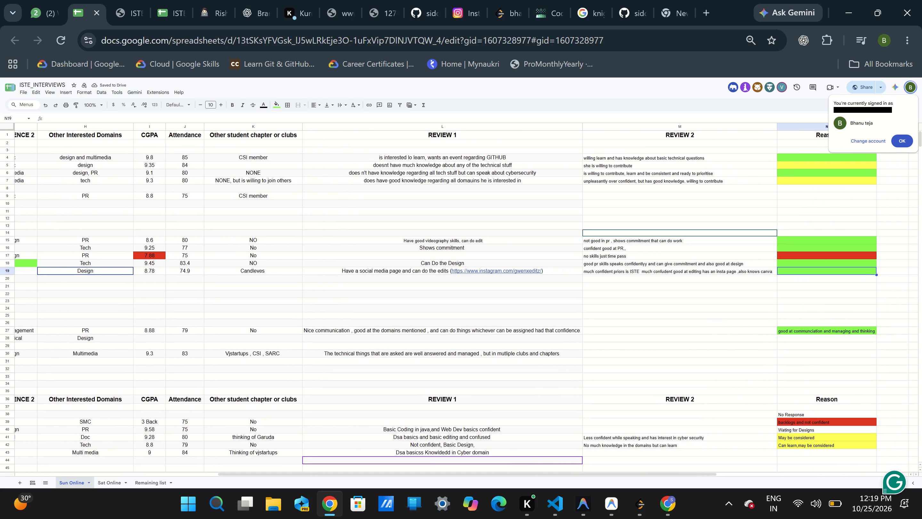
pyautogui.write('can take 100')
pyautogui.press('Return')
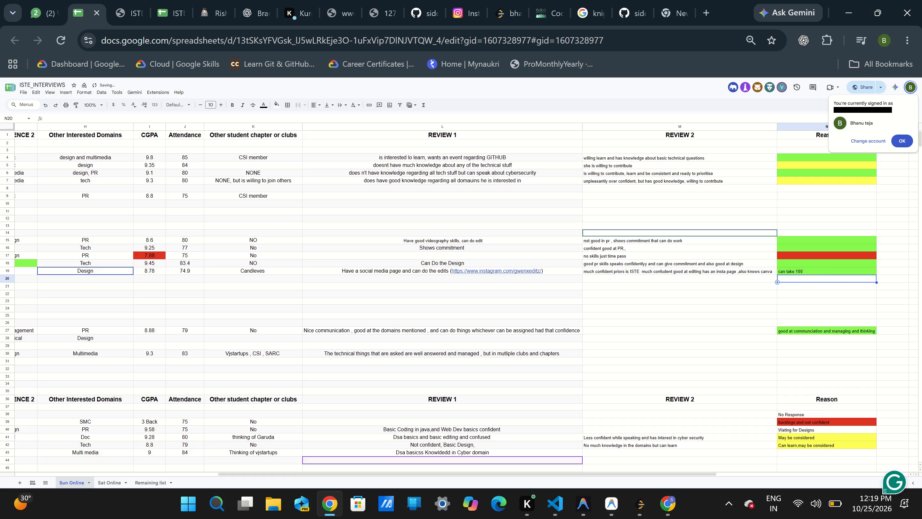
# Complete the Reason entry in cell N19 so that it reads "can take 100%".
pyautogui.click(791, 295)
pyautogui.press('Up')
pyautogui.press('Up')
pyautogui.press('Up')
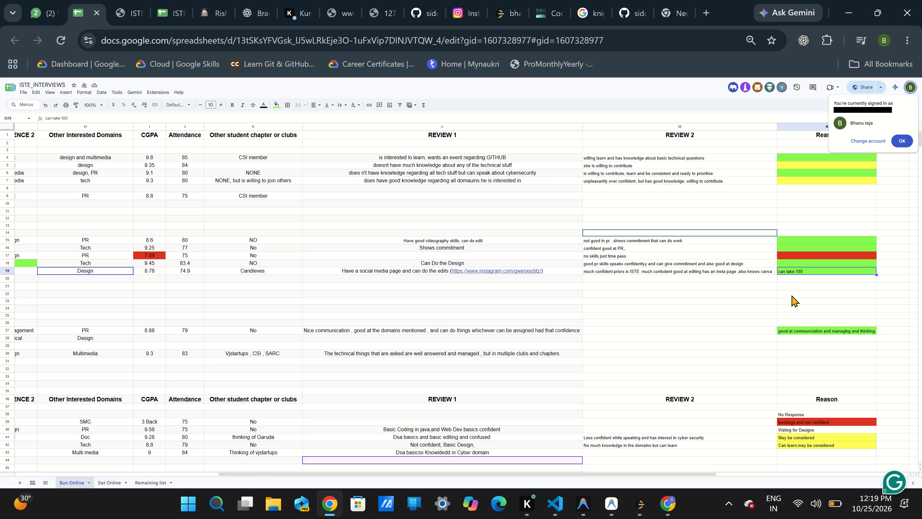
pyautogui.click(310, 117)
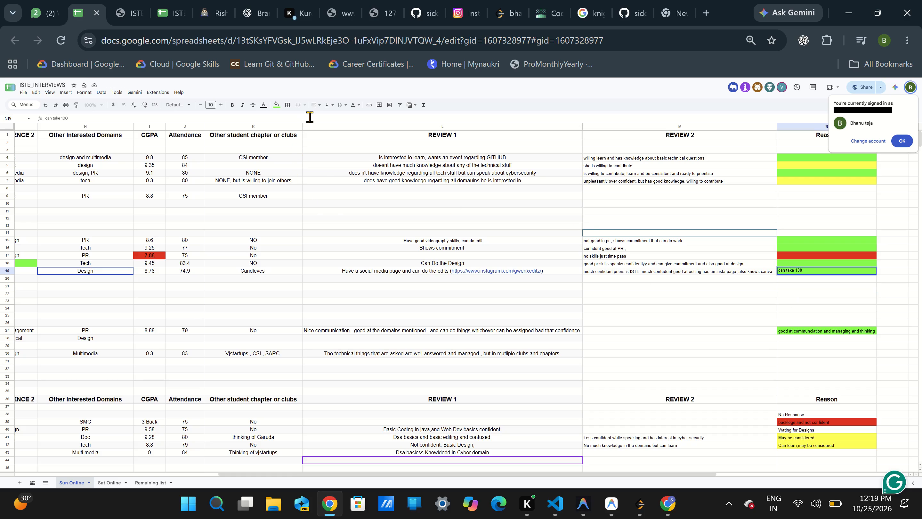
pyautogui.hotkey('shift', '%')
pyautogui.click(655, 289)
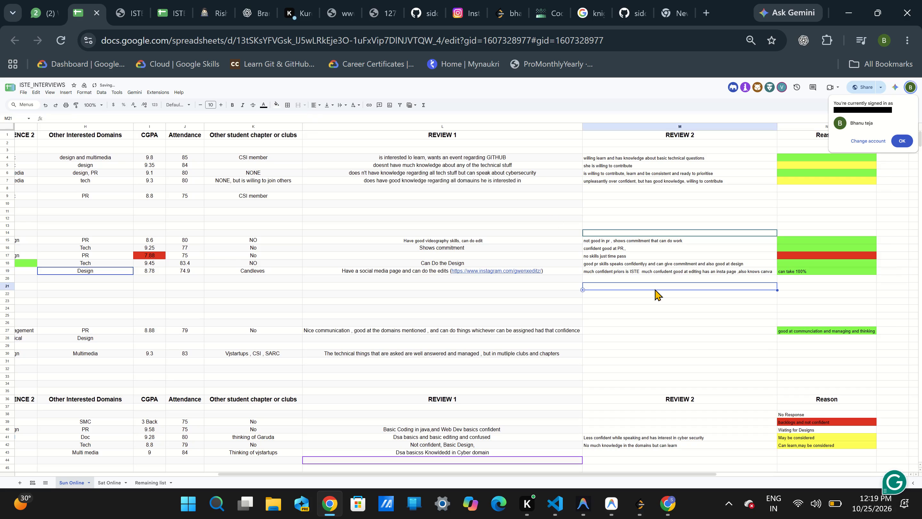
# Move the "can take 100%" Reason cell from row 19 up to row 18.
pyautogui.click(835, 274)
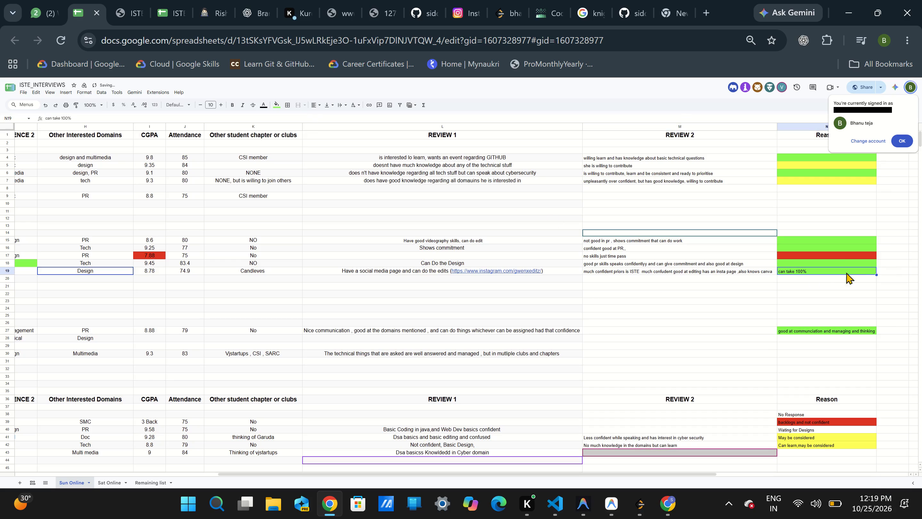
pyautogui.moveTo(875, 275); pyautogui.dragTo(874, 262)
pyautogui.moveTo(874, 262); pyautogui.dragTo(873, 263)
pyautogui.moveTo(871, 264); pyautogui.dragTo(872, 272)
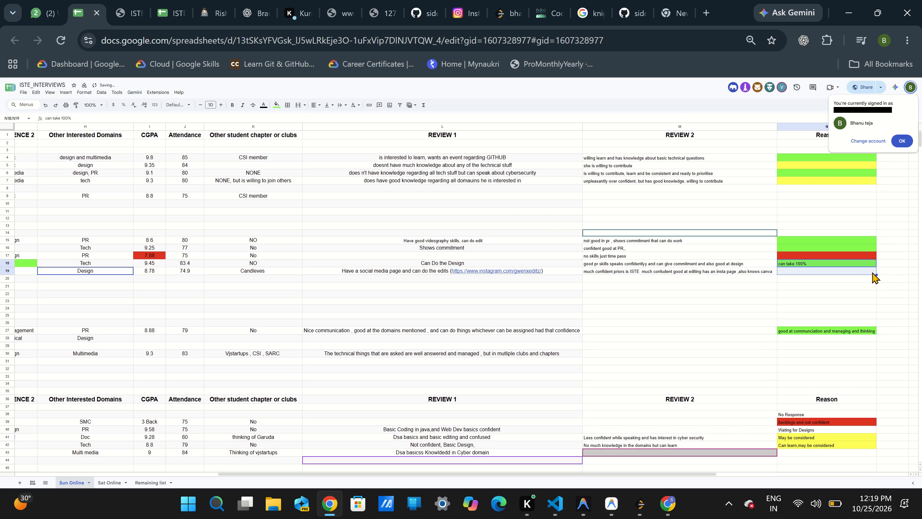
pyautogui.click(882, 272)
# Fill the emptied Reason cell in row 19 with green.
pyautogui.click(825, 271)
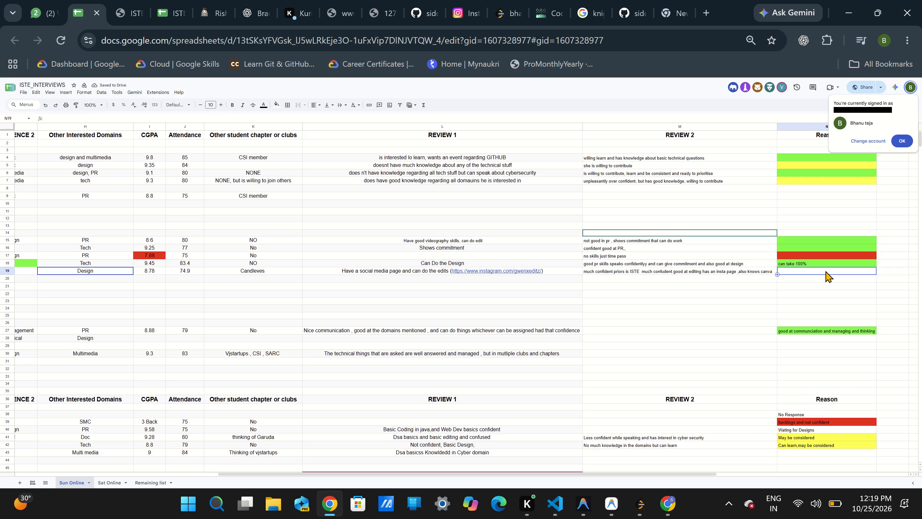
pyautogui.click(273, 106)
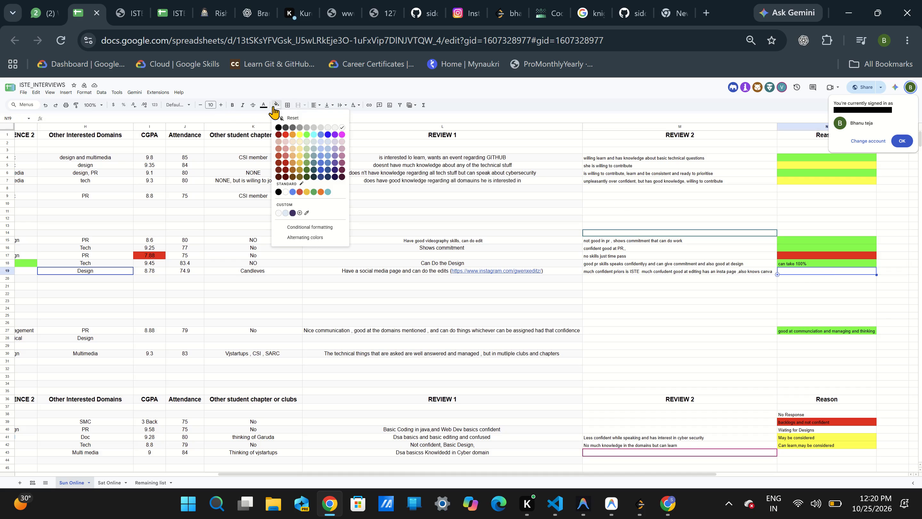
pyautogui.click(306, 135)
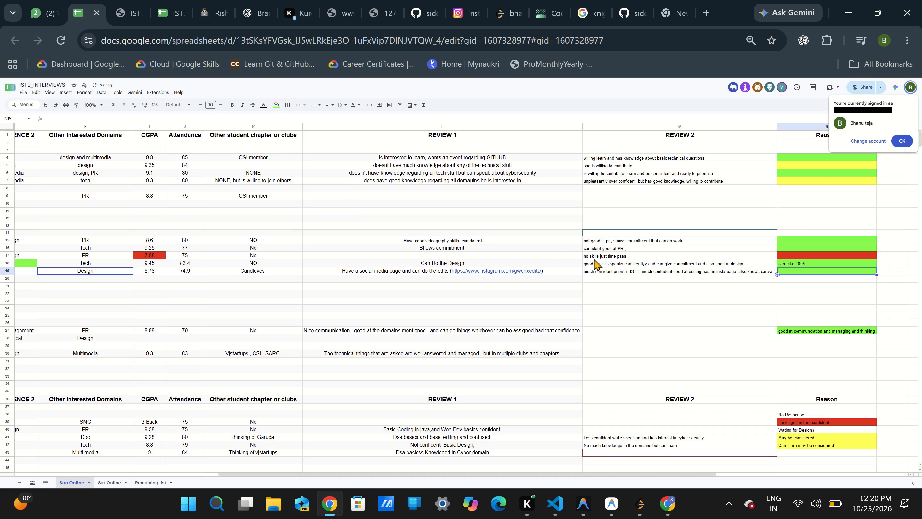
# Enter a Reason starting with "can take" in the green cell of row 19.
pyautogui.write('can take')
pyautogui.press('space')
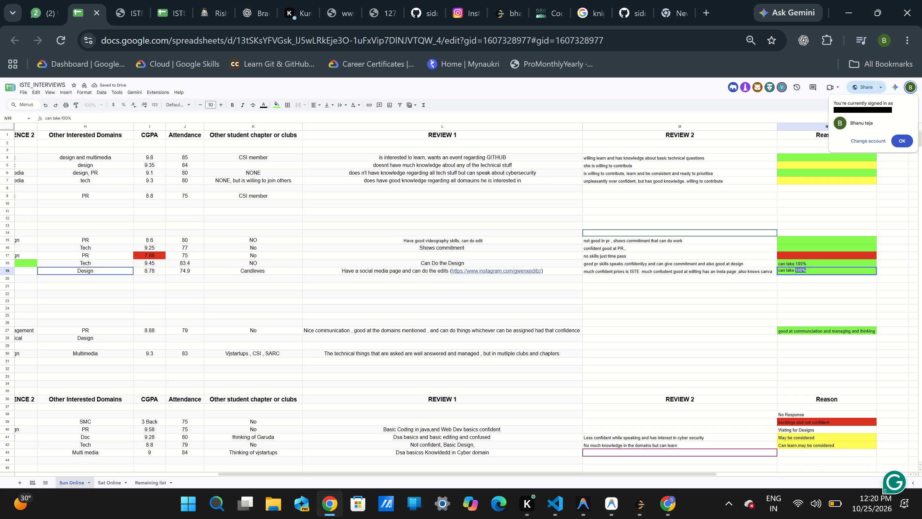
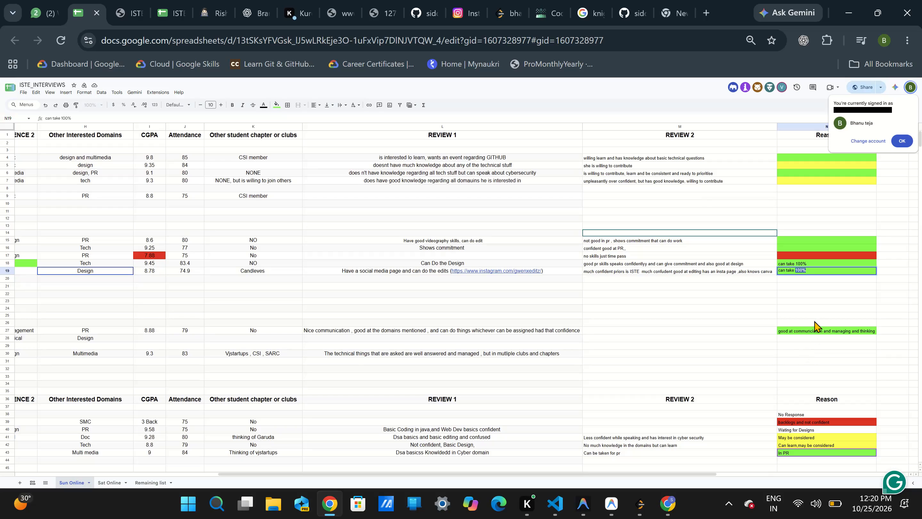
# Complete the Reason entry in row 19 as "can take 100%".
pyautogui.press('Tab')
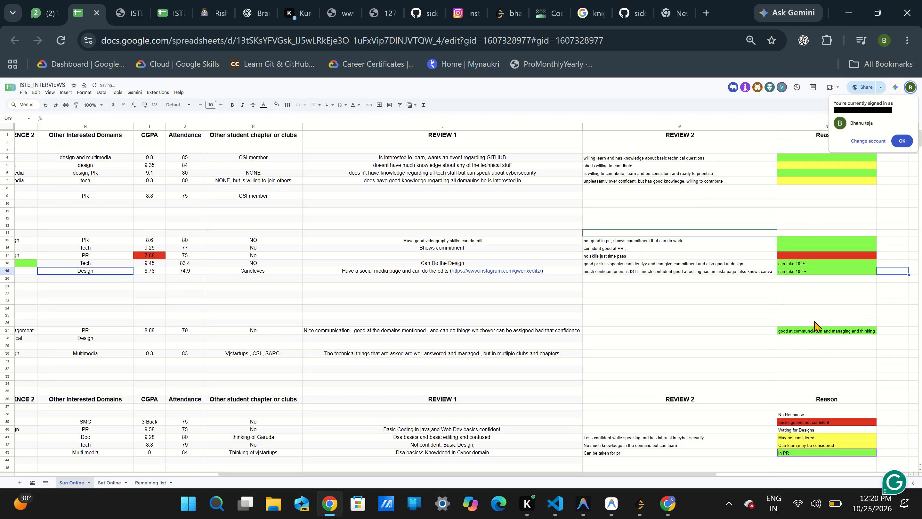
# Check the next Team-2 candidate's row 20, from the Reason column back to the name and Preference 1.
pyautogui.press('Down')
pyautogui.press('Left')
pyautogui.press('Left')
pyautogui.press('Left')
pyautogui.press('Left')
pyautogui.press('Left')
pyautogui.press('Left')
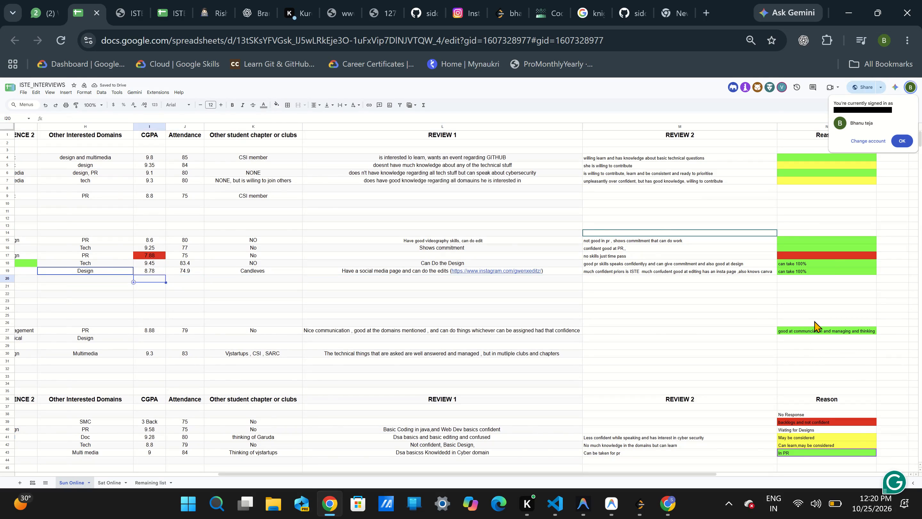
pyautogui.press('Left')
pyautogui.press('Left')
pyautogui.press('Left')
pyautogui.press('Left')
pyautogui.press('Left')
pyautogui.press('Left')
pyautogui.press('Left')
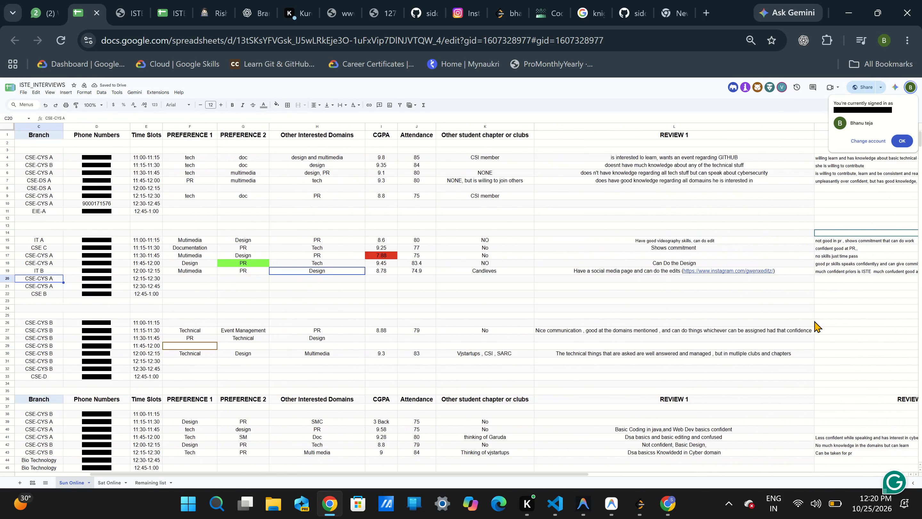
pyautogui.press('Left')
pyautogui.press('Right')
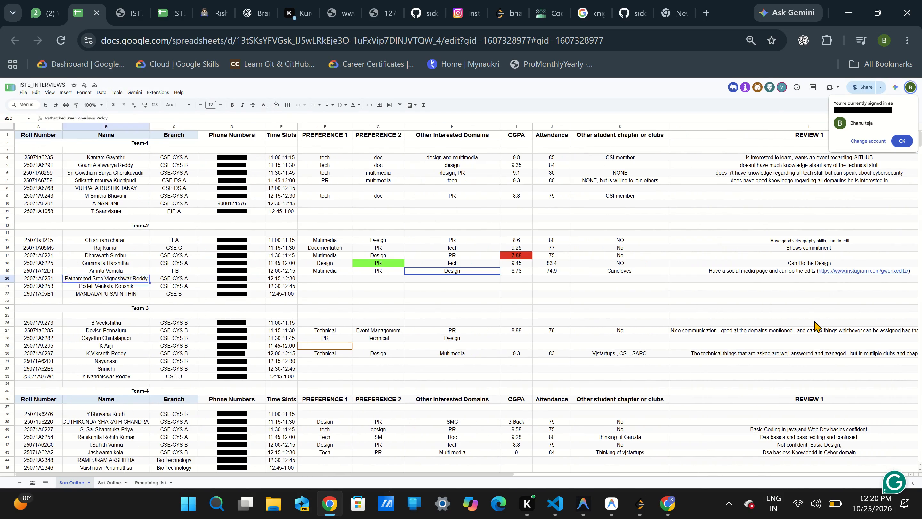
pyautogui.press('Right')
pyautogui.press('Right')
pyautogui.press('Right')
pyautogui.press('Right')
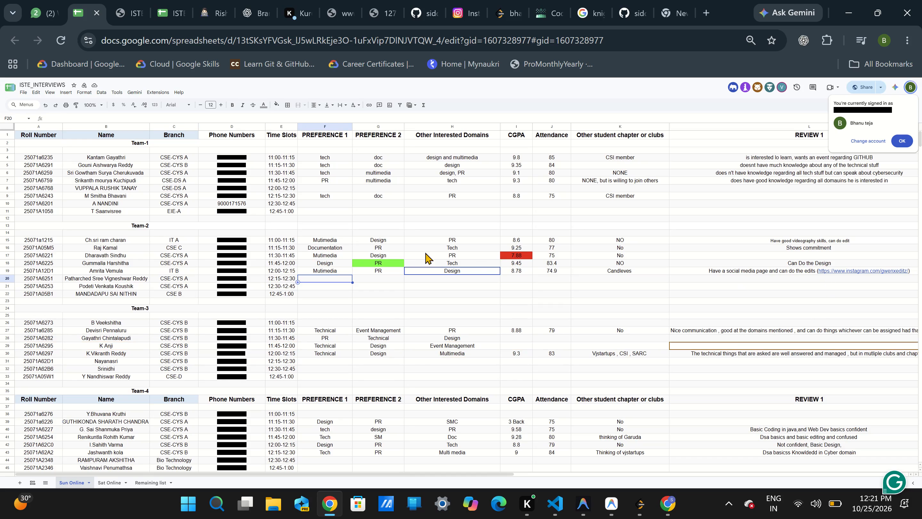
# Fill the Preference 1 and Preference 2 cells of row 19 with green.
pyautogui.click(336, 270)
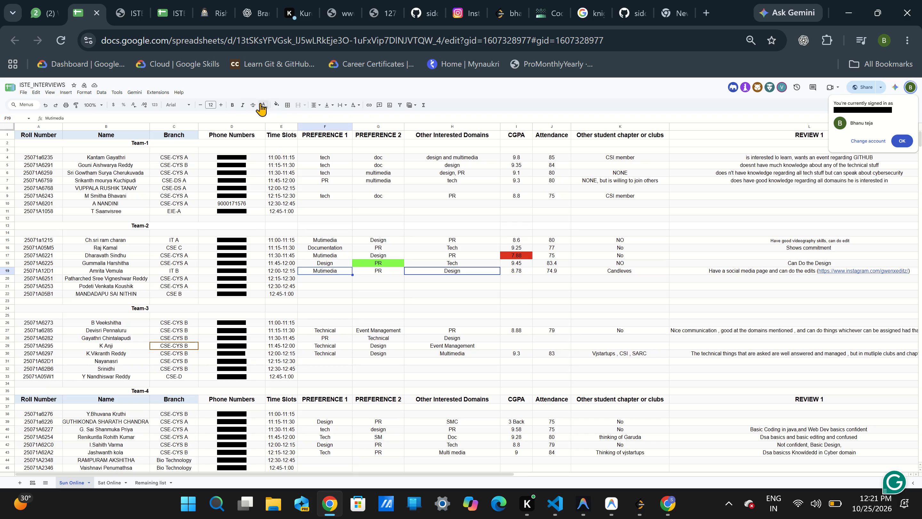
pyautogui.click(277, 104)
pyautogui.click(308, 133)
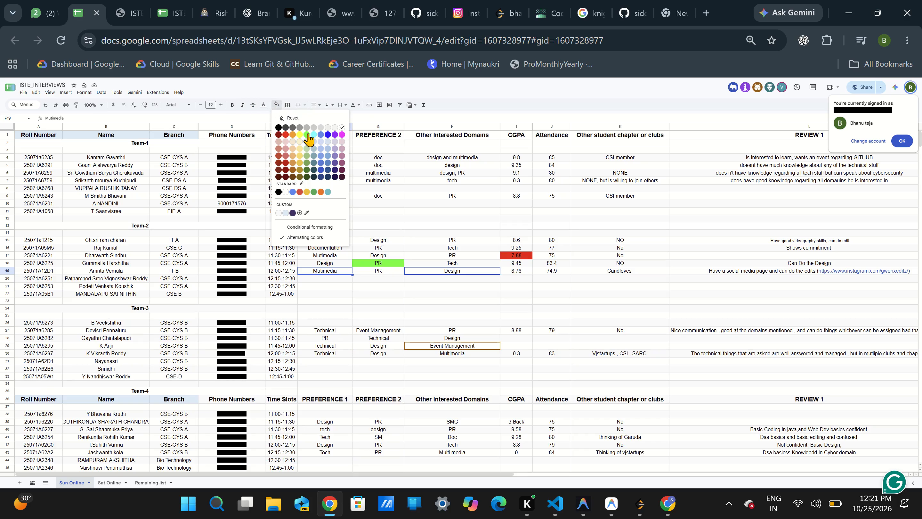
pyautogui.press('Right')
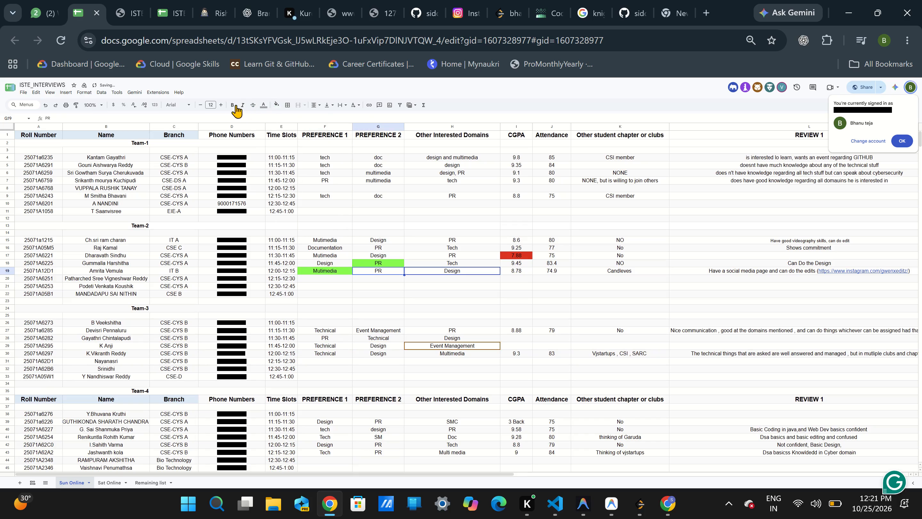
pyautogui.click(276, 103)
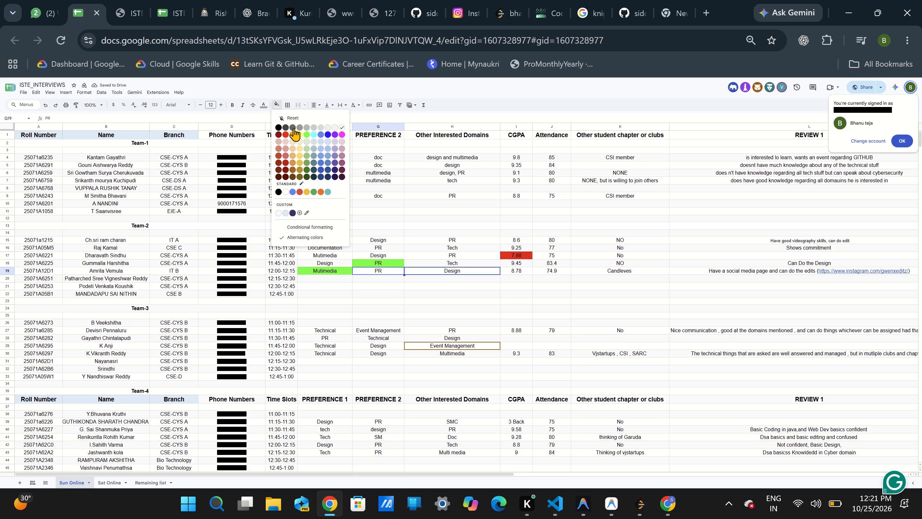
pyautogui.click(306, 135)
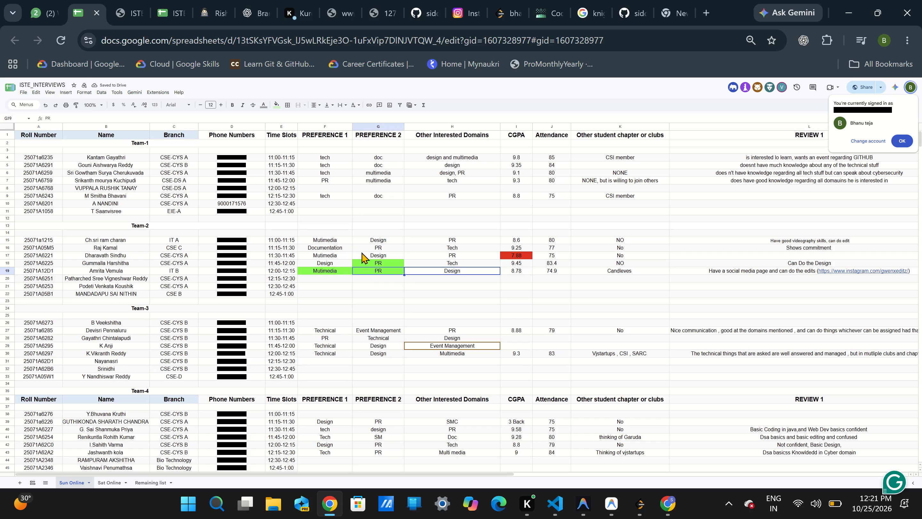
# Fill the Preference 1 and Preference 2 cells of row 17 with red.
pyautogui.hscroll(-1, 334, 259)
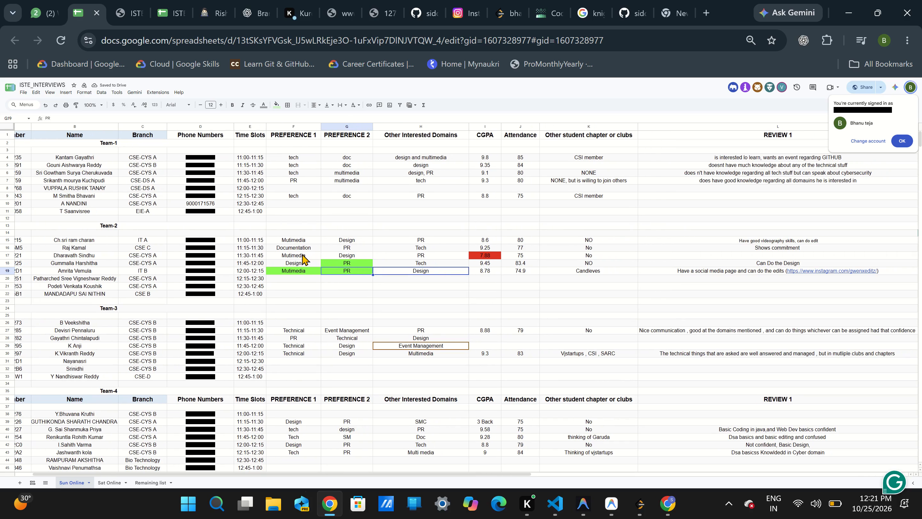
pyautogui.click(302, 254)
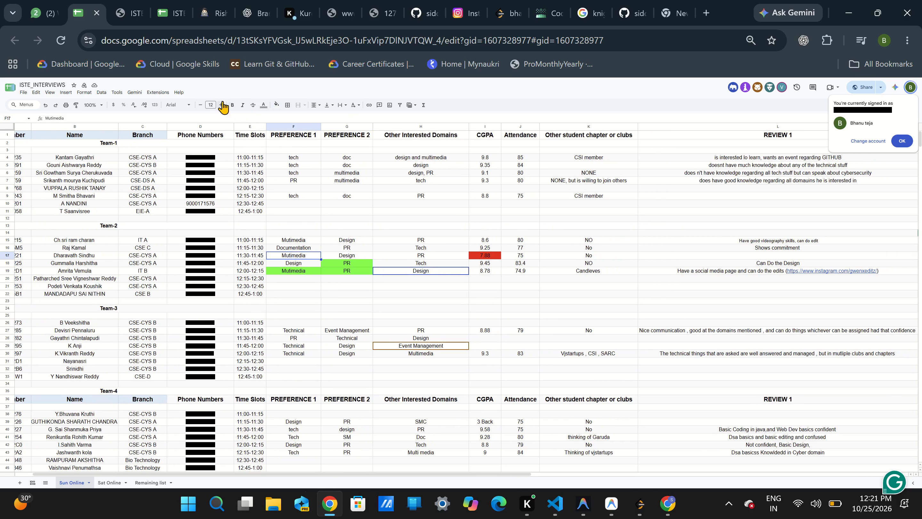
pyautogui.click(281, 107)
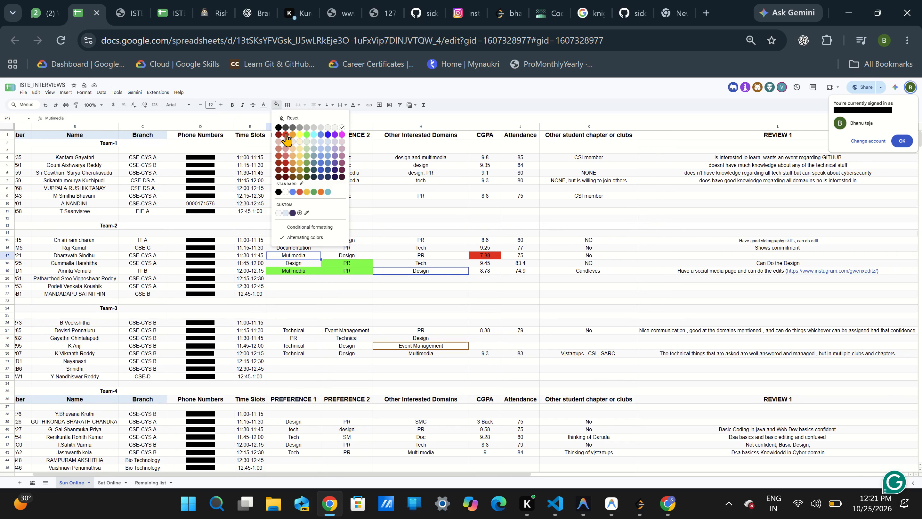
pyautogui.click(286, 133)
pyautogui.press('Right')
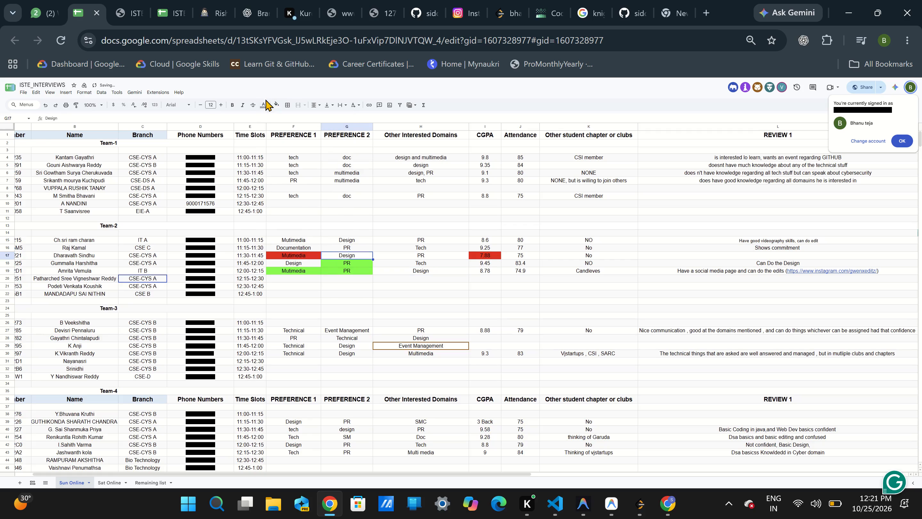
pyautogui.click(274, 103)
pyautogui.click(286, 136)
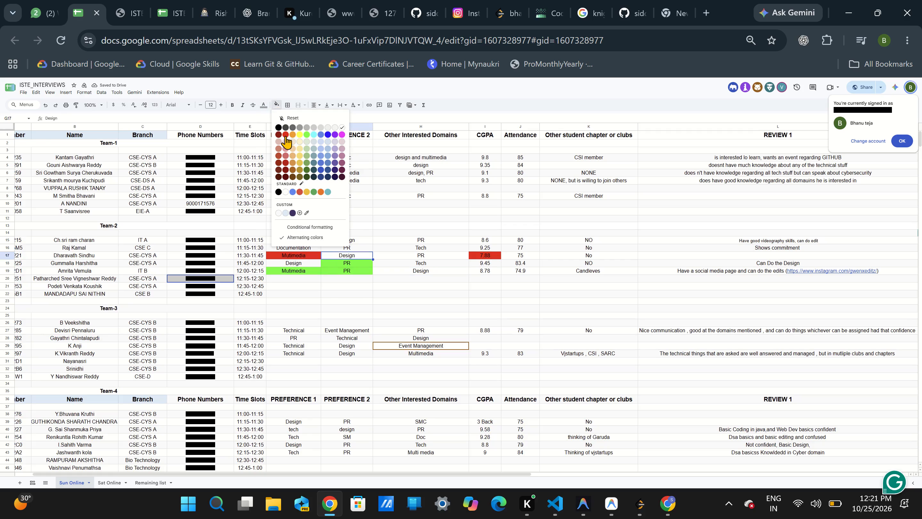
# Fill row 16's Documentation preference with yellow and its PR preference with green.
pyautogui.click(308, 248)
pyautogui.scroll(1, 308, 248)
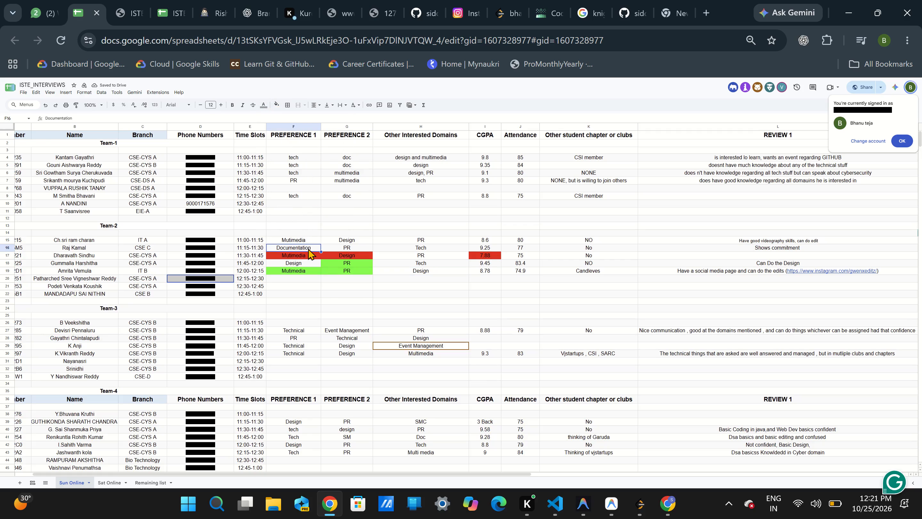
pyautogui.click(277, 101)
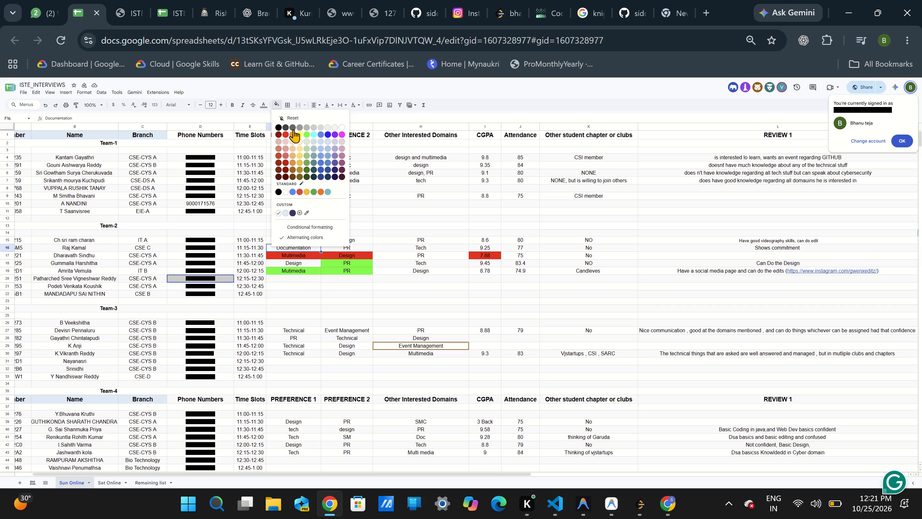
pyautogui.click(301, 133)
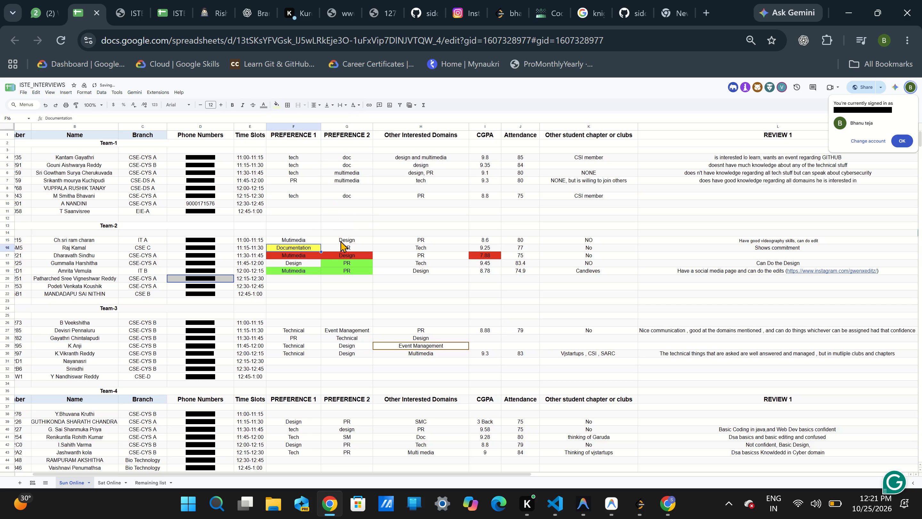
pyautogui.click(337, 246)
pyautogui.click(278, 108)
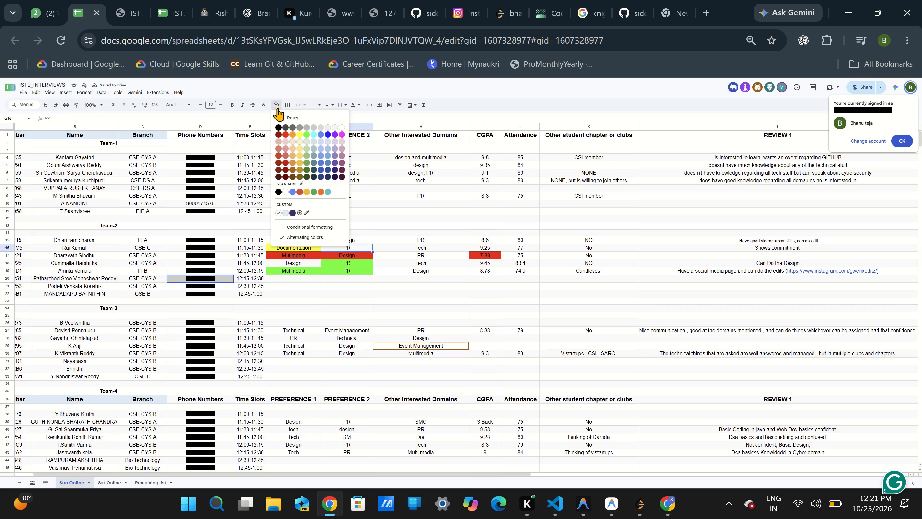
pyautogui.click(309, 134)
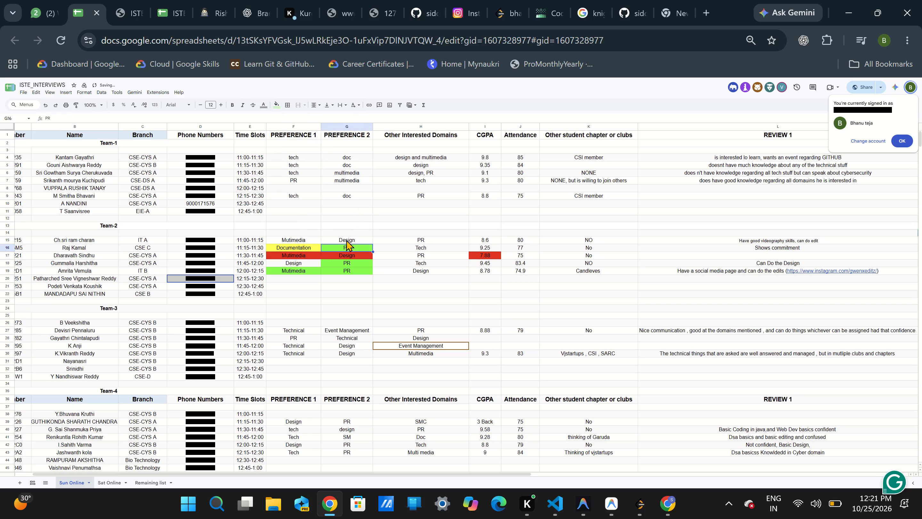
# Fill the Preference 1 cell of row 15 with green.
pyautogui.click(311, 239)
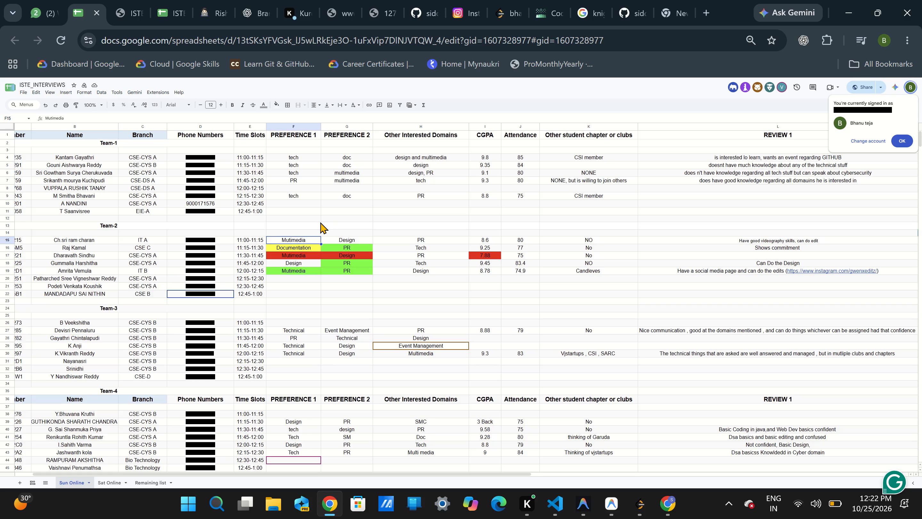
pyautogui.scroll(1, 320, 222)
pyautogui.click(279, 104)
pyautogui.click(306, 132)
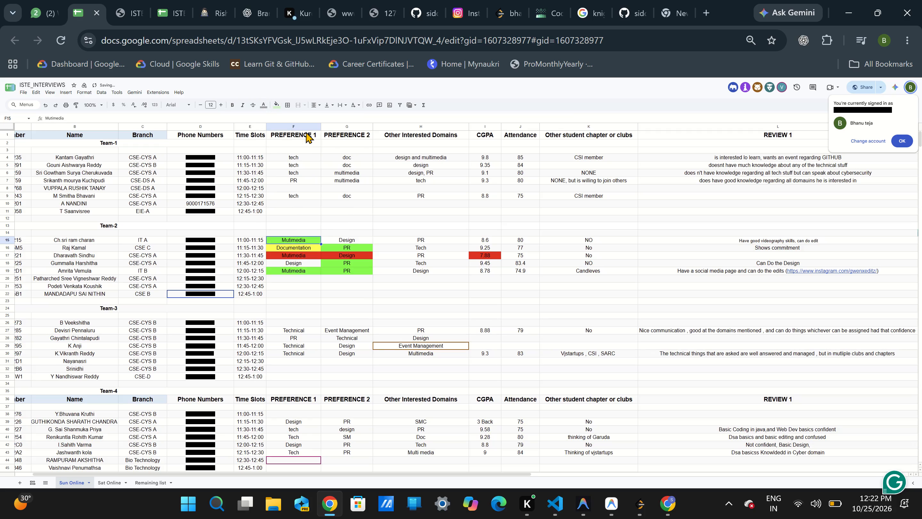
# Compare the preferences of the Team-2 candidates in rows 15 and 16 with their reviews and Reason cell colours.
pyautogui.click(336, 240)
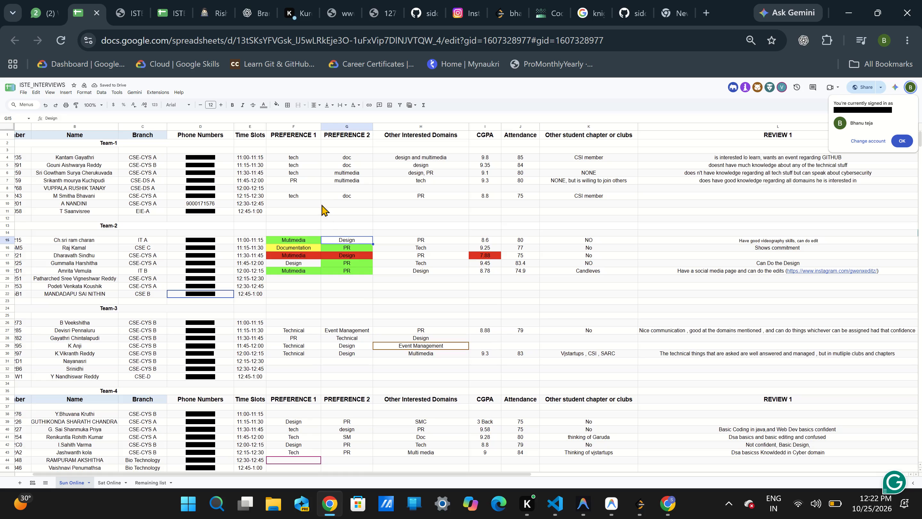
pyautogui.hscroll(-4, 395, 232)
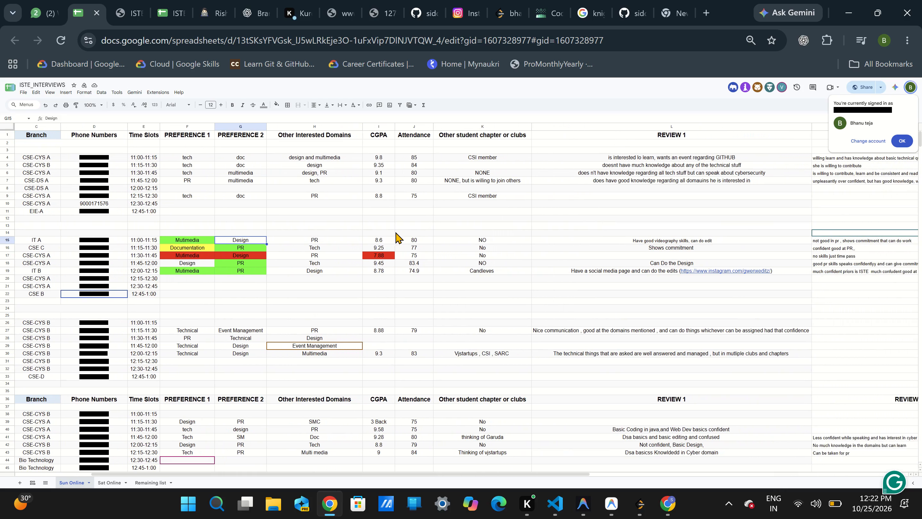
pyautogui.hscroll(-3, 395, 232)
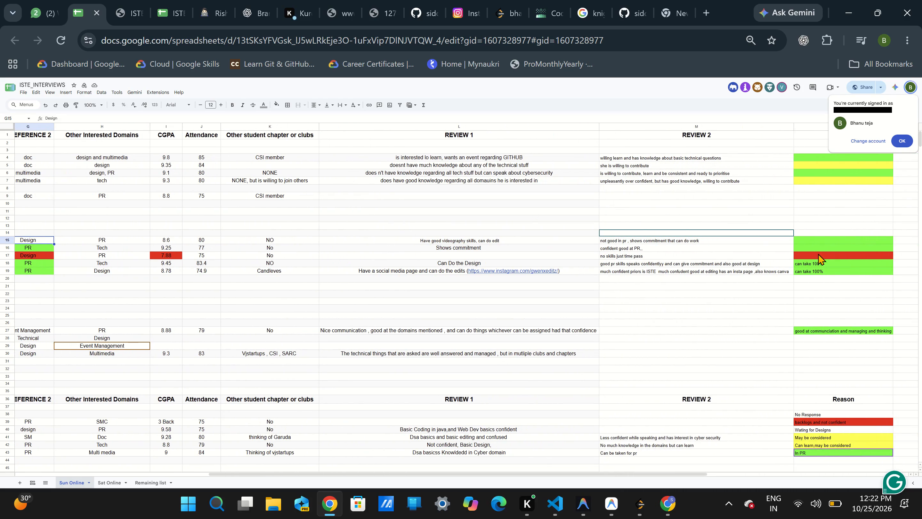
pyautogui.click(819, 244)
pyautogui.hscroll(5, 641, 317)
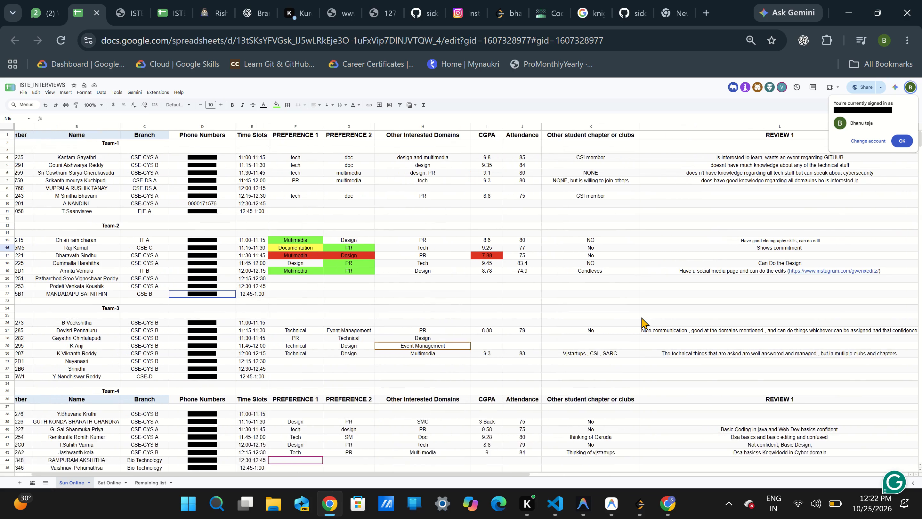
pyautogui.hscroll(1, 641, 317)
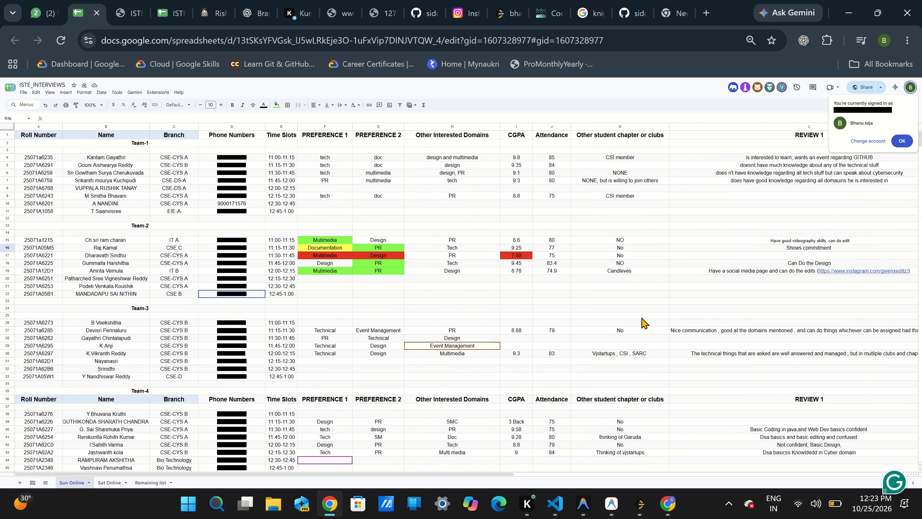
pyautogui.hscroll(-1, 641, 317)
pyautogui.hscroll(1, 641, 317)
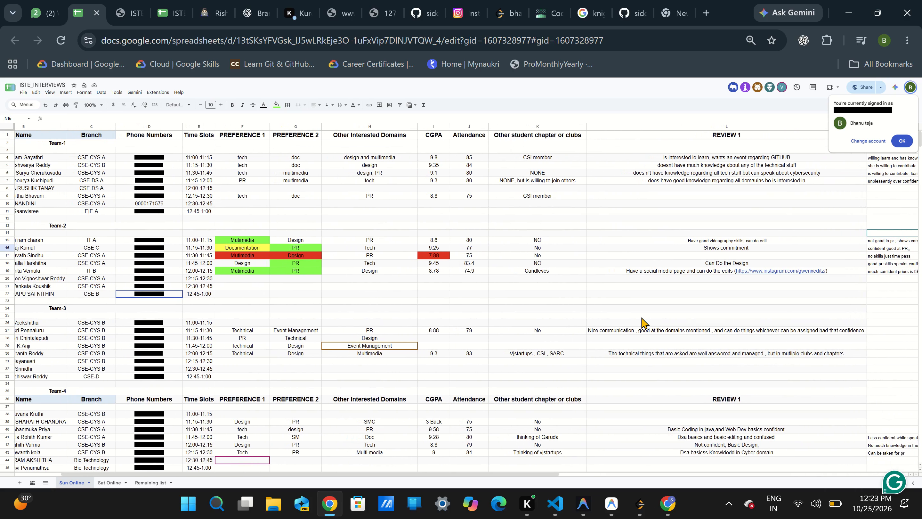
pyautogui.hscroll(1, 641, 317)
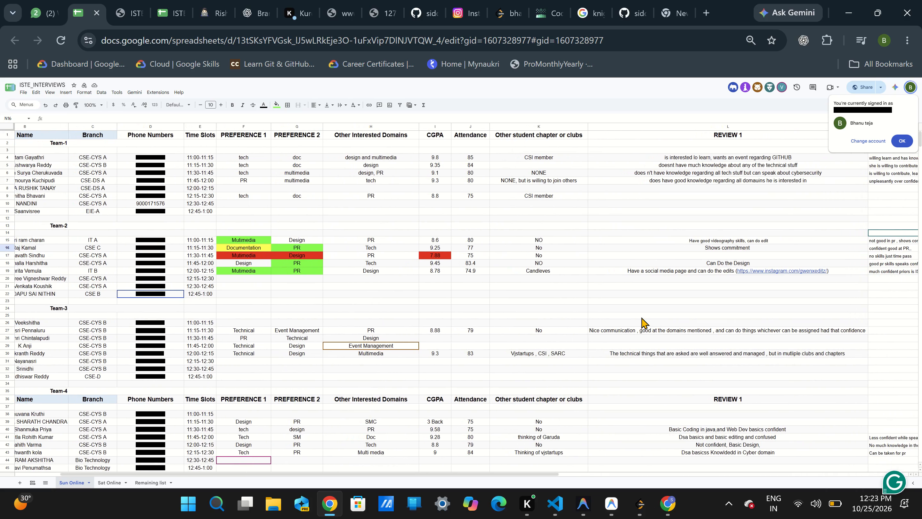
pyautogui.hscroll(-1, 641, 317)
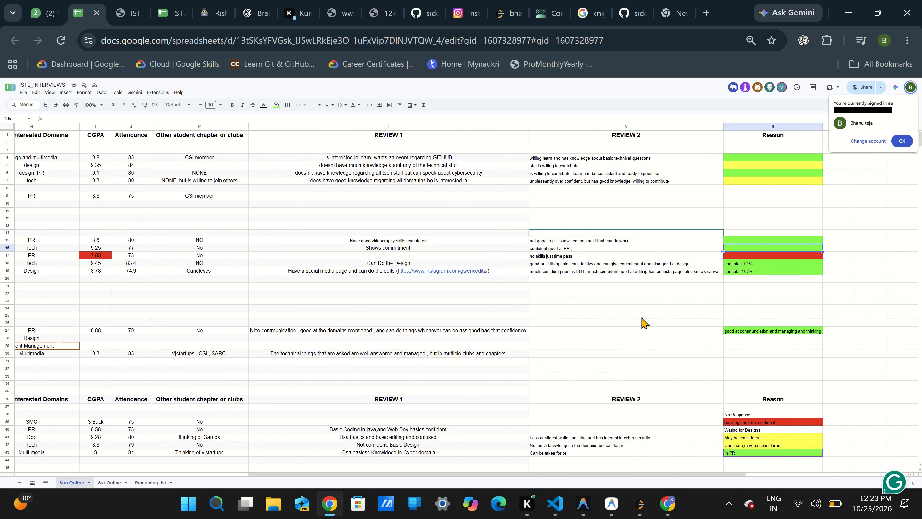
pyautogui.click(763, 238)
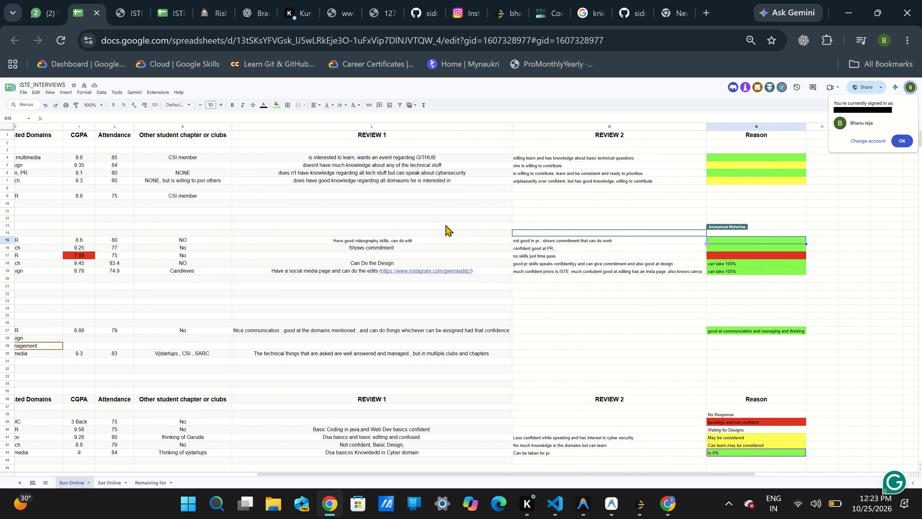
pyautogui.click(277, 107)
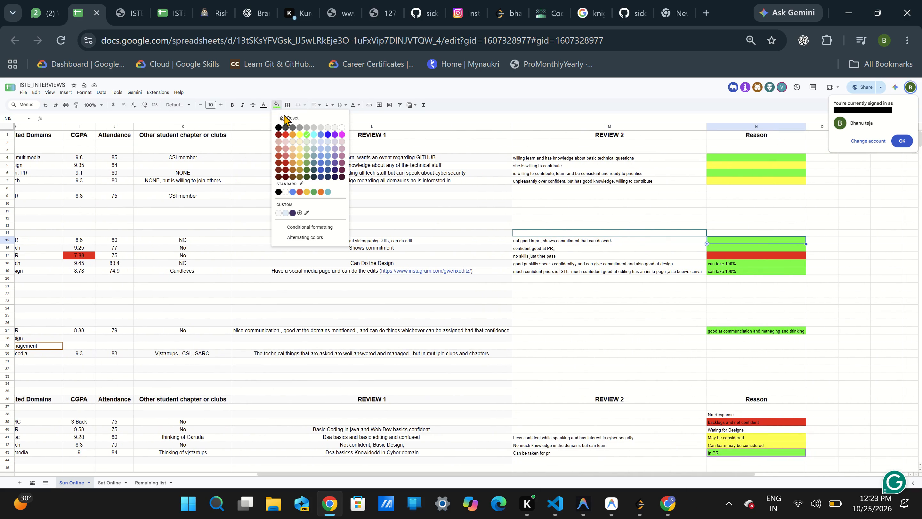
pyautogui.click(719, 250)
pyautogui.hscroll(6, 719, 250)
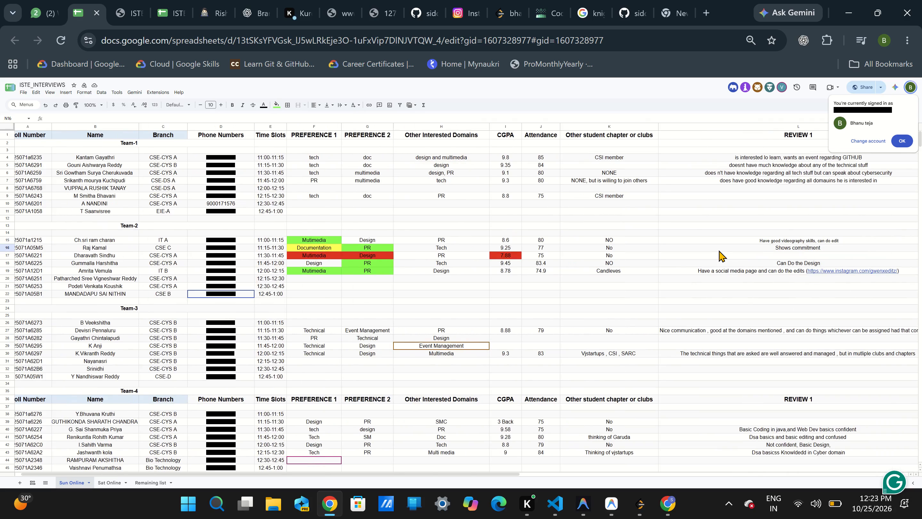
pyautogui.hscroll(-1, 719, 250)
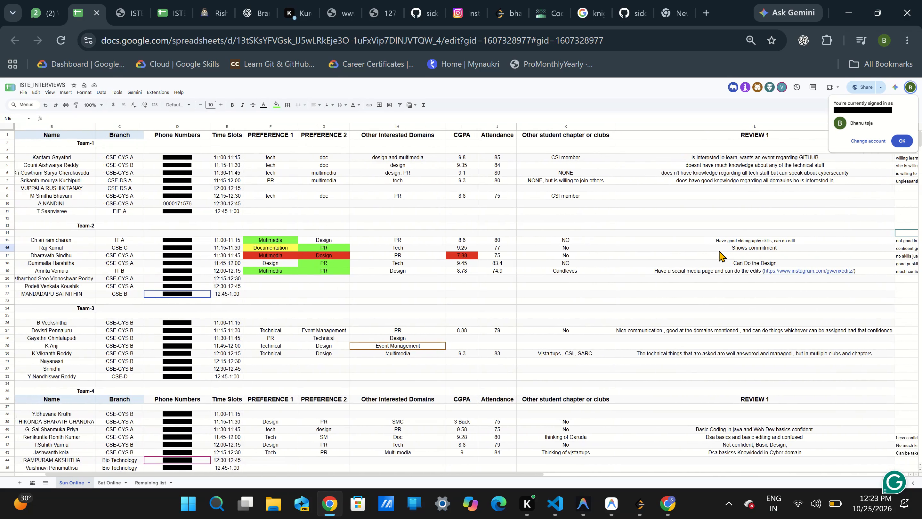
# Fill cell N16 and the PR cell under Preference 2 in row 16 with yellow.
pyautogui.hscroll(-1, 719, 250)
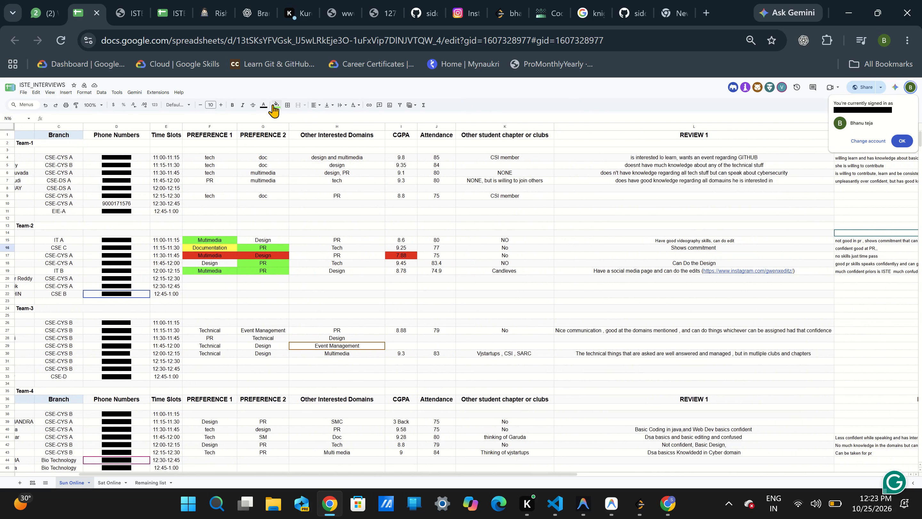
pyautogui.click(273, 104)
pyautogui.click(300, 134)
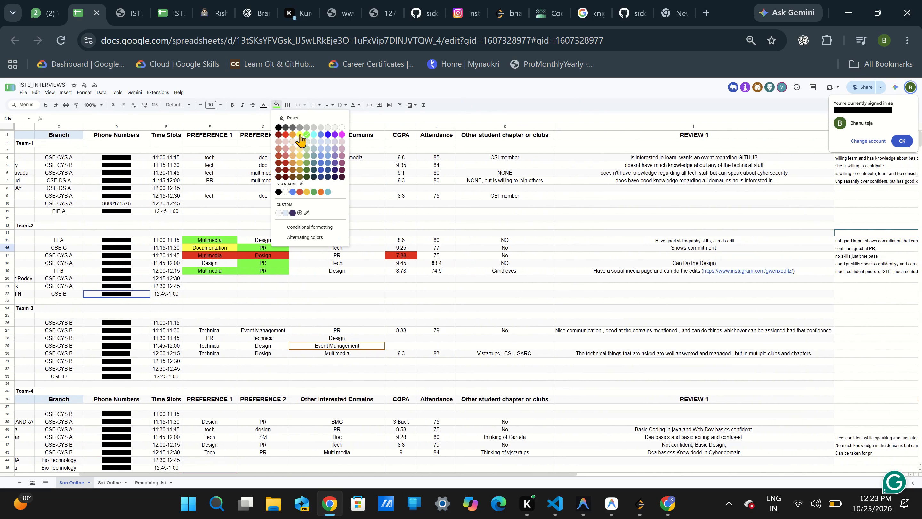
pyautogui.click(274, 250)
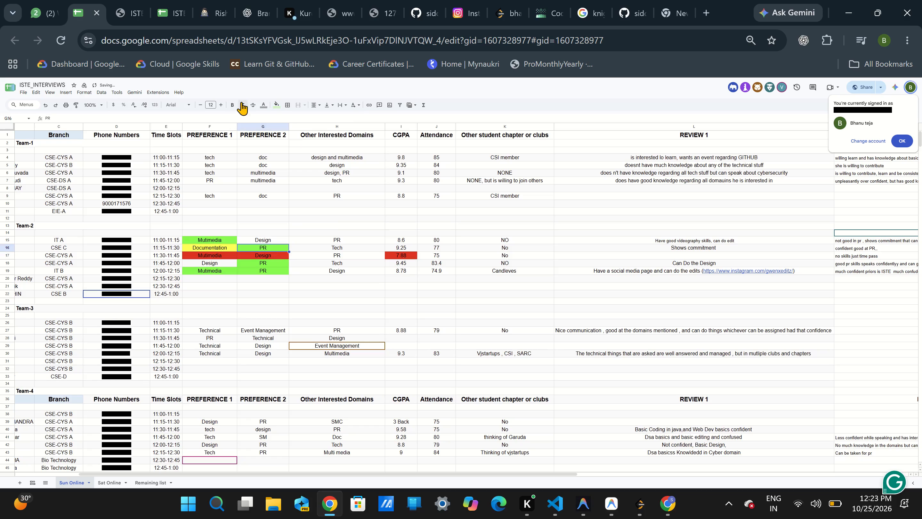
pyautogui.click(280, 103)
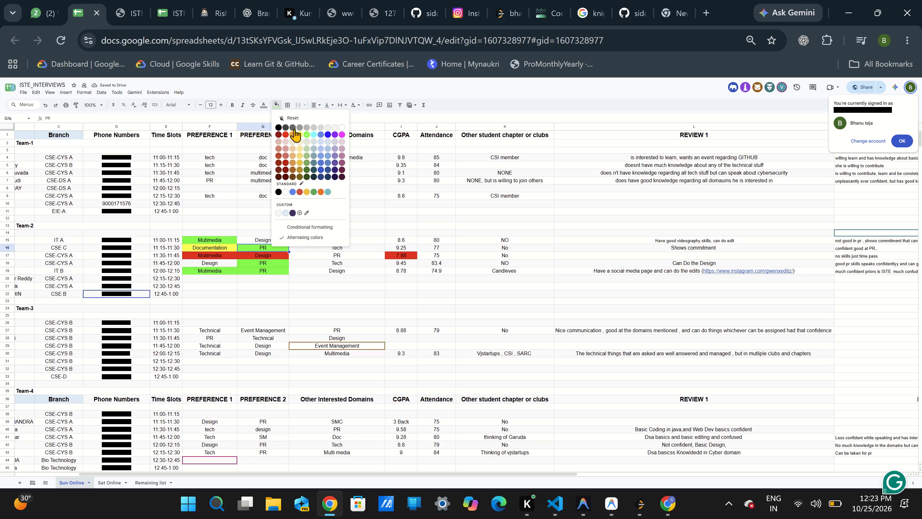
pyautogui.click(298, 132)
pyautogui.click(275, 255)
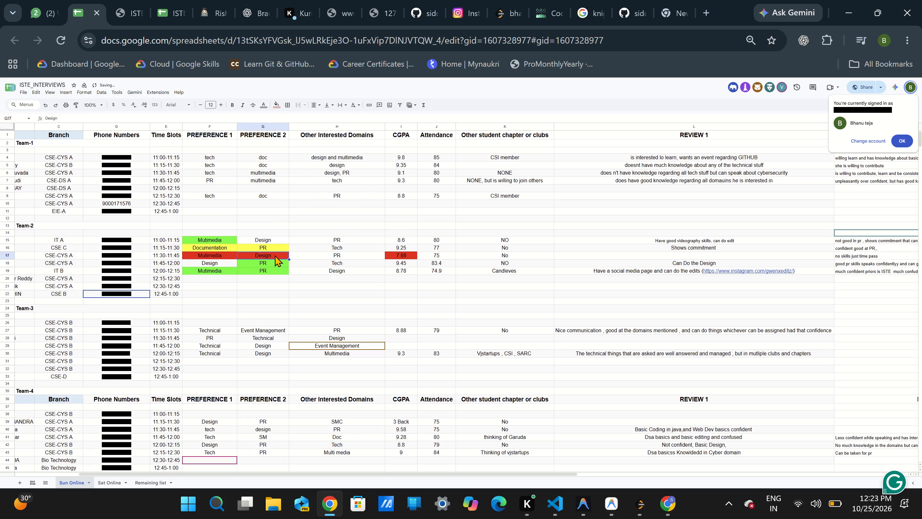
# Fill the Tech cell under Other Interested Domains in row 16 with orange.
pyautogui.hscroll(1, 275, 255)
pyautogui.click(363, 244)
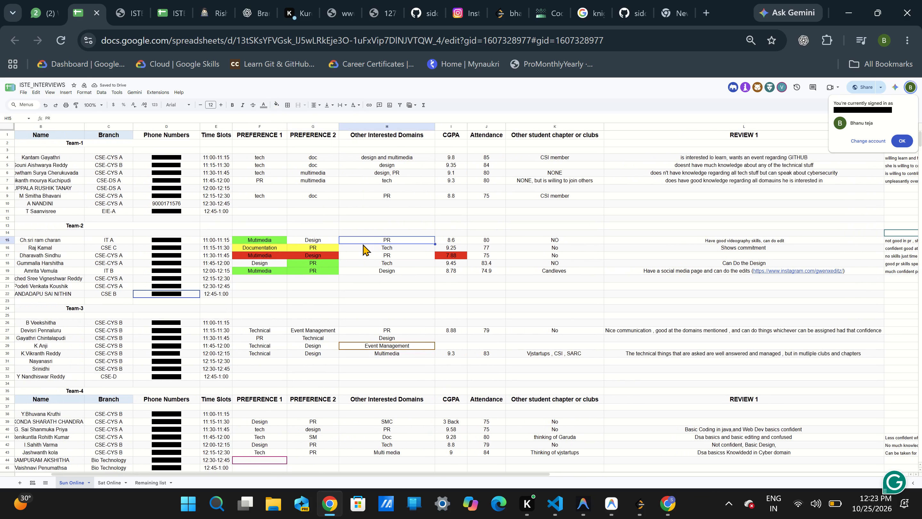
pyautogui.click(354, 250)
pyautogui.click(278, 106)
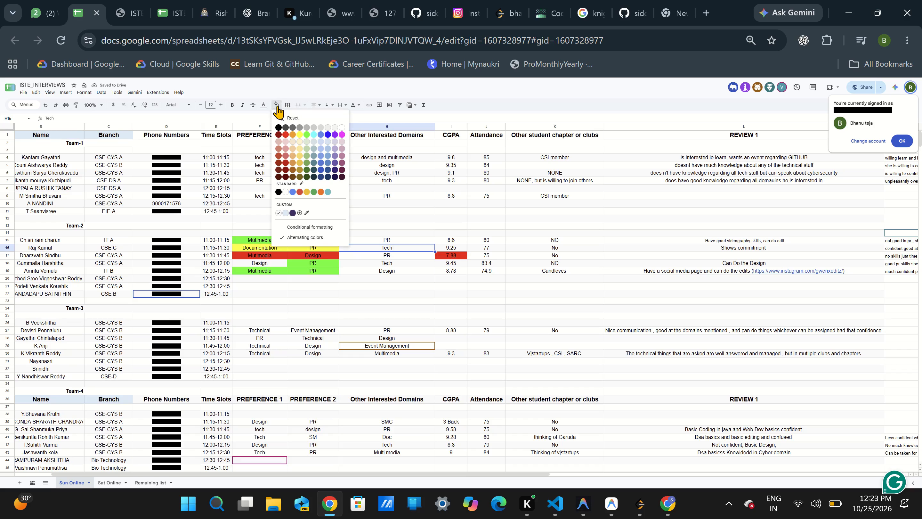
pyautogui.click(294, 136)
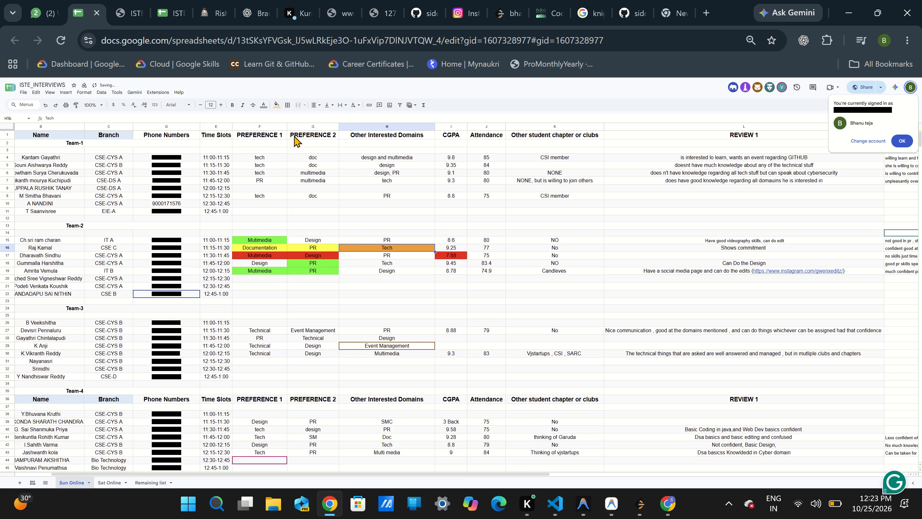
pyautogui.hscroll(2, 344, 285)
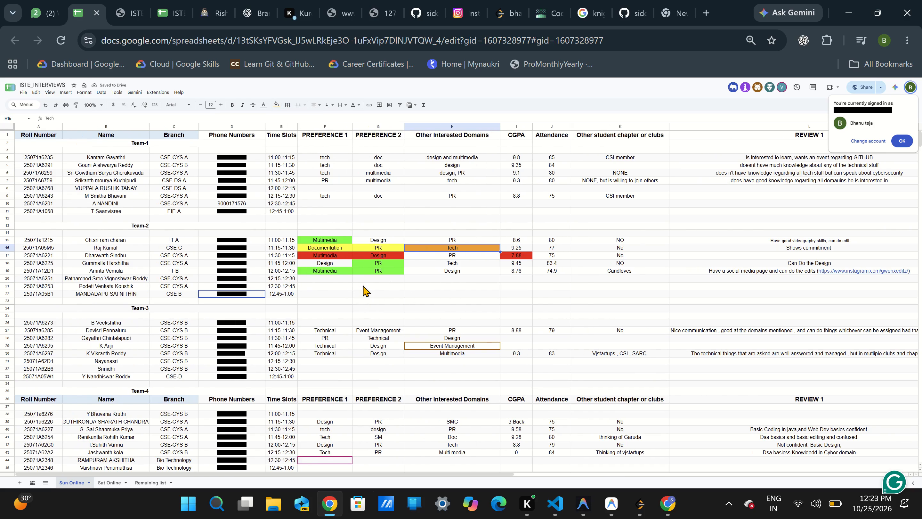
pyautogui.click(337, 276)
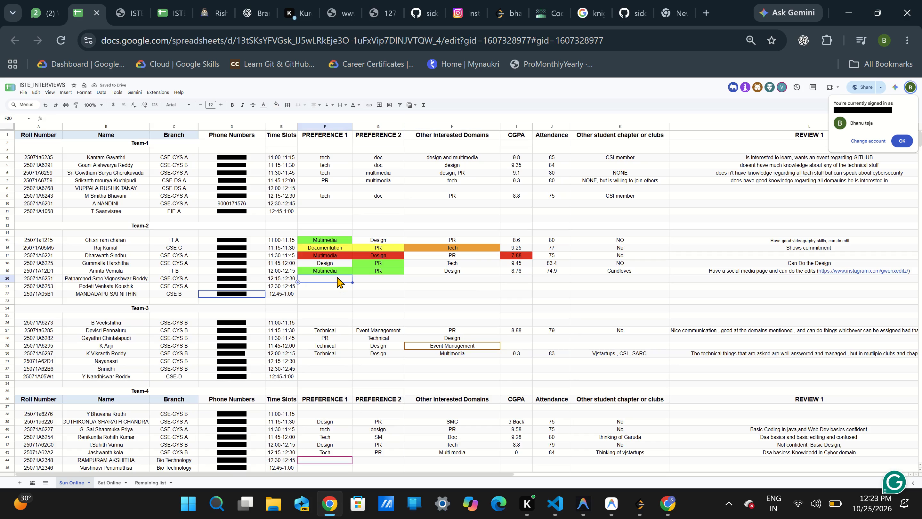
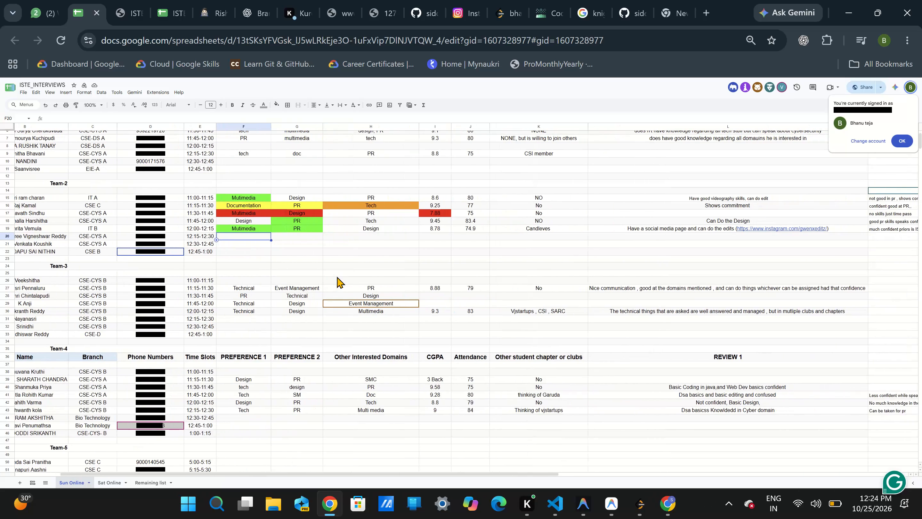
# Examine the Team-3 and Team-4 candidates' preferences, reviews and Reason cells alongside the colour-coded Team-2 rows.
pyautogui.hscroll(3, 337, 276)
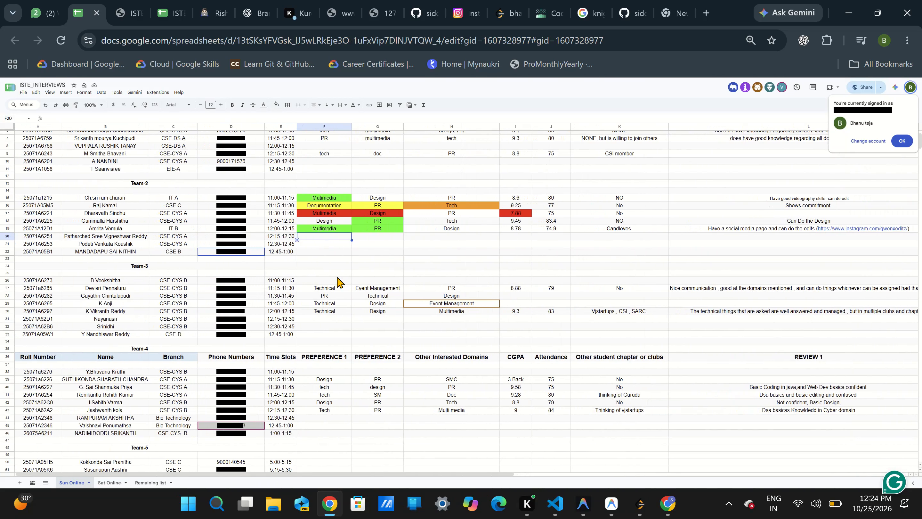
pyautogui.scroll(-1, 337, 276)
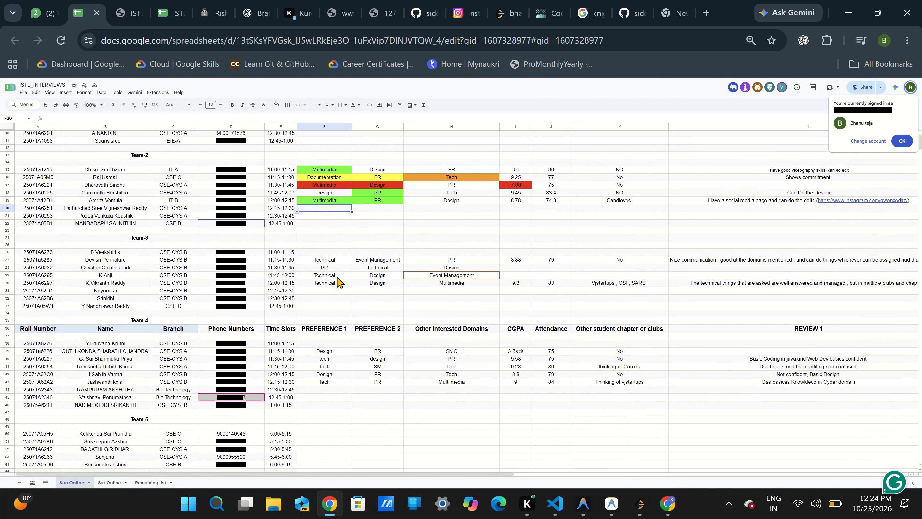
pyautogui.hscroll(-1, 337, 276)
pyautogui.scroll(-1, 337, 276)
pyautogui.hscroll(-1, 337, 276)
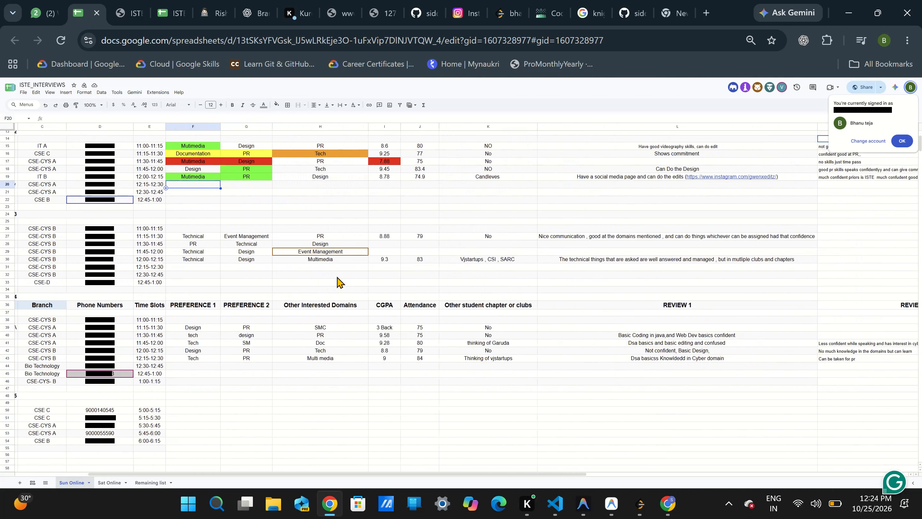
pyautogui.hscroll(-4, 337, 276)
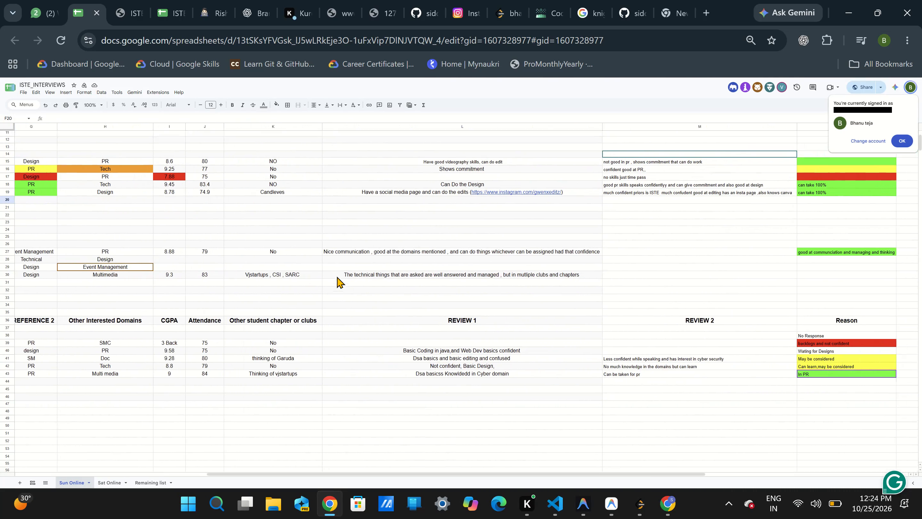
pyautogui.hscroll(-3, 337, 276)
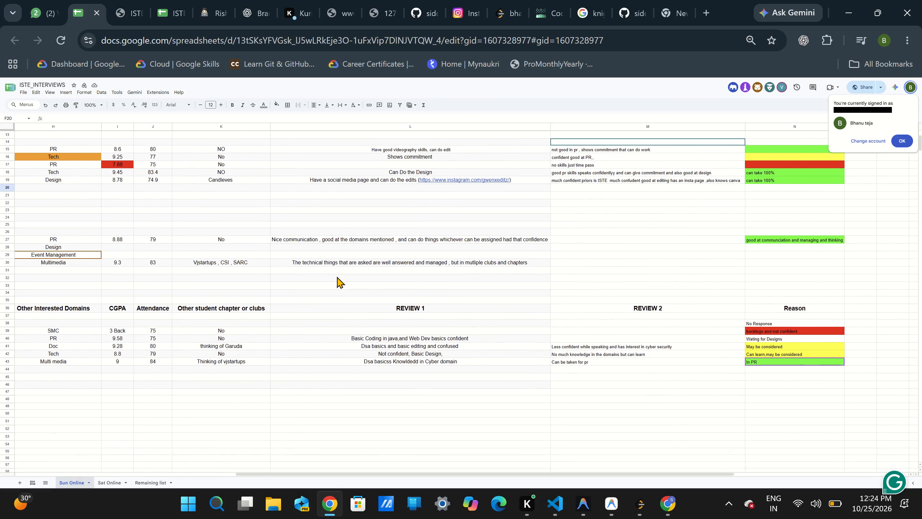
pyautogui.hscroll(-1, 337, 276)
pyautogui.hscroll(3, 337, 276)
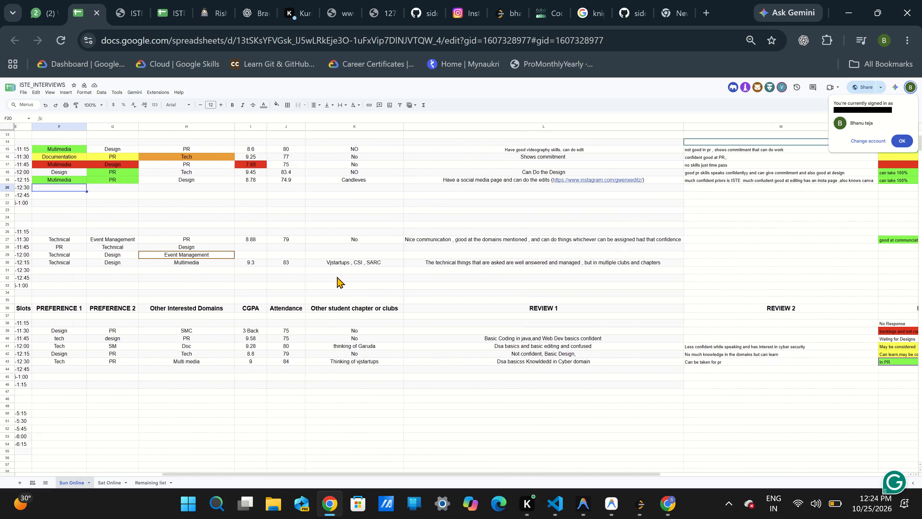
pyautogui.hscroll(4, 337, 276)
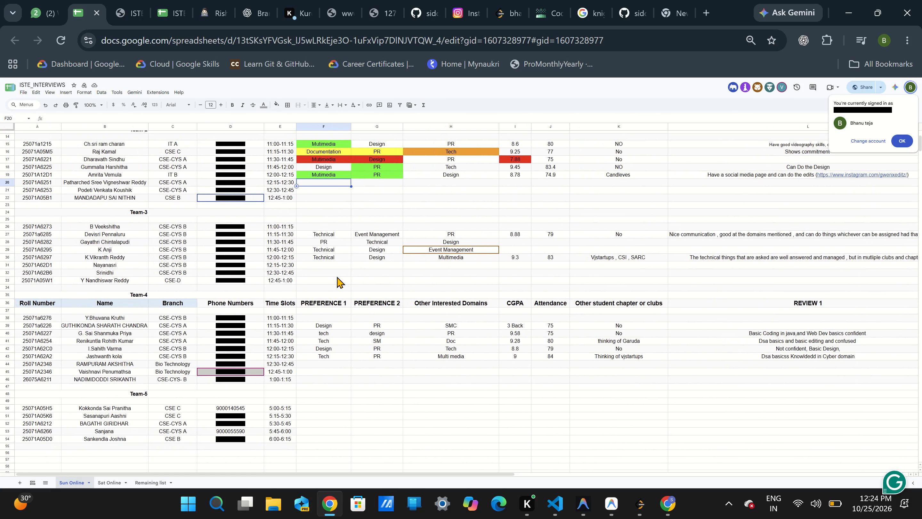
pyautogui.hscroll(1, 337, 276)
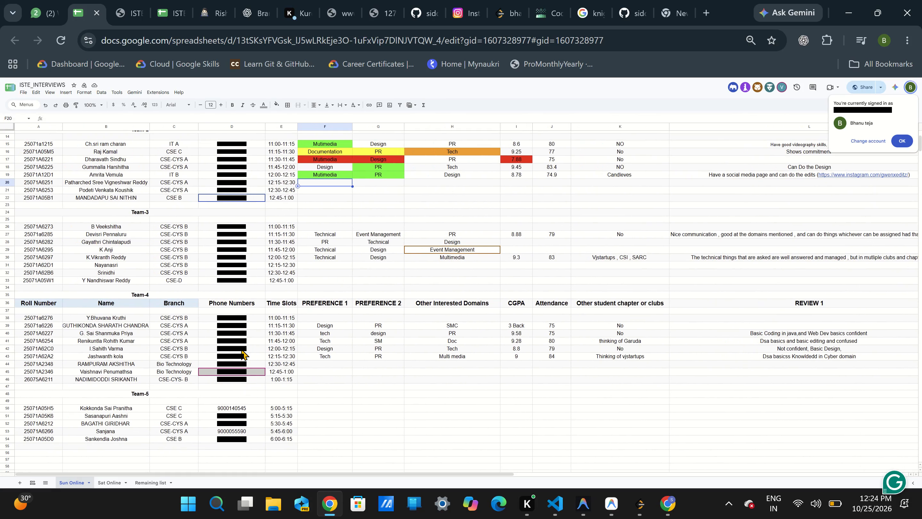
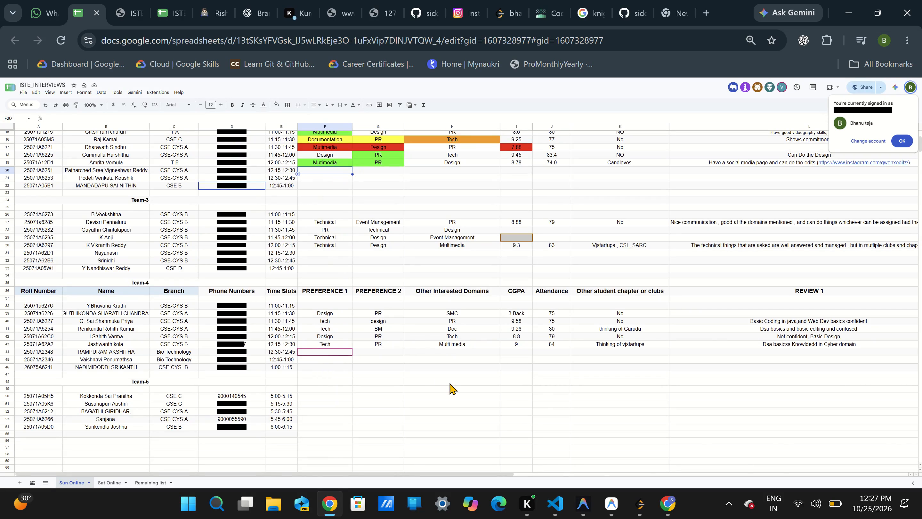
# Examine the REVIEW 1, REVIEW 2 and Reason entries for Team-1 through Team-4 alongside the candidates' preferences.
pyautogui.hscroll(-6, 449, 383)
pyautogui.scroll(1, 449, 383)
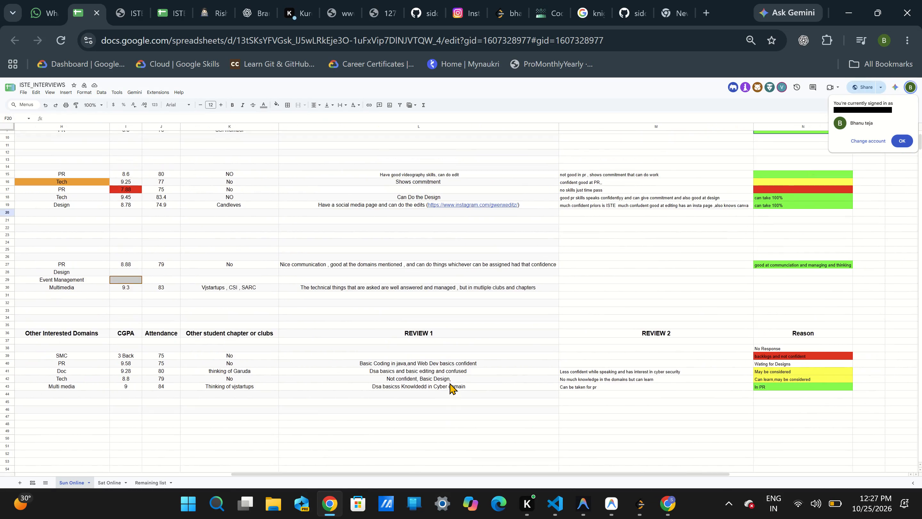
pyautogui.scroll(2, 449, 383)
pyautogui.hscroll(2, 449, 383)
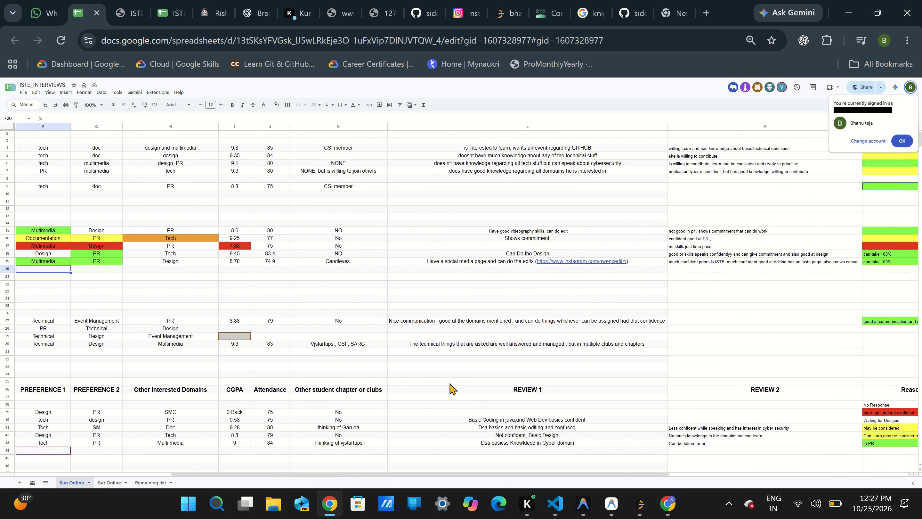
pyautogui.hscroll(4, 449, 383)
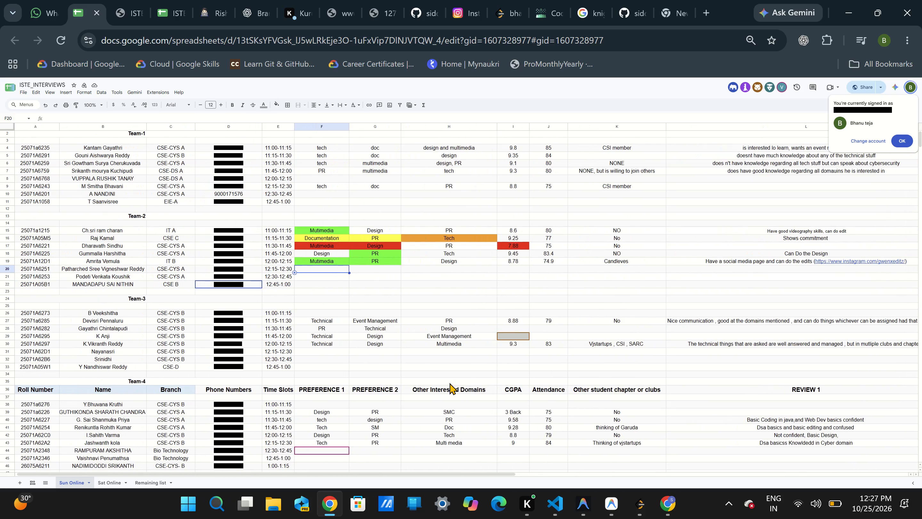
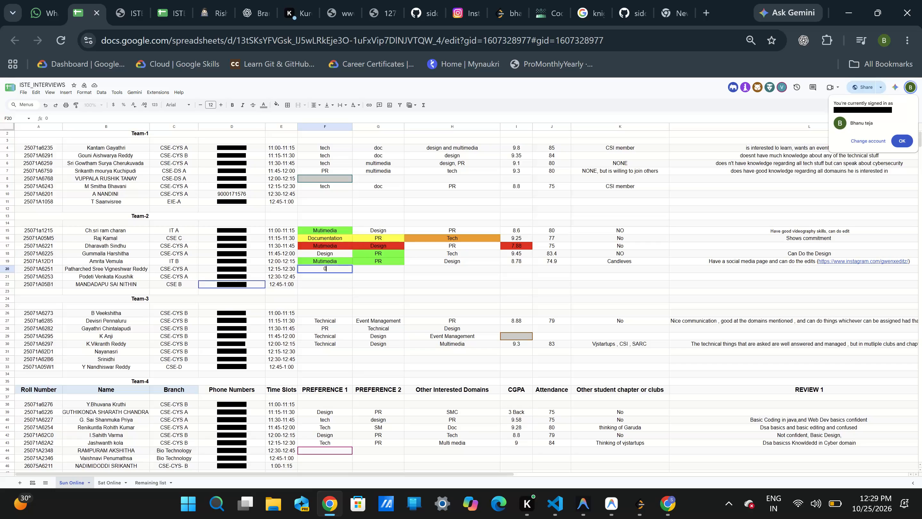
# Enter Tech as PREFERENCE 1 and Multi media as PREFERENCE 2 for the Team-2 candidate in the 12:15-12:30 slot.
pyautogui.press('BackSpace')
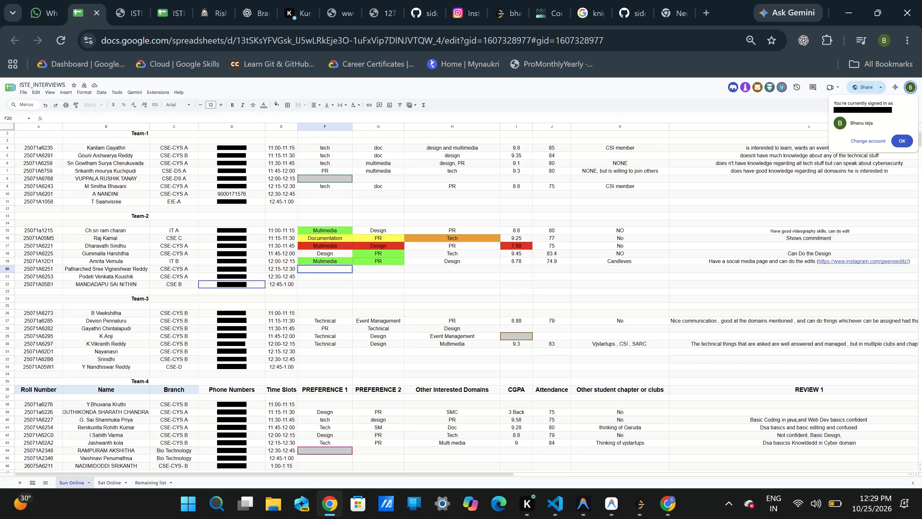
pyautogui.press('t')
pyautogui.write('ech')
pyautogui.press('Right')
pyautogui.hotkey('shift', 'm')
pyautogui.write('uly')
pyautogui.press('BackSpace')
pyautogui.write('ti media')
pyautogui.press('Right')
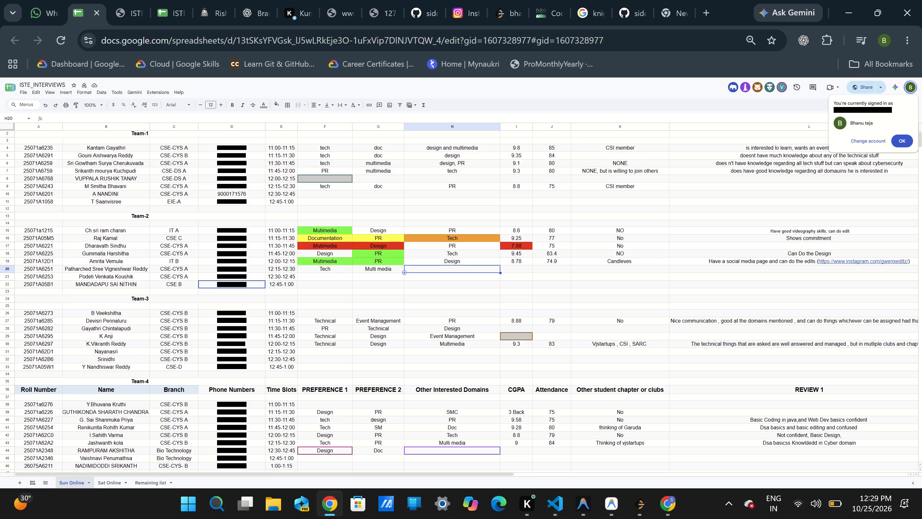
# Enter "PR &Doc" under Other Interested Domains for the Team-2 candidate in the 12:15-12:30 slot.
pyautogui.write('PR')
pyautogui.press('space')
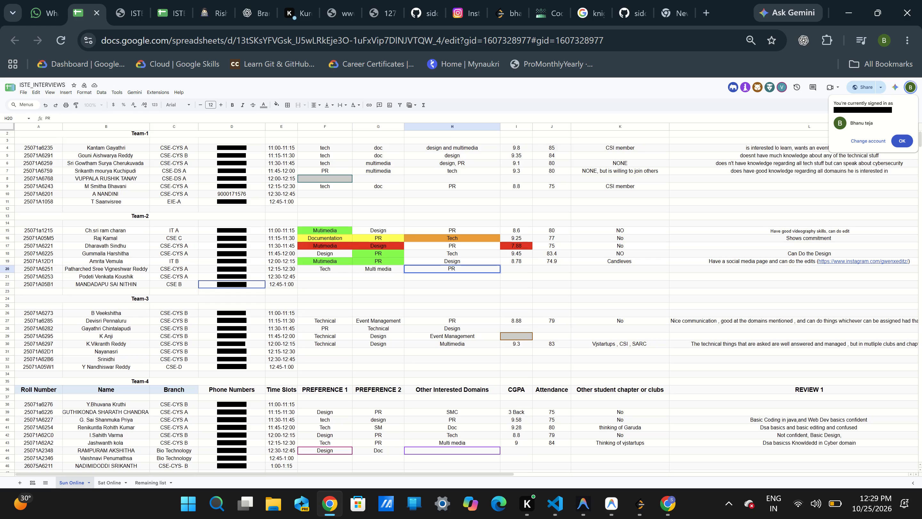
pyautogui.write('&D')
pyautogui.write('oc')
pyautogui.press('Right')
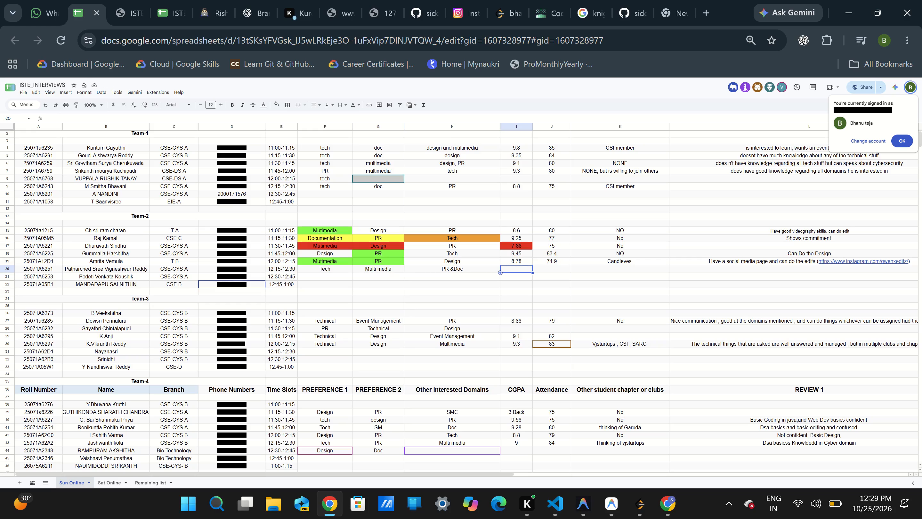
# Remove "&Doc" from the same candidate's Other Interested Domains entry, leaving only PR.
pyautogui.doubleClick(474, 264)
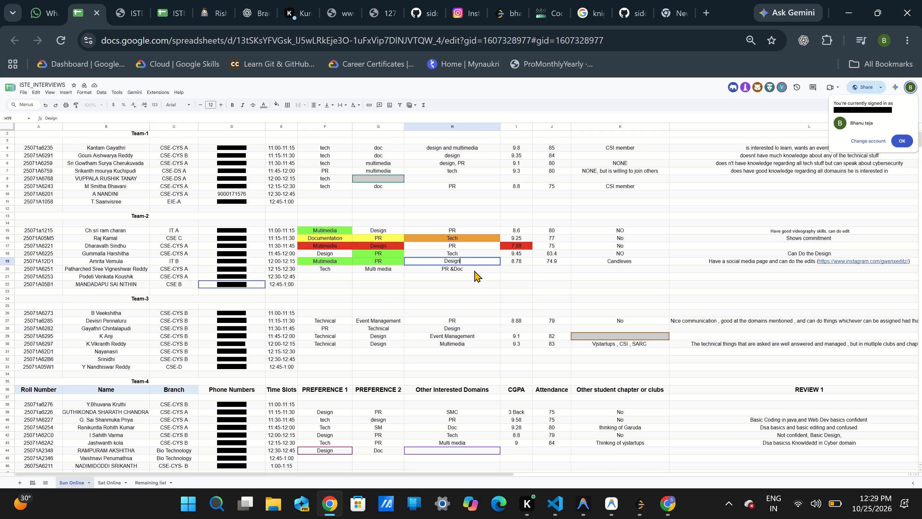
pyautogui.doubleClick(477, 270)
pyautogui.press('BackSpace')
pyautogui.press('BackSpace')
pyautogui.press('BackSpace')
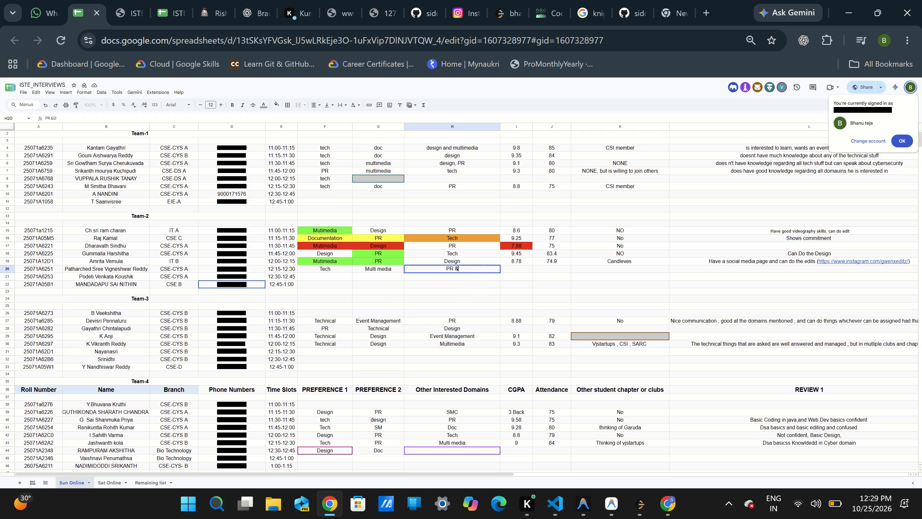
pyautogui.press('BackSpace')
pyautogui.press('Right')
pyautogui.press('Down')
# Record a CGPA of 9.3 and an attendance of 86 for the Team-2 candidate in the 12:15-12:30 slot.
pyautogui.click(530, 268)
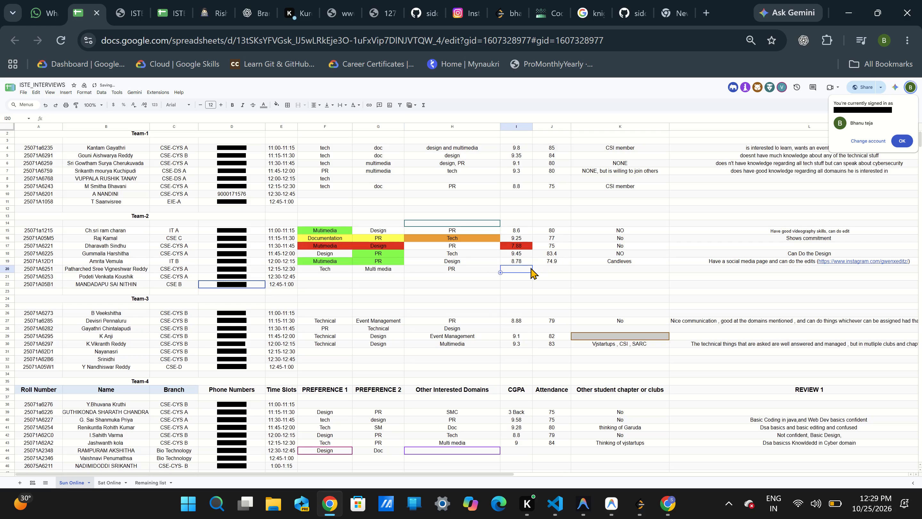
pyautogui.press('Right')
pyautogui.press('Left')
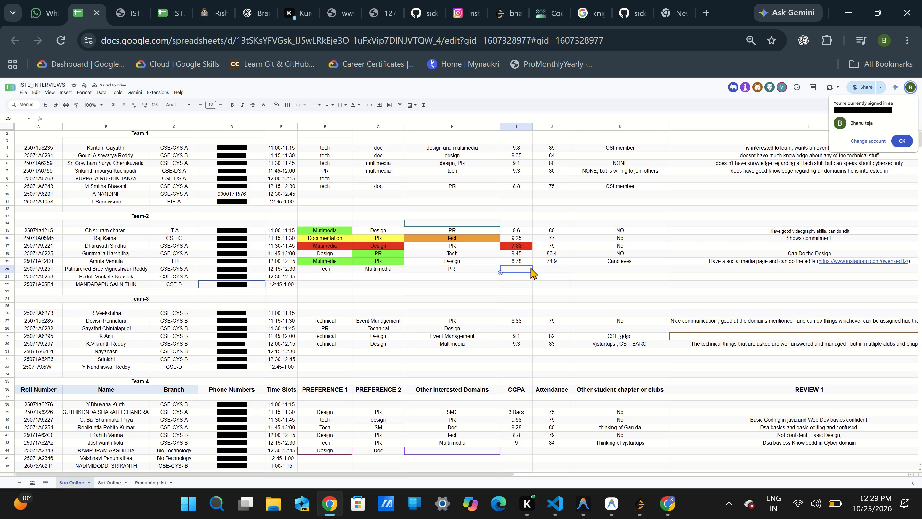
pyautogui.write('9.')
pyautogui.press('3')
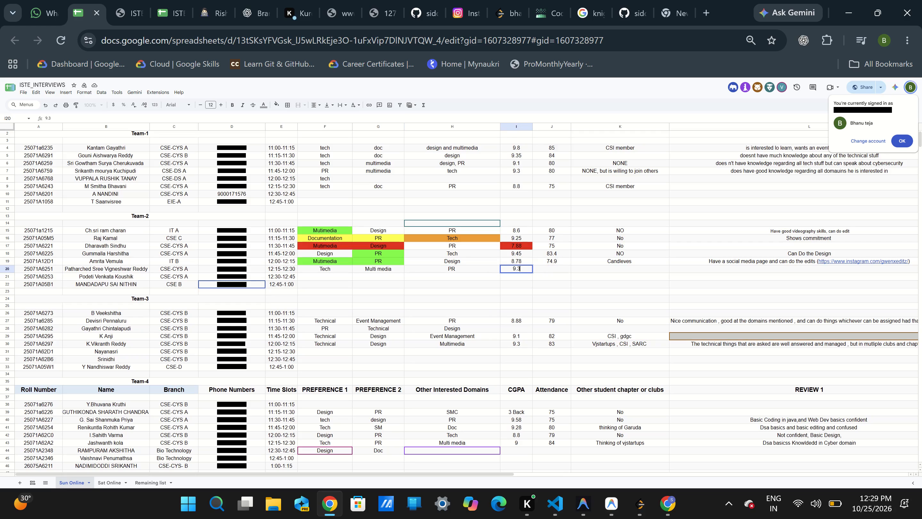
pyautogui.press('Right')
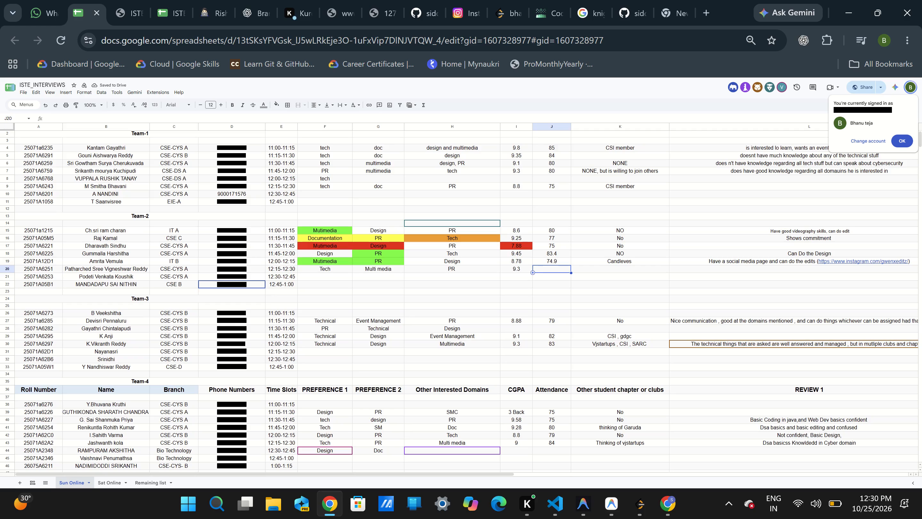
pyautogui.write('86')
pyautogui.press('Right')
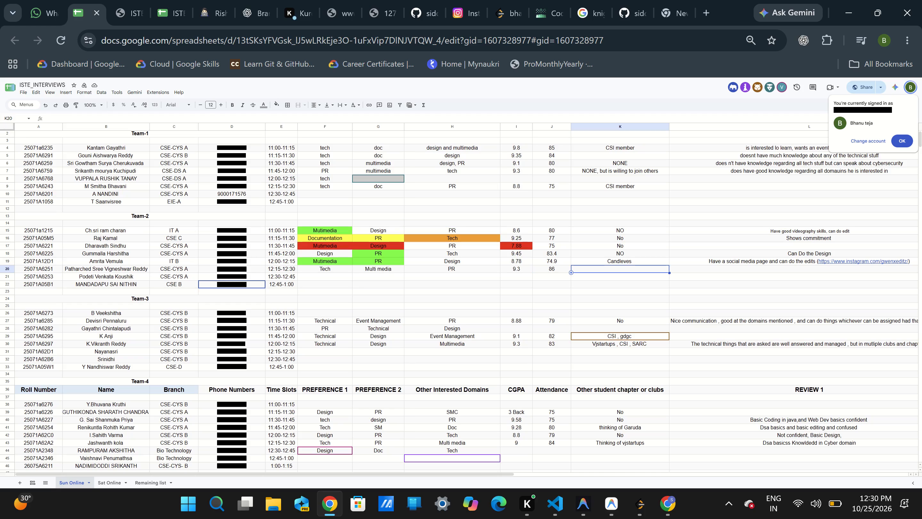
# Enter "Sinti" under Other student chapter or clubs for the Team-2 candidate in the 12:15-12:30 slot.
pyautogui.write('no')
pyautogui.press('BackSpace')
pyautogui.press('BackSpace')
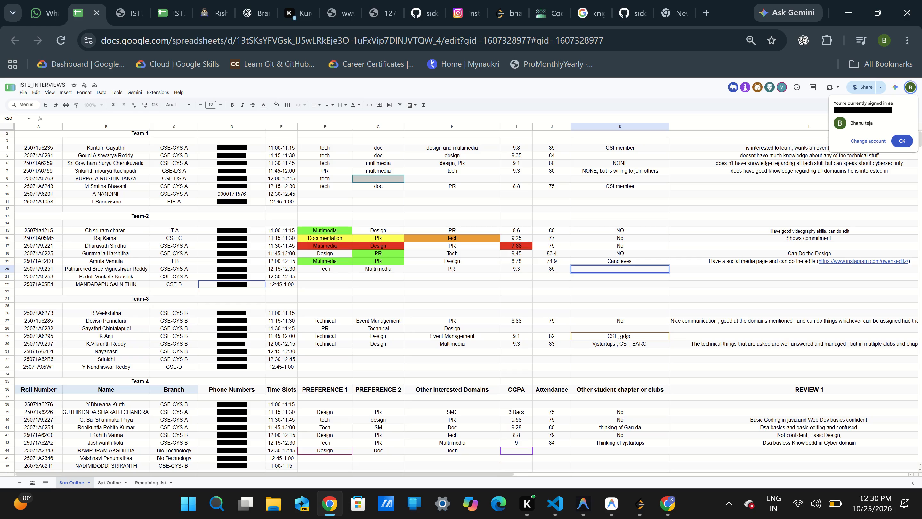
pyautogui.write('Sintii')
pyautogui.press('BackSpace')
pyautogui.press('Right')
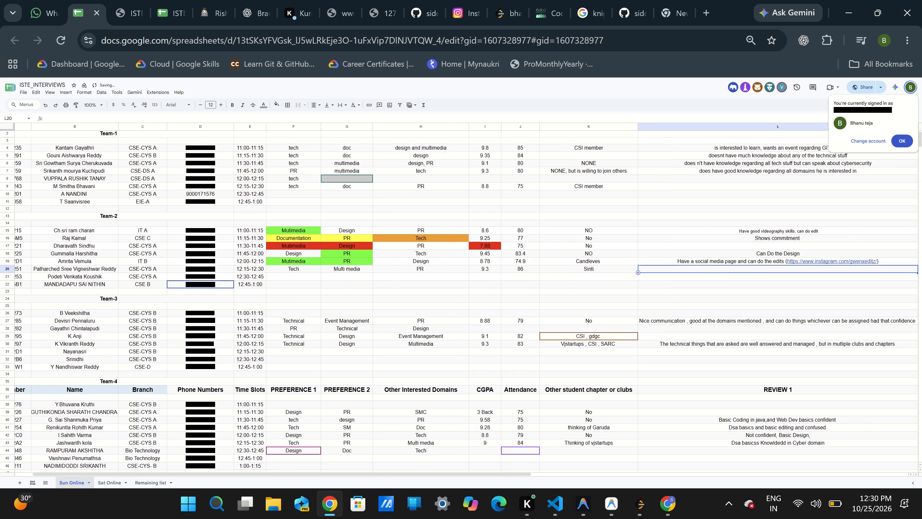
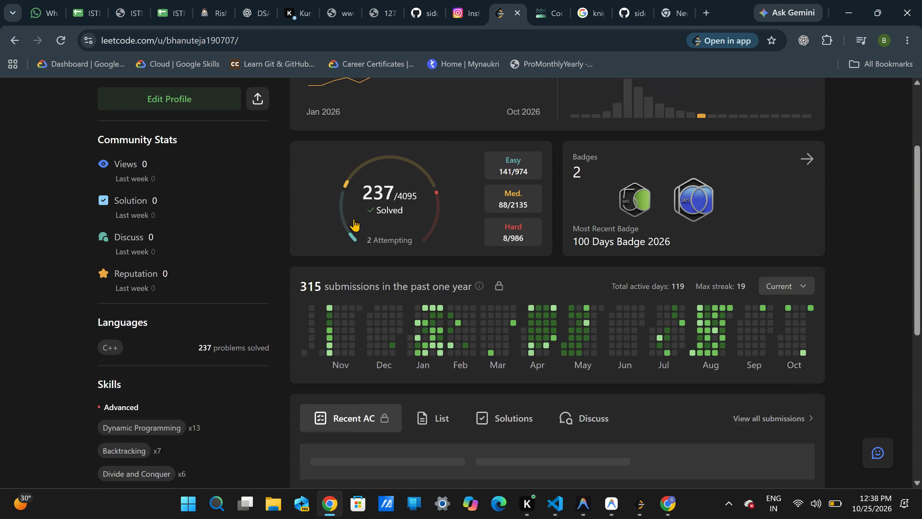
pyautogui.scroll(-3, 354, 218)
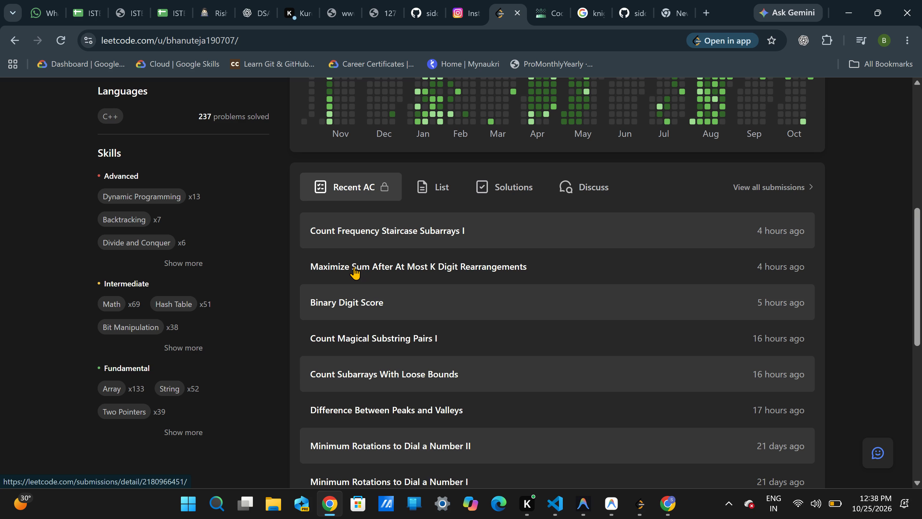
# In the ISTE_INTERVIEWS spreadsheet, enter "good at DSA partial in web dev" as REVIEW 2 for the Team-2 candidate in row 20.
pyautogui.click(89, 0)
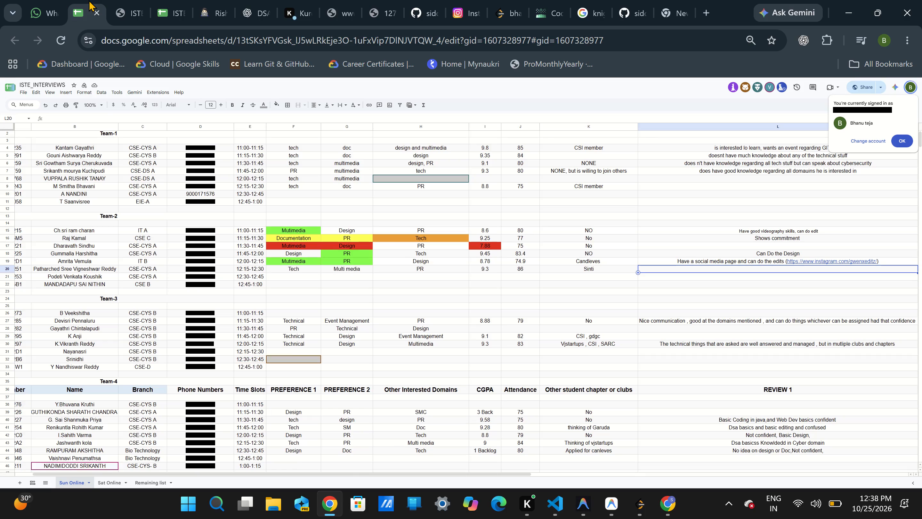
pyautogui.hscroll(-1, 413, 275)
pyautogui.hscroll(1, 413, 275)
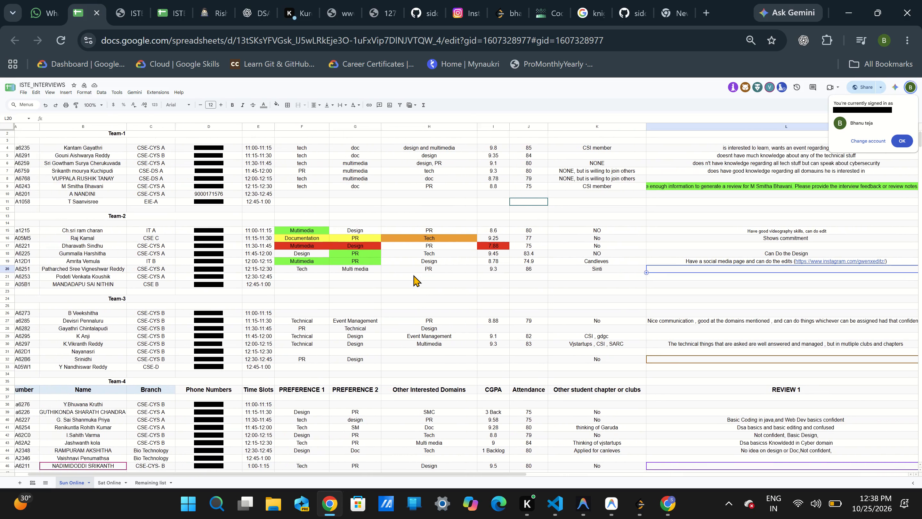
pyautogui.hscroll(-4, 282, 304)
pyautogui.click(646, 266)
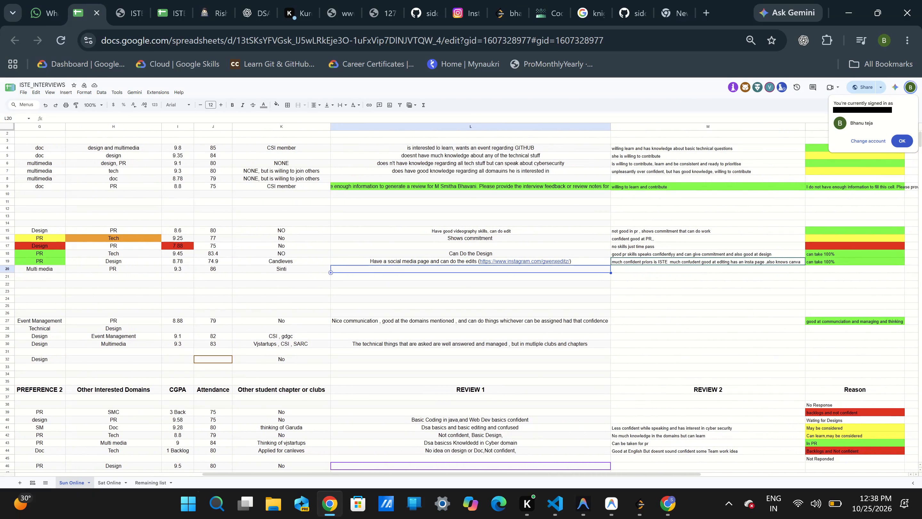
pyautogui.write('good at')
pyautogui.press('space')
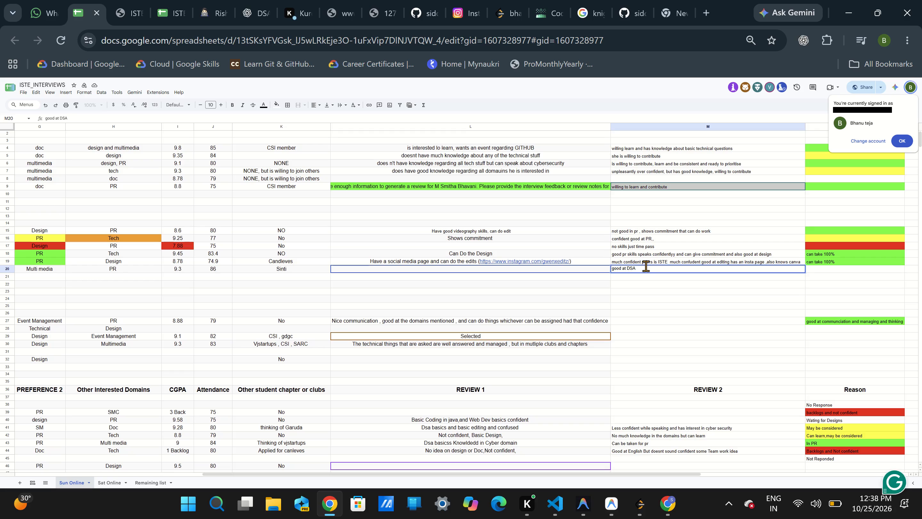
pyautogui.write('partial in')
pyautogui.press('space')
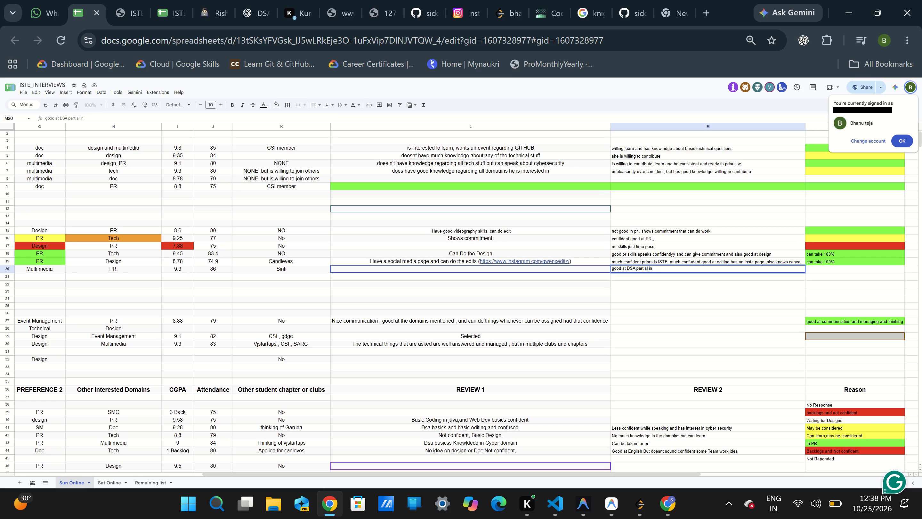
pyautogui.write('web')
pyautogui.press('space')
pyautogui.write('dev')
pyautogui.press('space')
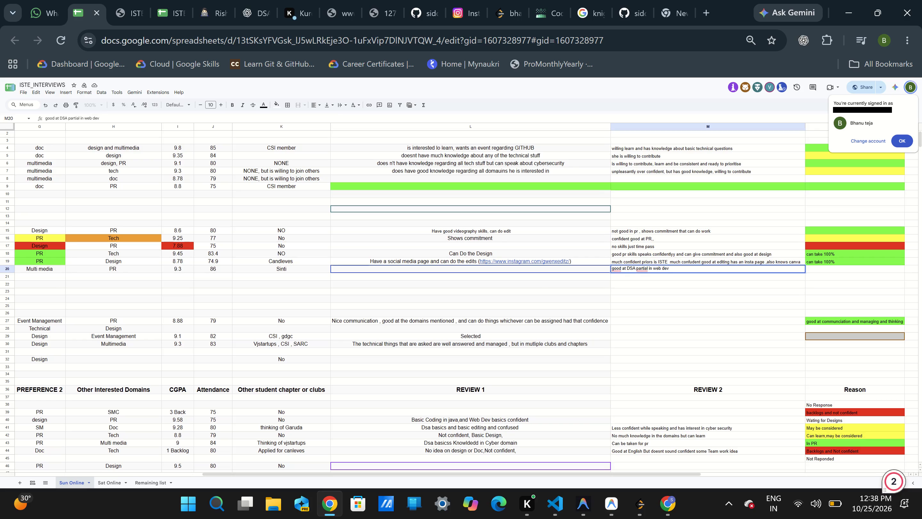
# Append a comma to the REVIEW 2 note "good at DSA partial in web dev" for the Team-2 candidate in row 20.
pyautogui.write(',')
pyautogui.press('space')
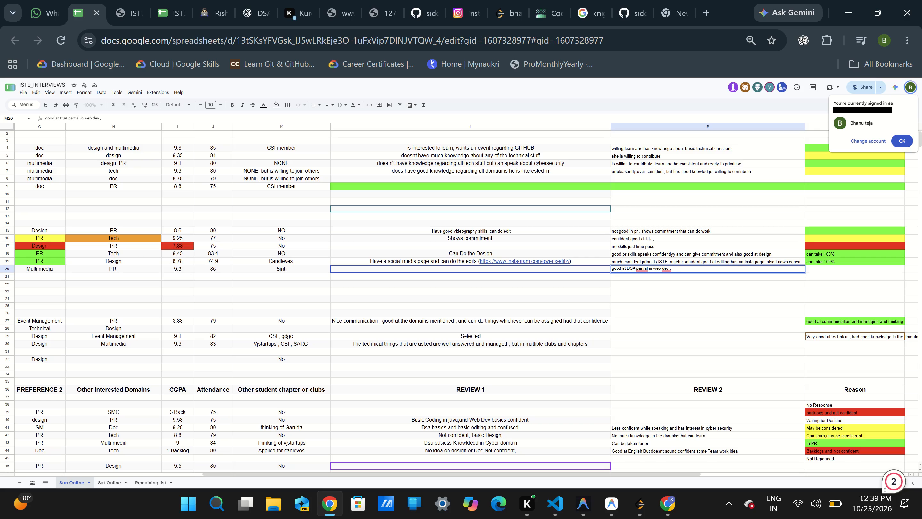
pyautogui.hscroll(2, 646, 266)
pyautogui.hscroll(1, 369, 307)
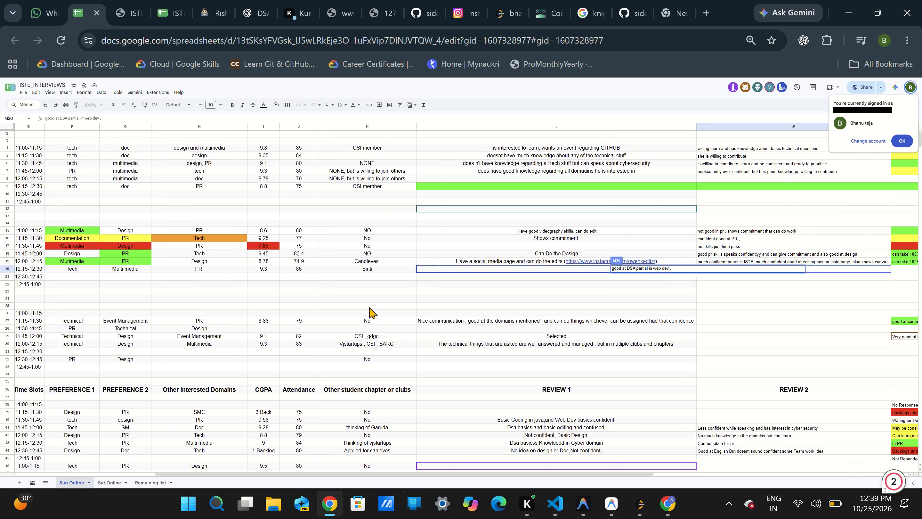
pyautogui.hscroll(4, 369, 307)
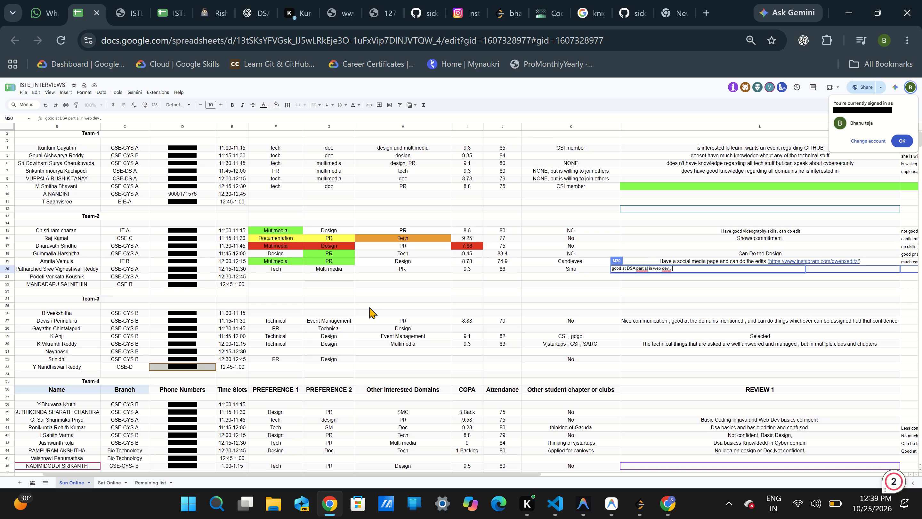
pyautogui.click(473, 0)
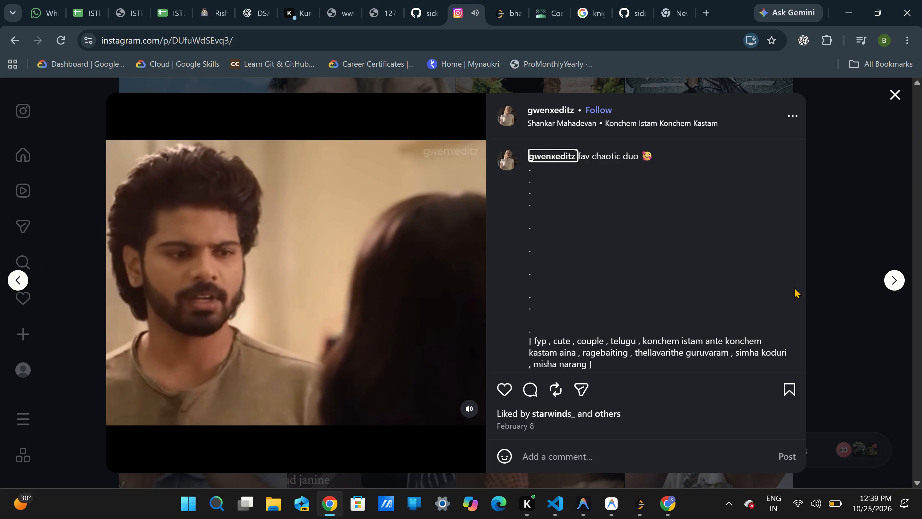
pyautogui.click(892, 86)
pyautogui.scroll(5, 35, 241)
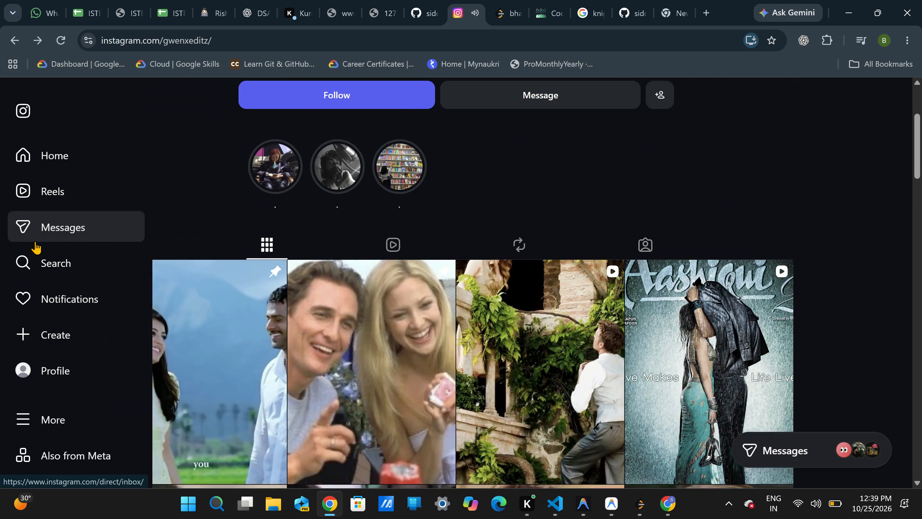
pyautogui.scroll(1, 35, 241)
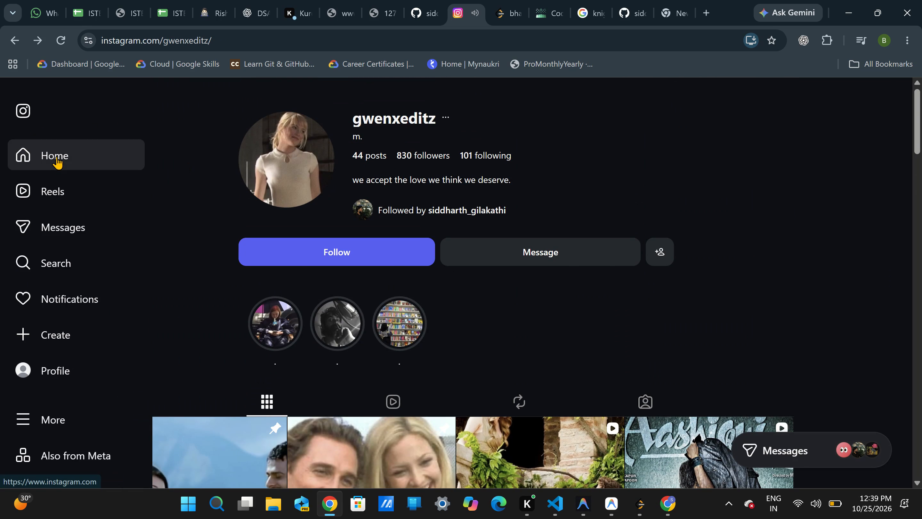
pyautogui.click(64, 272)
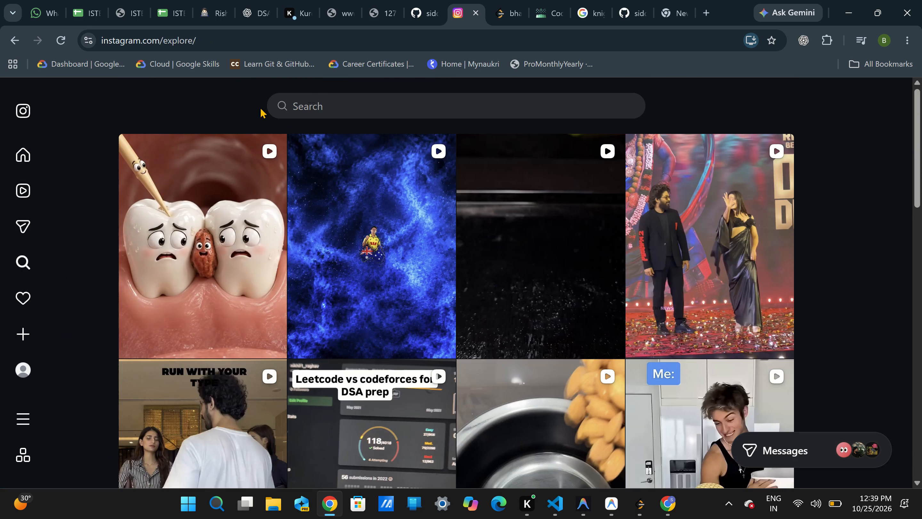
pyautogui.click(319, 108)
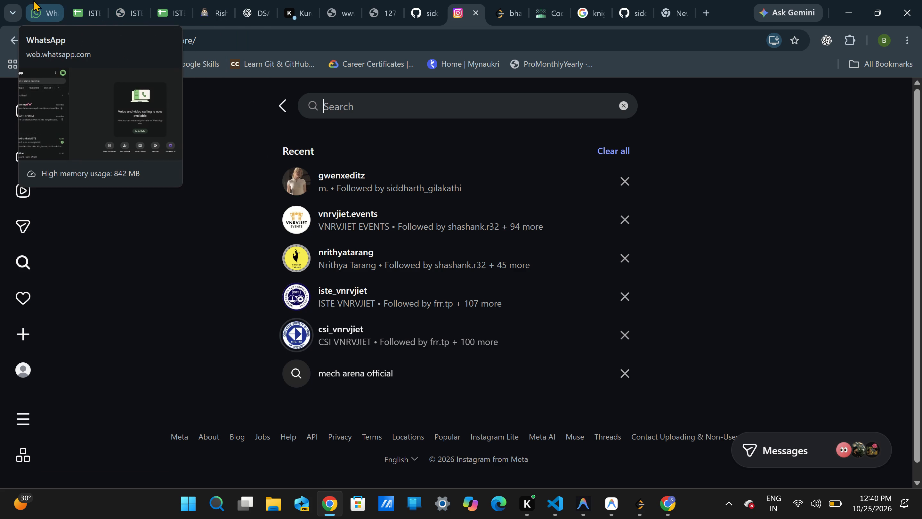
pyautogui.click(85, 0)
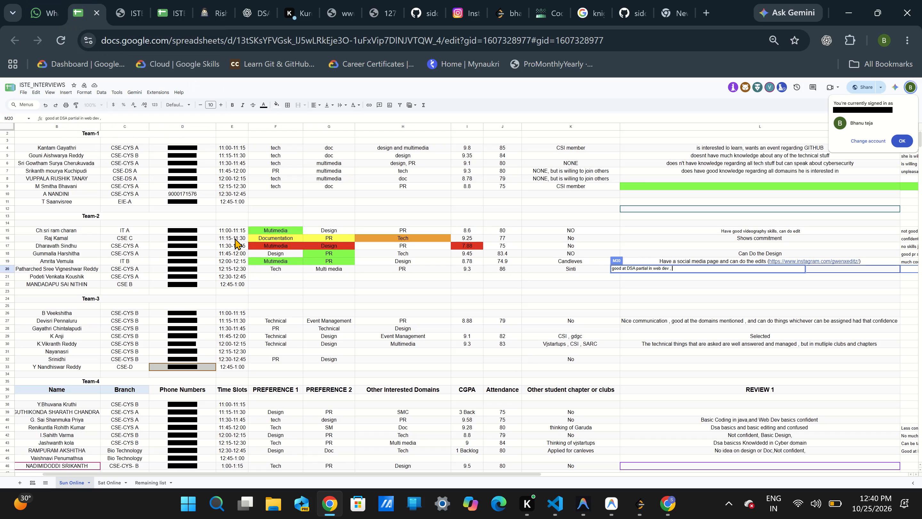
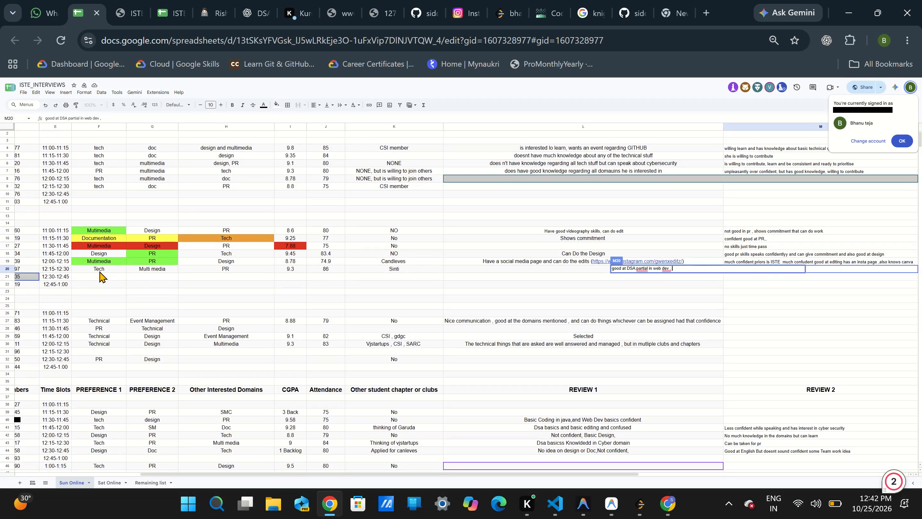
# Fill the Tech, Multi media and PR domain cells of the Team-2 candidate in row 20 with bright green.
pyautogui.click(99, 271)
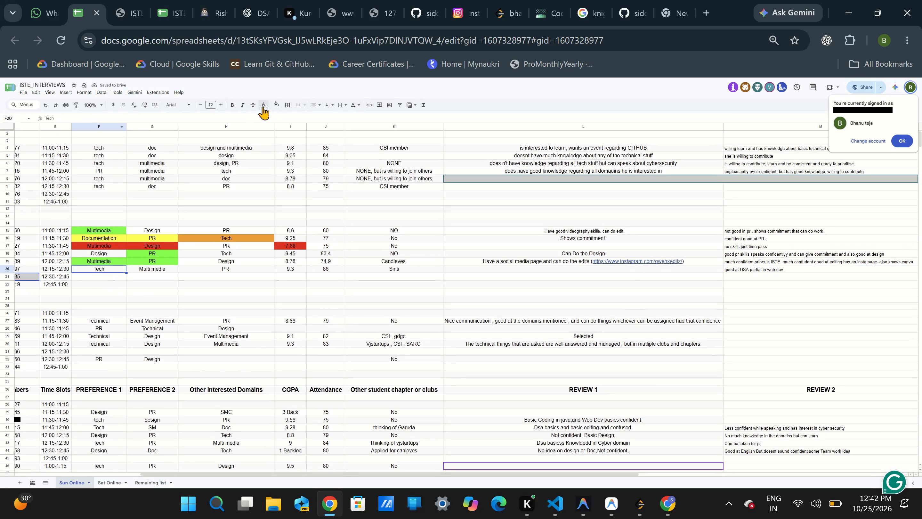
pyautogui.click(274, 105)
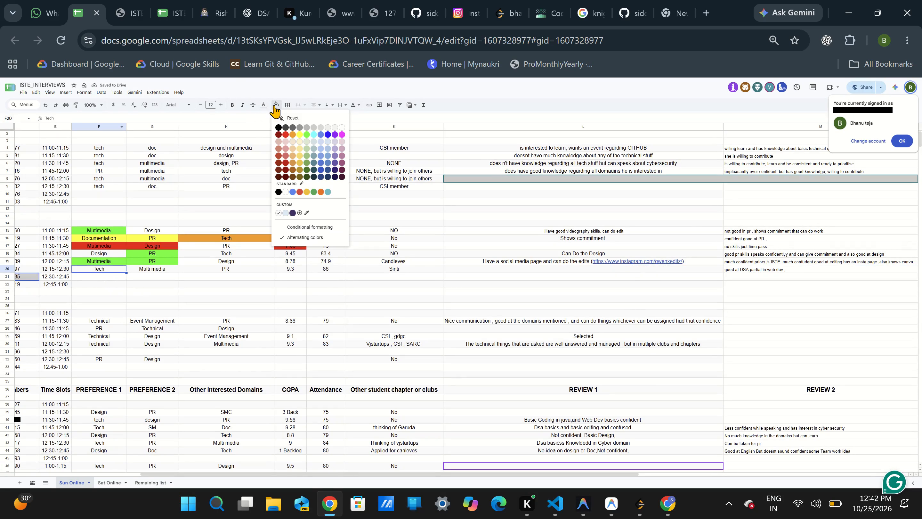
pyautogui.click(305, 135)
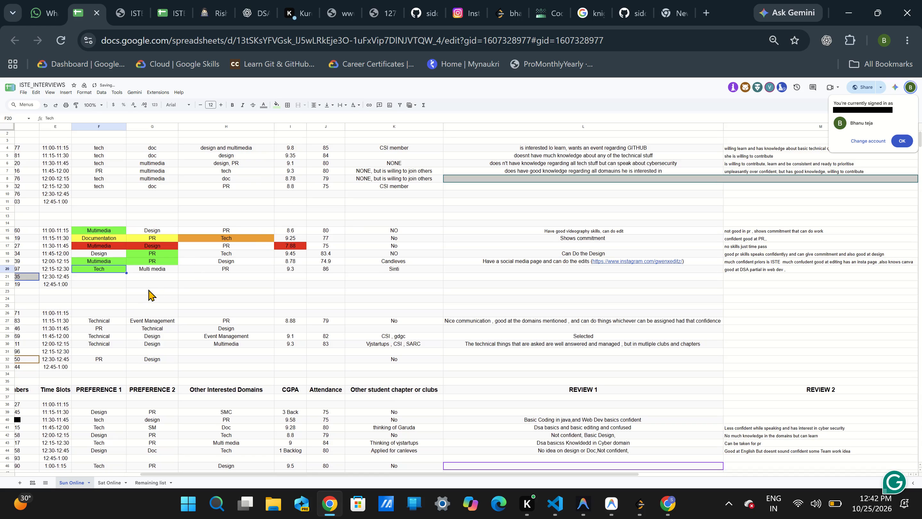
pyautogui.click(157, 273)
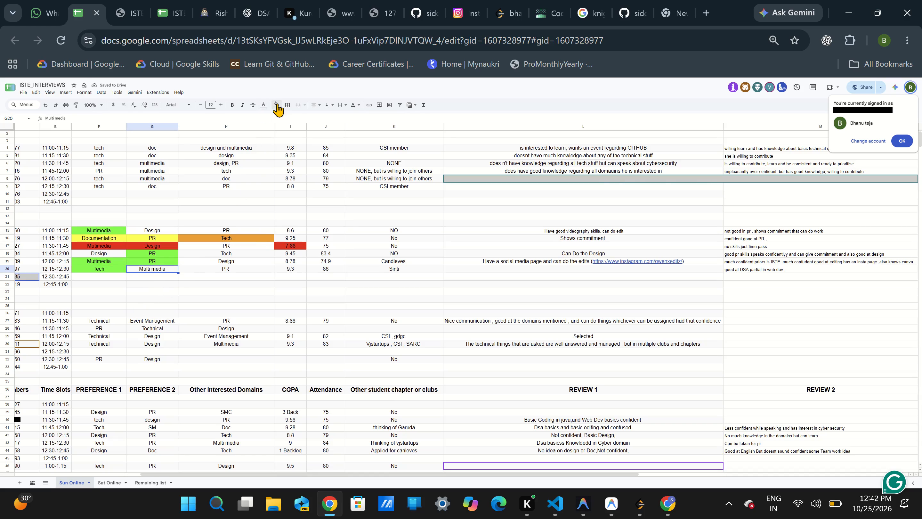
pyautogui.click(277, 104)
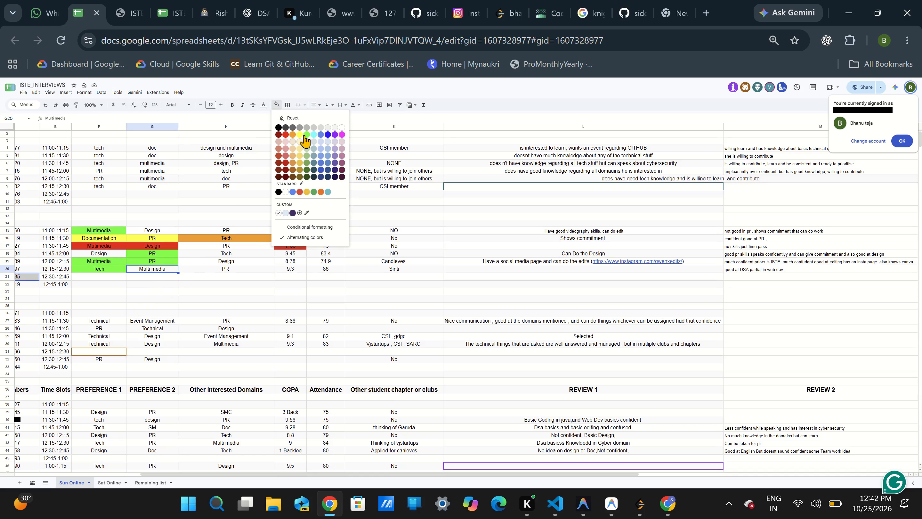
pyautogui.click(305, 135)
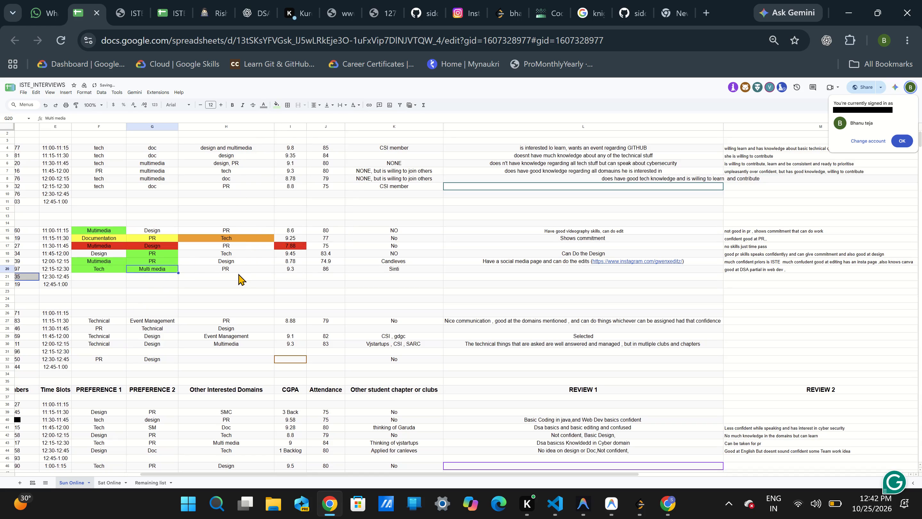
pyautogui.click(243, 268)
pyautogui.click(271, 109)
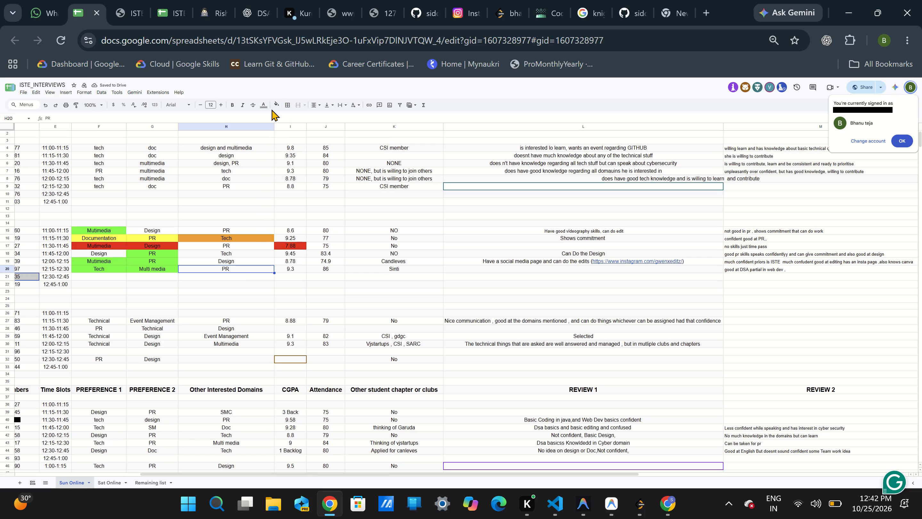
pyautogui.click(276, 104)
pyautogui.click(308, 136)
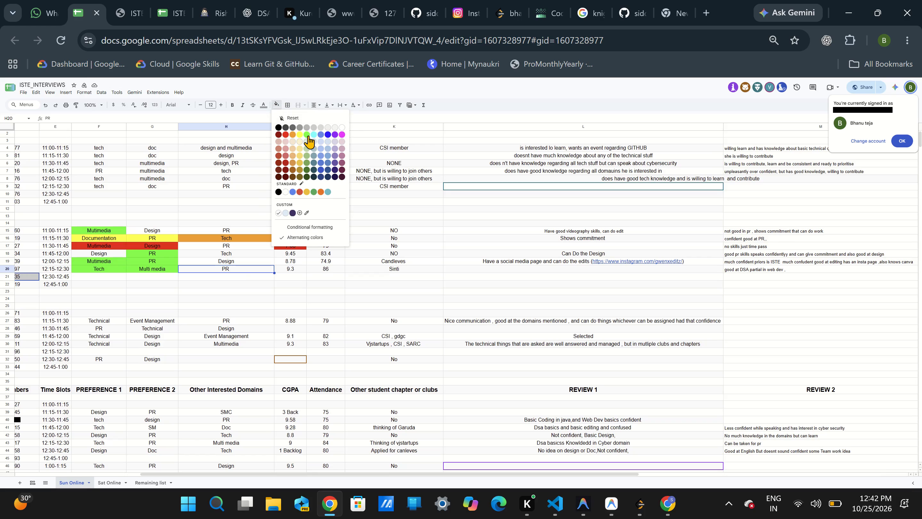
# Fill the Design cell under Other Interested Domains in row 19 with bright green.
pyautogui.click(241, 260)
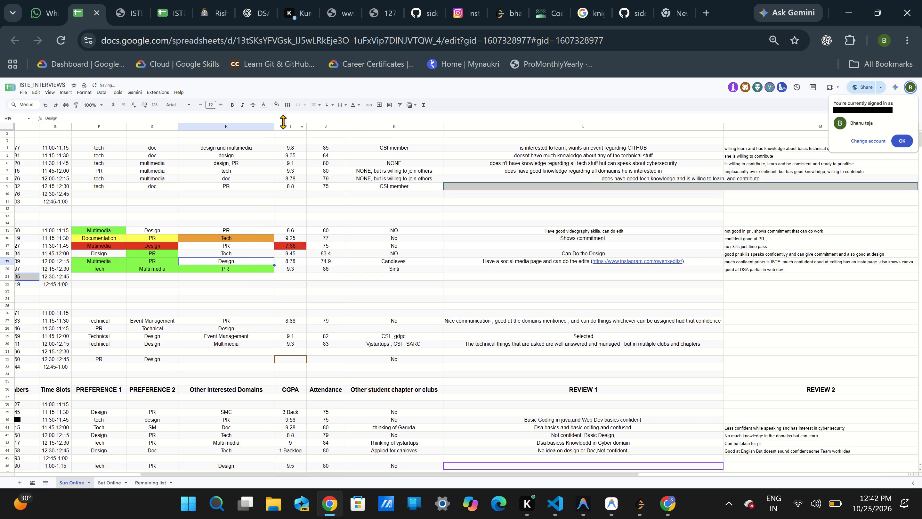
pyautogui.click(278, 108)
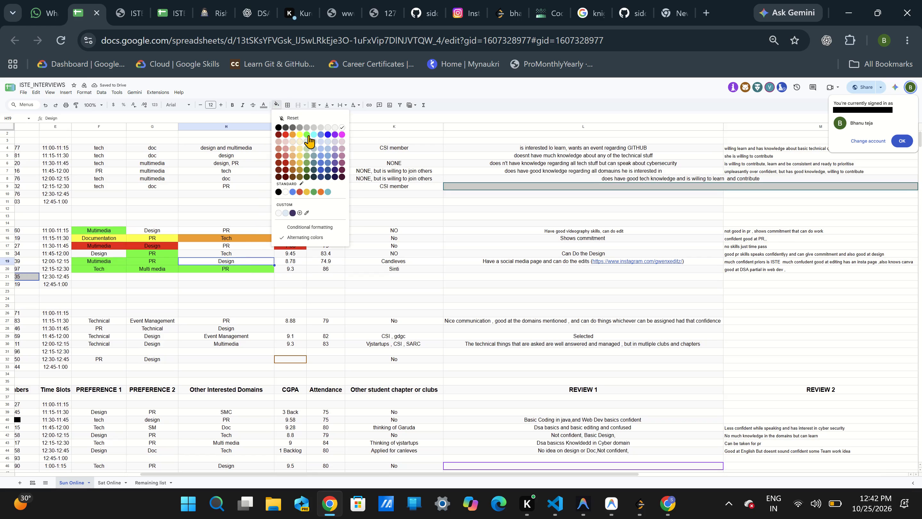
pyautogui.click(309, 135)
# Fill the Design cell under PREFERENCE 1 in row 18 of Team-2 with cyan.
pyautogui.hscroll(4, 255, 271)
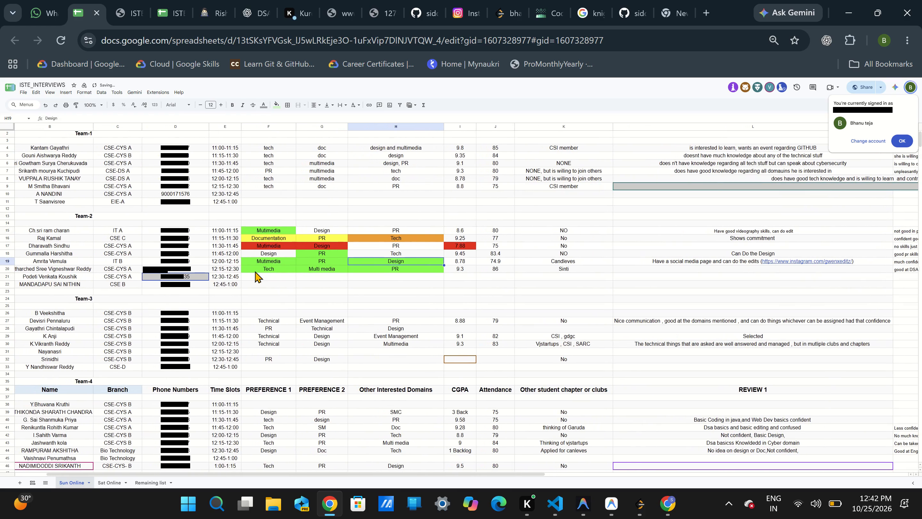
pyautogui.click(287, 253)
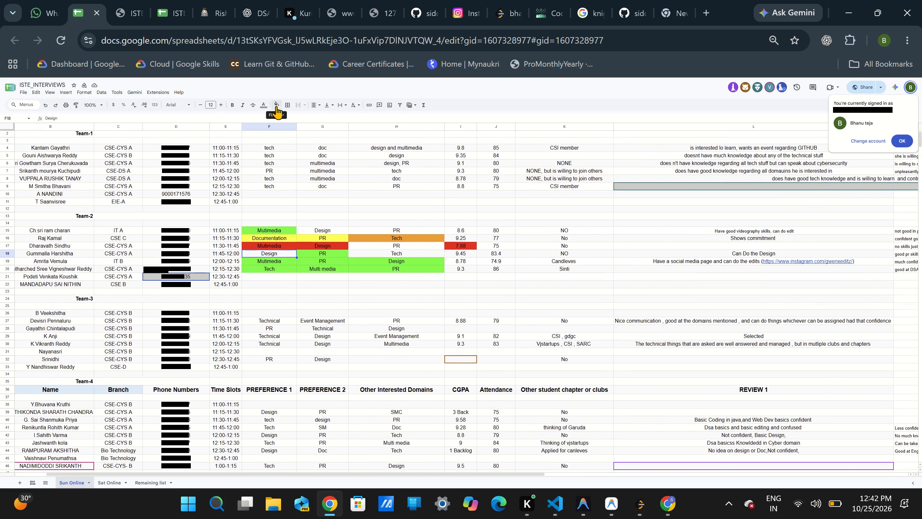
pyautogui.click(276, 106)
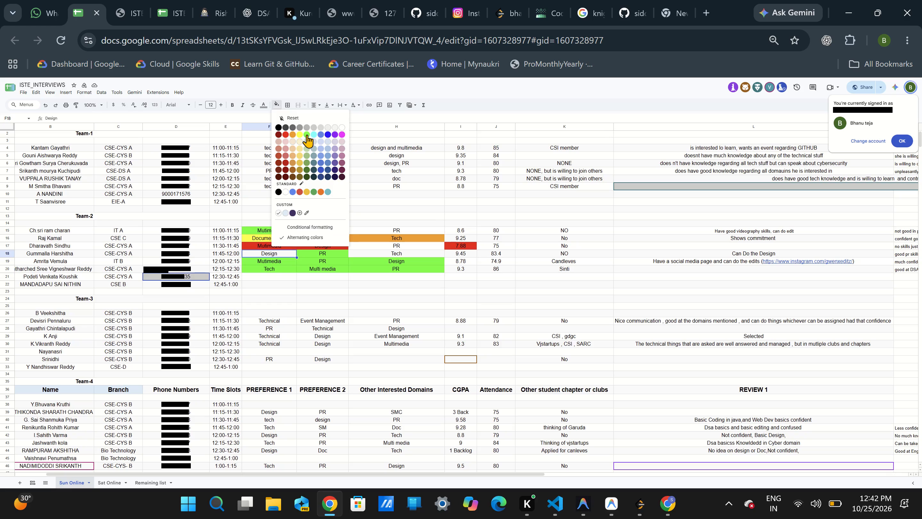
pyautogui.click(311, 135)
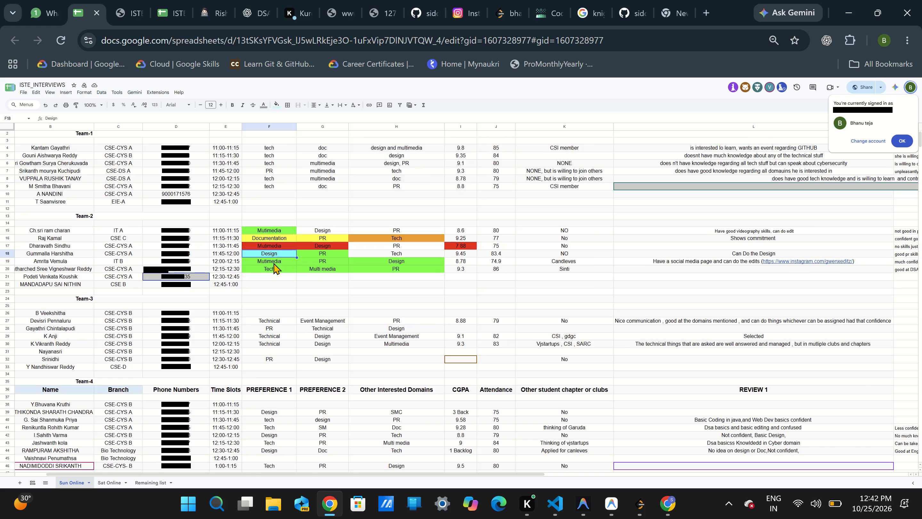
# Fill the empty Reason cell beside row 20's REVIEW 2 with bright green.
pyautogui.hscroll(-4, 273, 263)
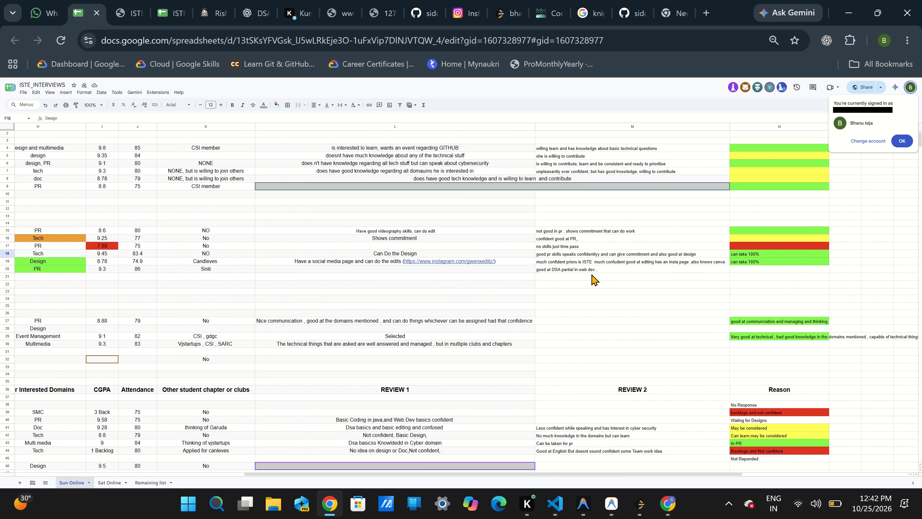
pyautogui.doubleClick(608, 268)
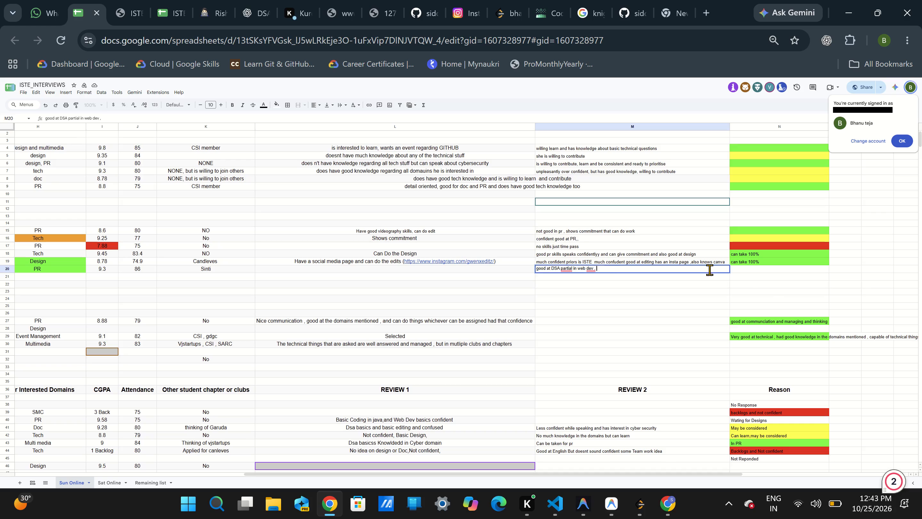
pyautogui.click(764, 269)
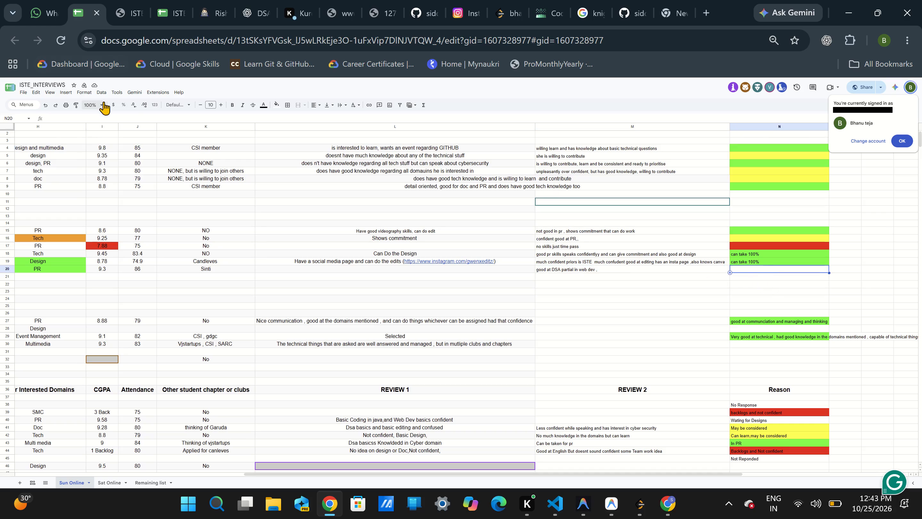
pyautogui.click(275, 104)
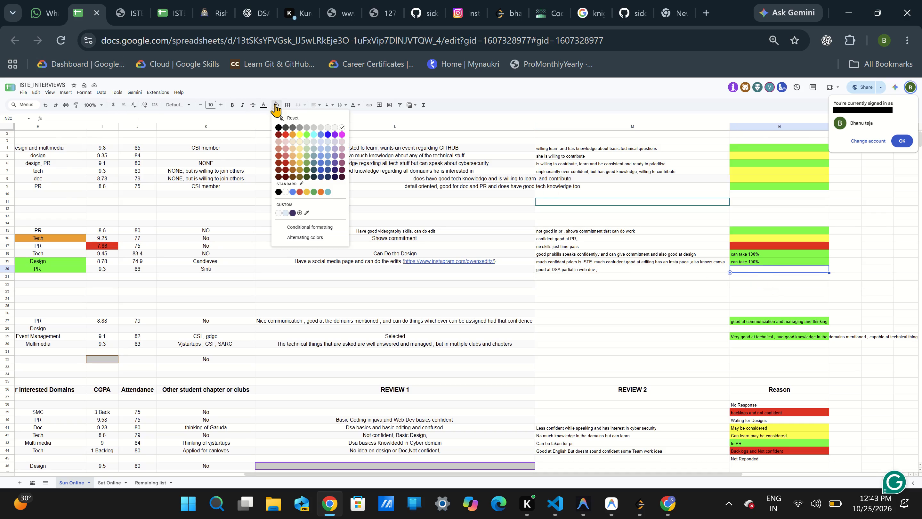
pyautogui.click(309, 133)
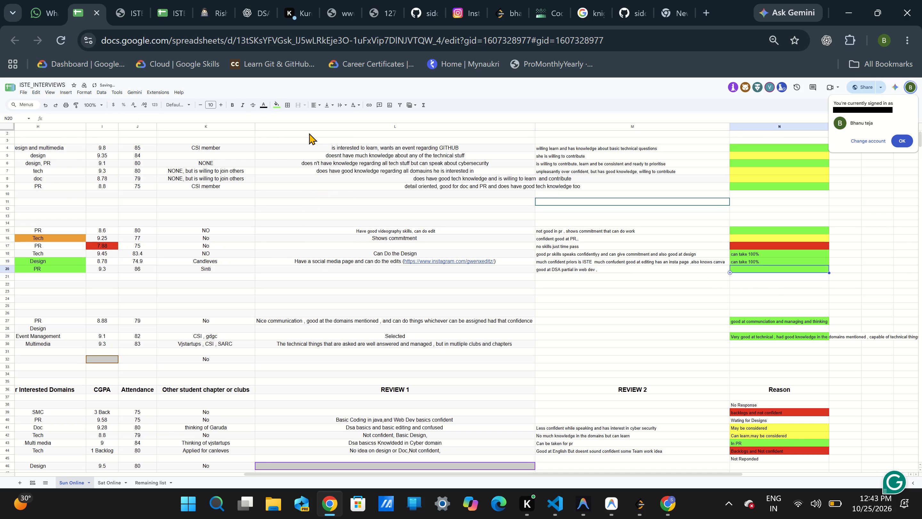
# Select the empty PREFERENCE 1 cell for the Team-2 candidate in row 21.
pyautogui.hscroll(3, 316, 258)
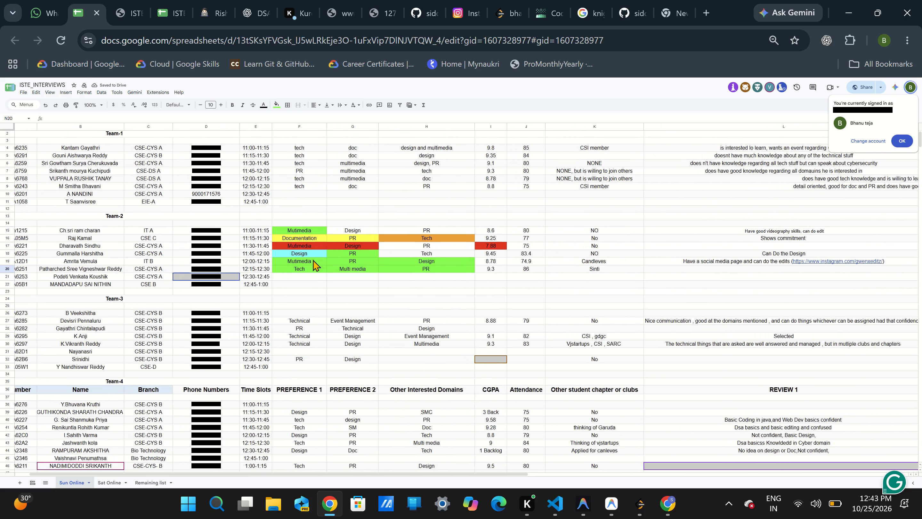
pyautogui.click(291, 278)
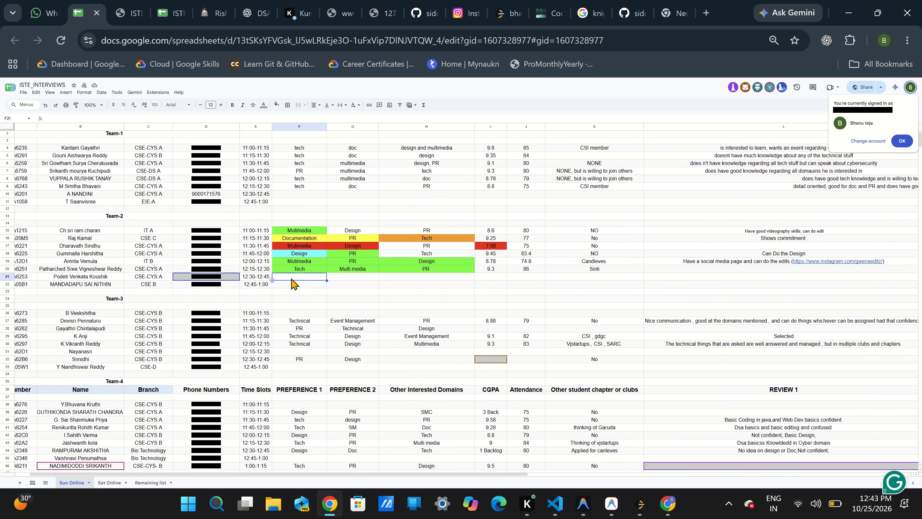
pyautogui.hscroll(2, 291, 278)
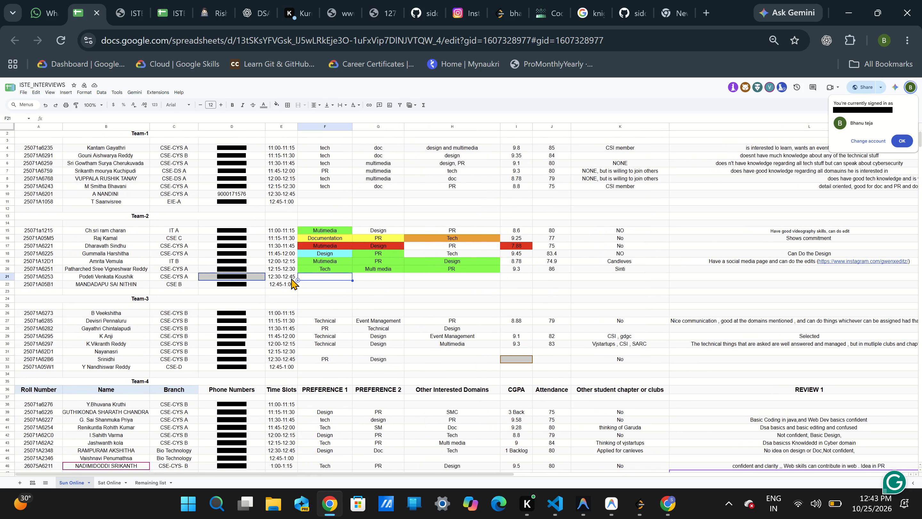
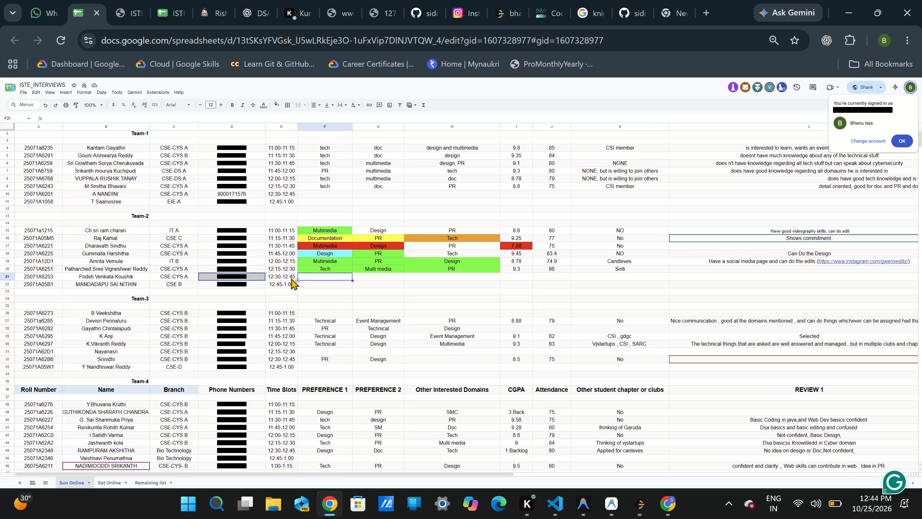
# Enter Tech as PREFERENCE 1 and Documentation as PREFERENCE 2 for the Team-2 candidate in row 21.
pyautogui.press('t')
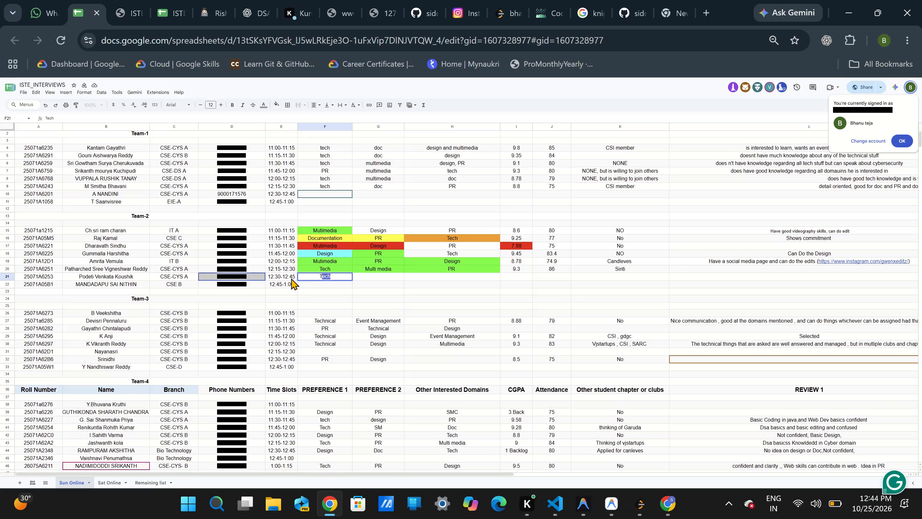
pyautogui.press('Tab')
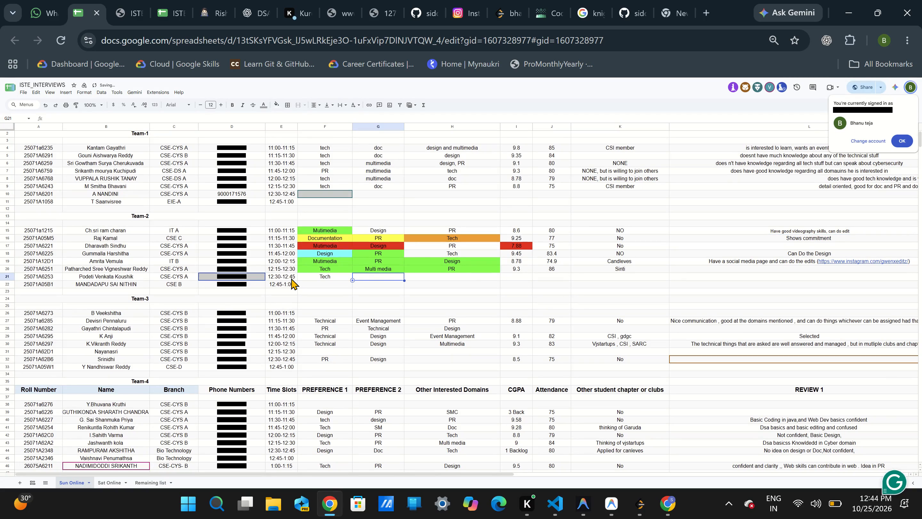
pyautogui.press('d')
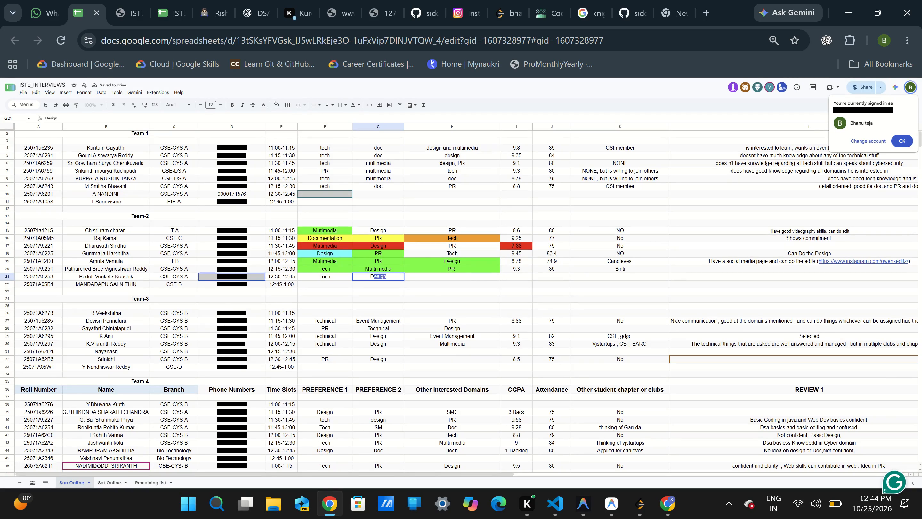
pyautogui.press('o')
pyautogui.press(']')
pyautogui.press('BackSpace')
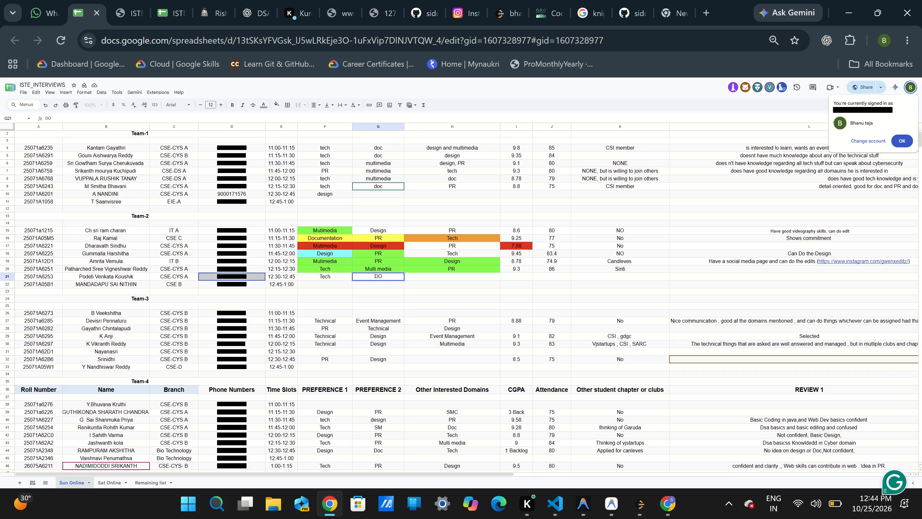
pyautogui.press('BackSpace')
pyautogui.write('ocumentatiom')
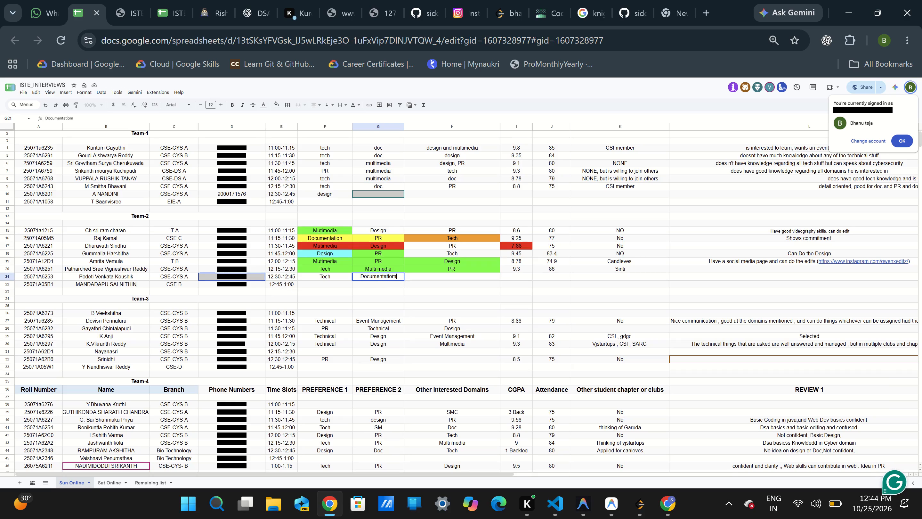
pyautogui.press('BackSpace')
pyautogui.press('n')
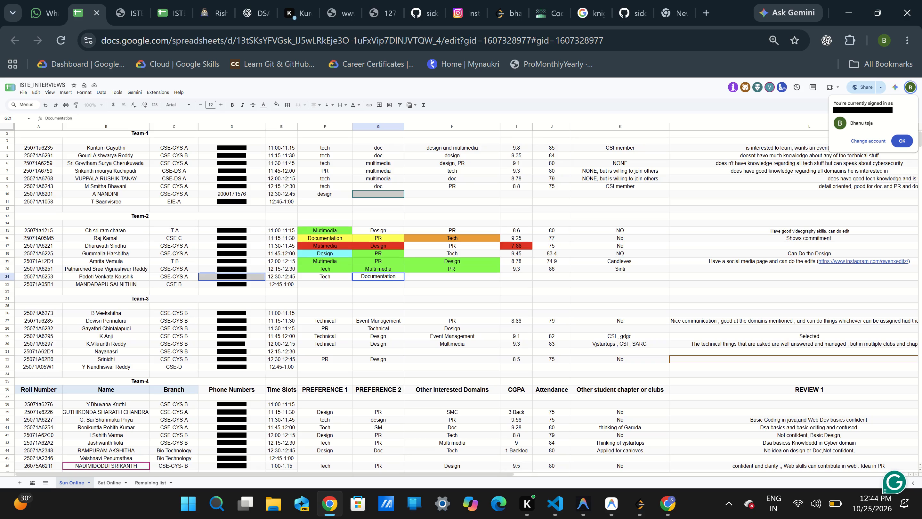
pyautogui.press('Right')
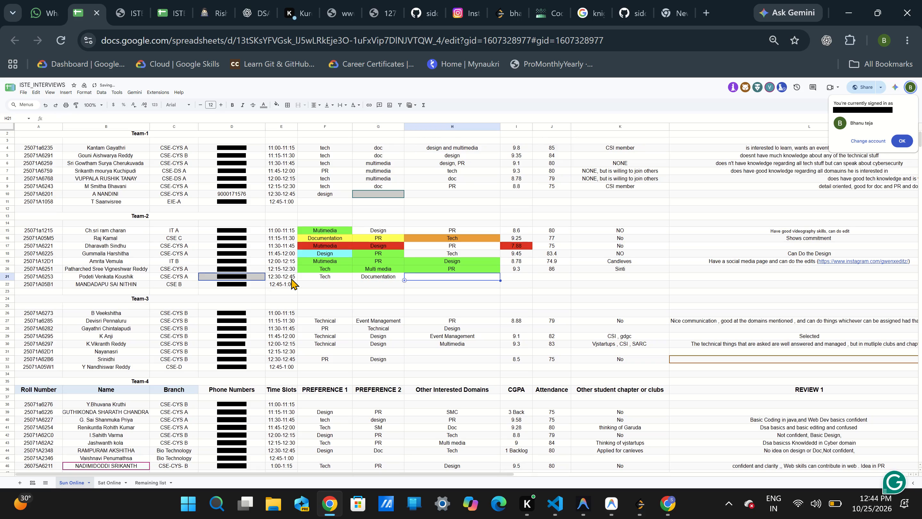
# Enter Event Management under Other Interested Domains for the Team-2 candidate in row 21.
pyautogui.press('e')
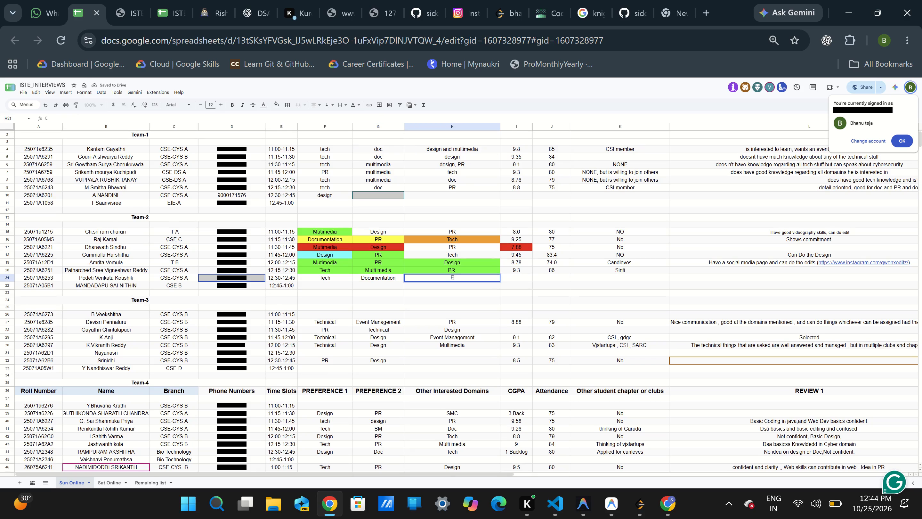
pyautogui.write('vent')
pyautogui.press('space')
pyautogui.press('m')
pyautogui.write('anagement')
pyautogui.press('space')
pyautogui.press('Right')
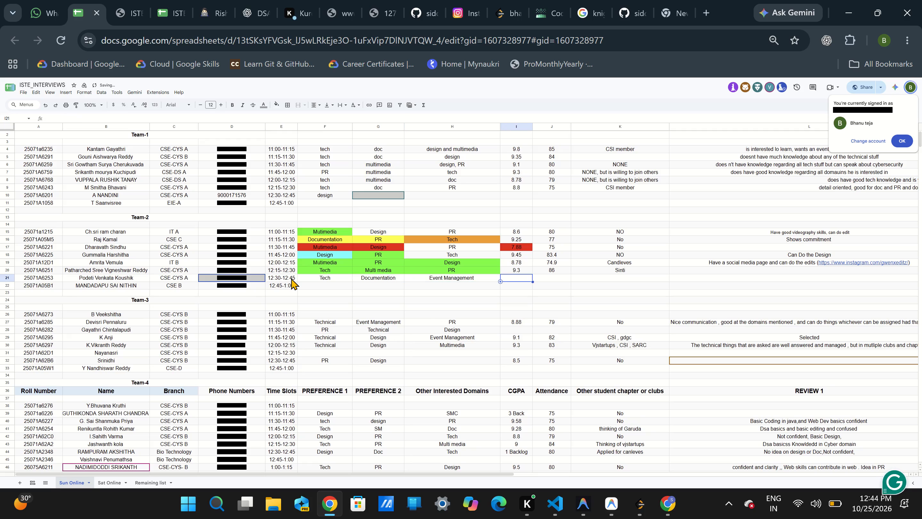
# Record a CGPA of 8.5 and an attendance of 75 for the Team-2 candidate in row 21.
pyautogui.write('8.')
pyautogui.press('5')
pyautogui.press('Right')
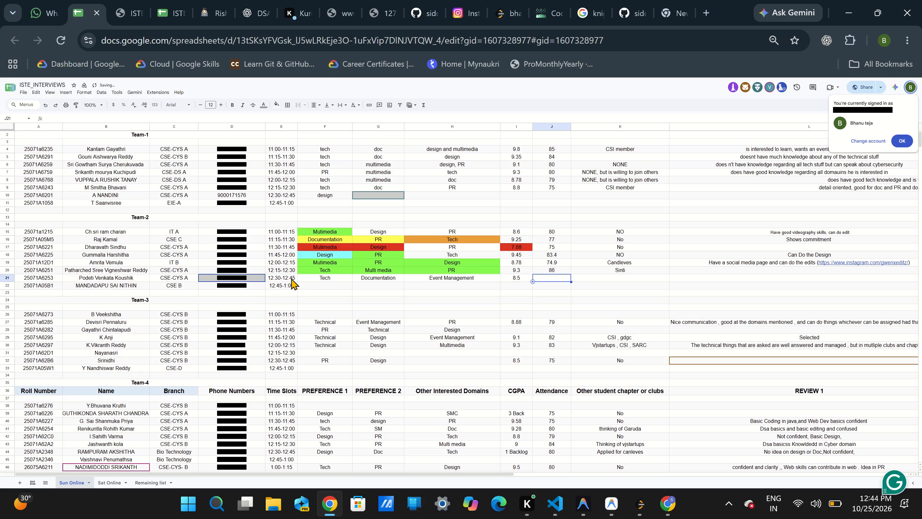
pyautogui.write('75')
pyautogui.press('Right')
pyautogui.press('Right')
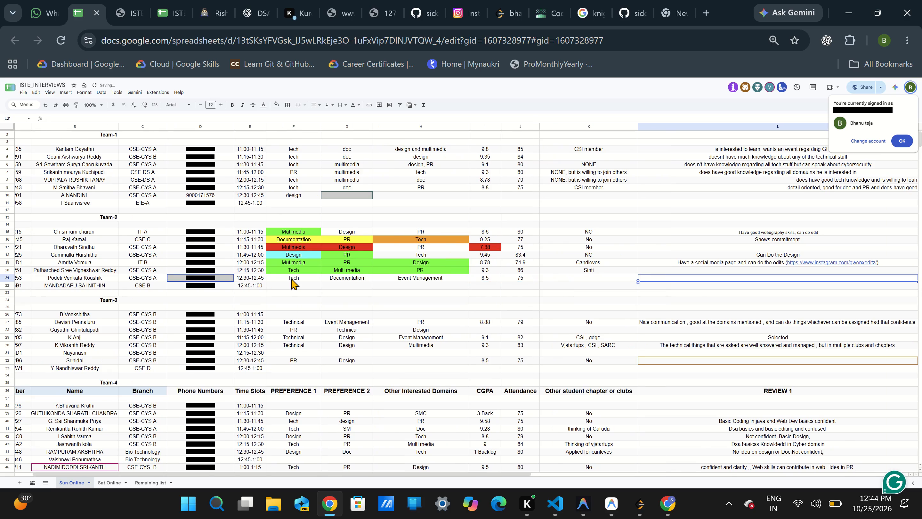
pyautogui.scroll(1, 291, 278)
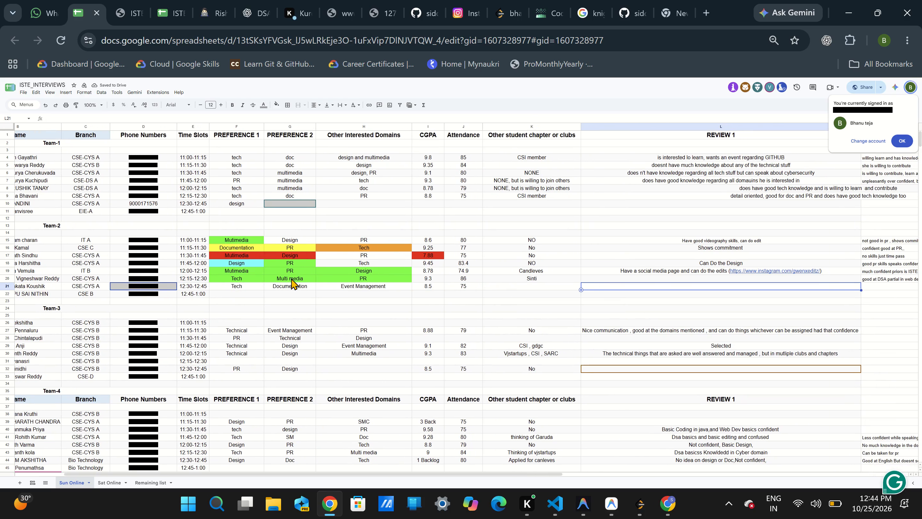
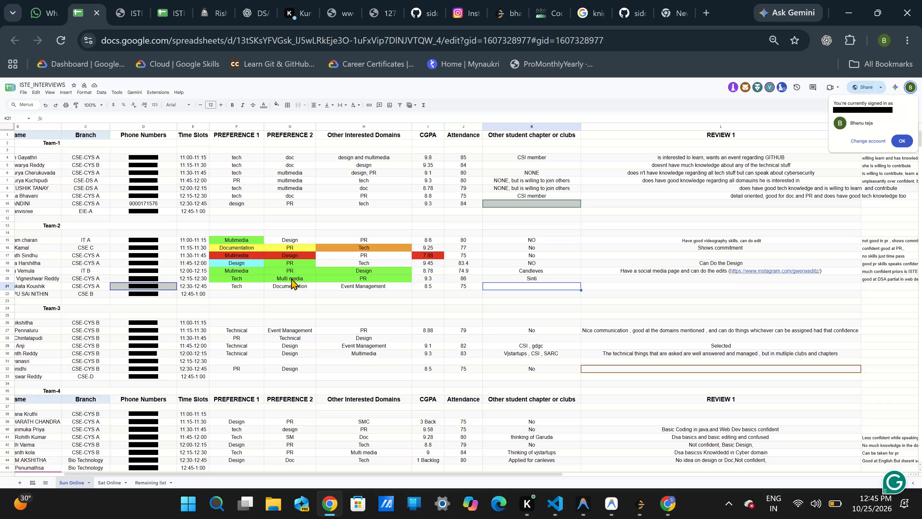
# Enter No under Other student chapter or clubs for the Team-2 candidate in row 21.
pyautogui.write('No0')
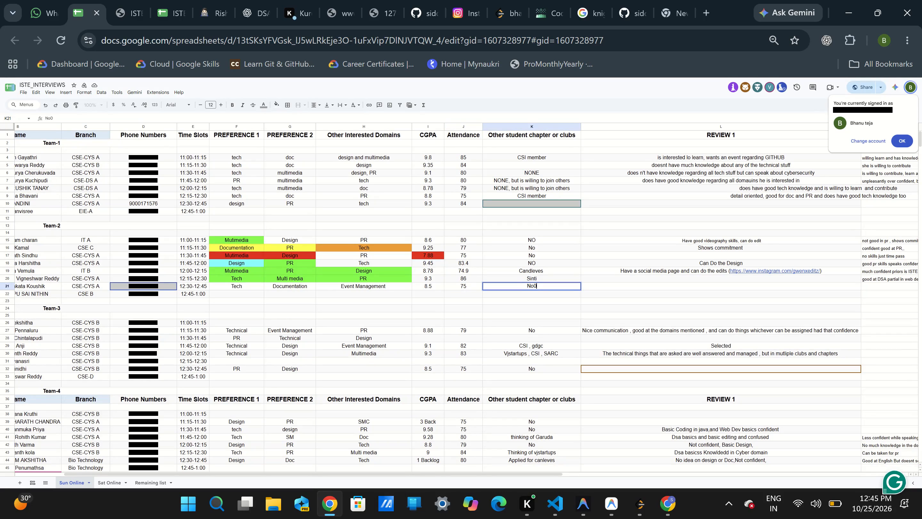
pyautogui.press('BackSpace')
pyautogui.press('Right')
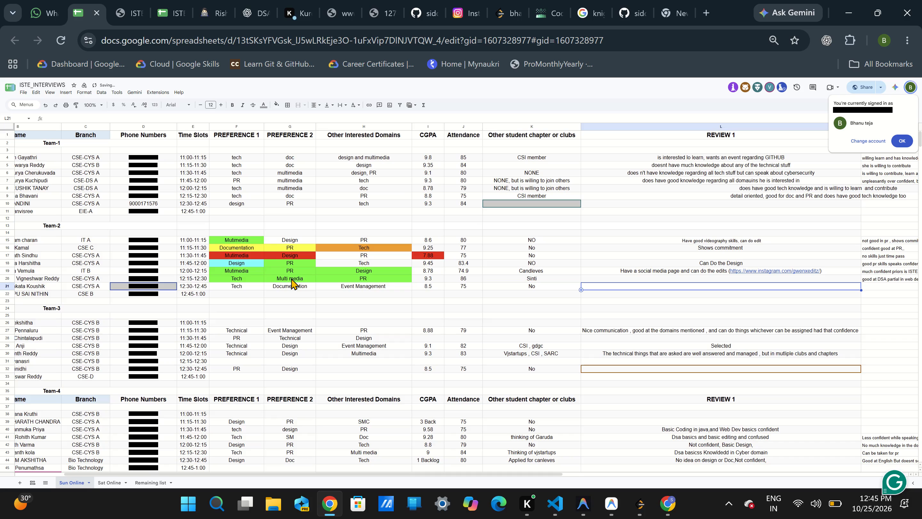
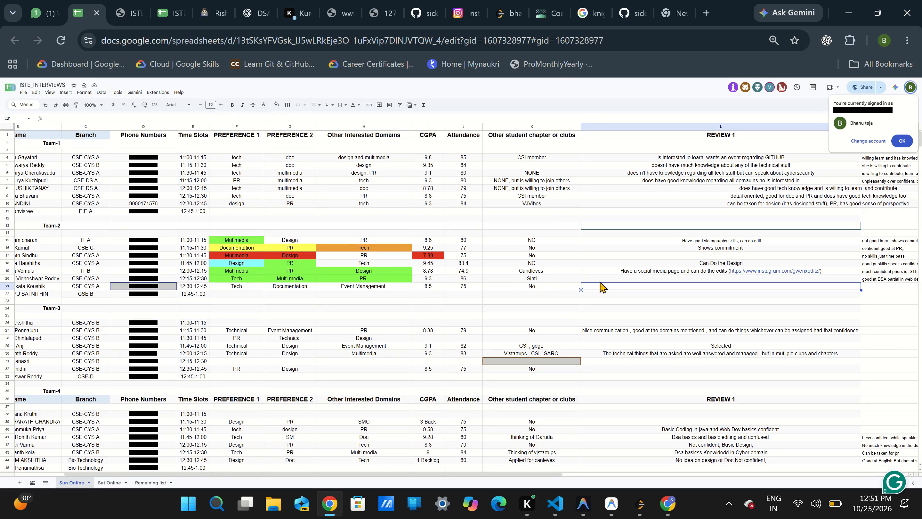
# Enter "good at dsa partial in web dev ," under REVIEW 2 for the Team-2 candidate in row 21.
pyautogui.hscroll(-1, 616, 284)
pyautogui.hscroll(1, 616, 284)
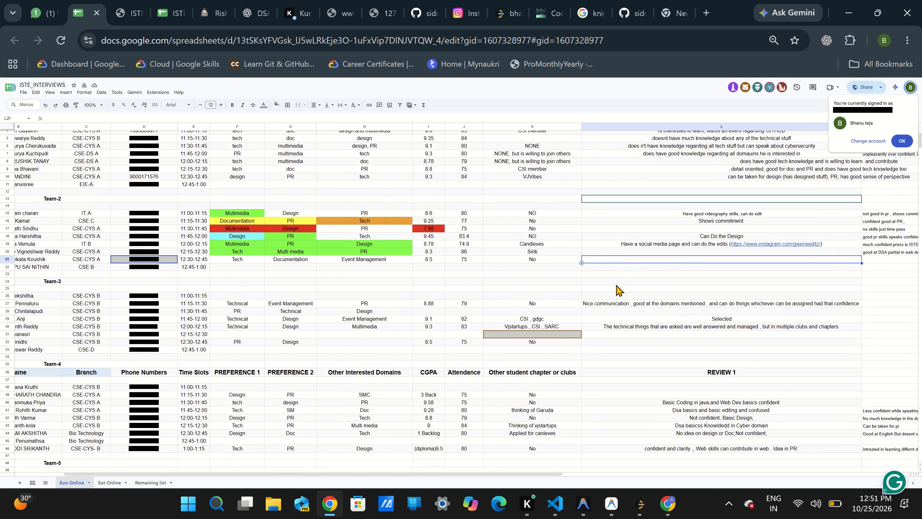
pyautogui.hscroll(3, 616, 284)
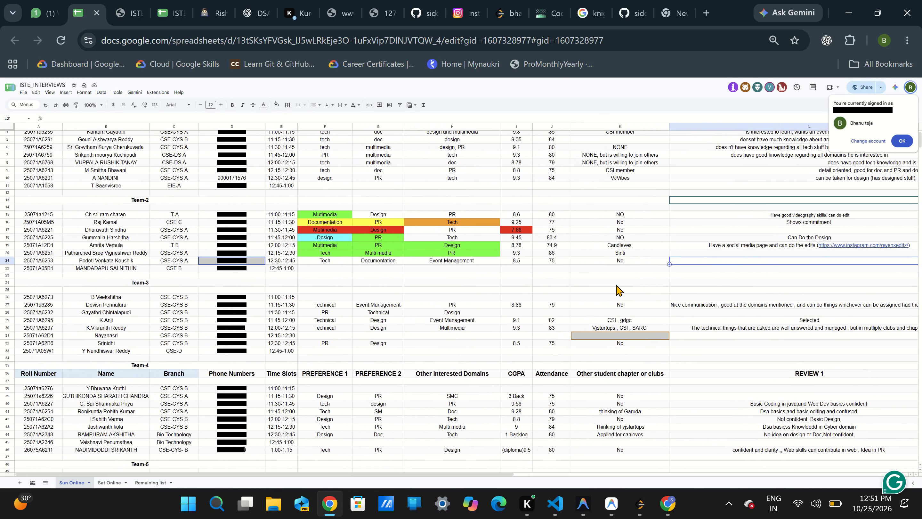
pyautogui.hscroll(-5, 616, 284)
pyautogui.scroll(-1, 616, 284)
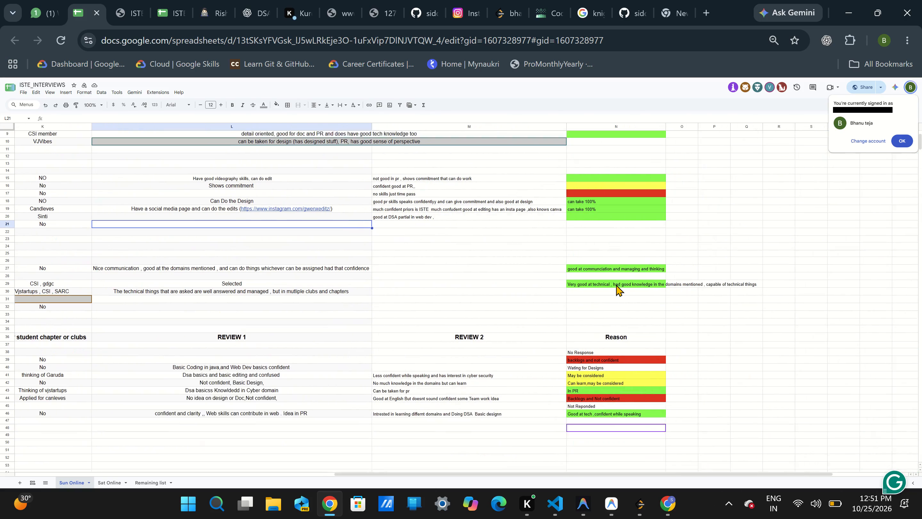
pyautogui.scroll(-1, 616, 284)
pyautogui.scroll(5, 616, 284)
pyautogui.hscroll(1, 616, 284)
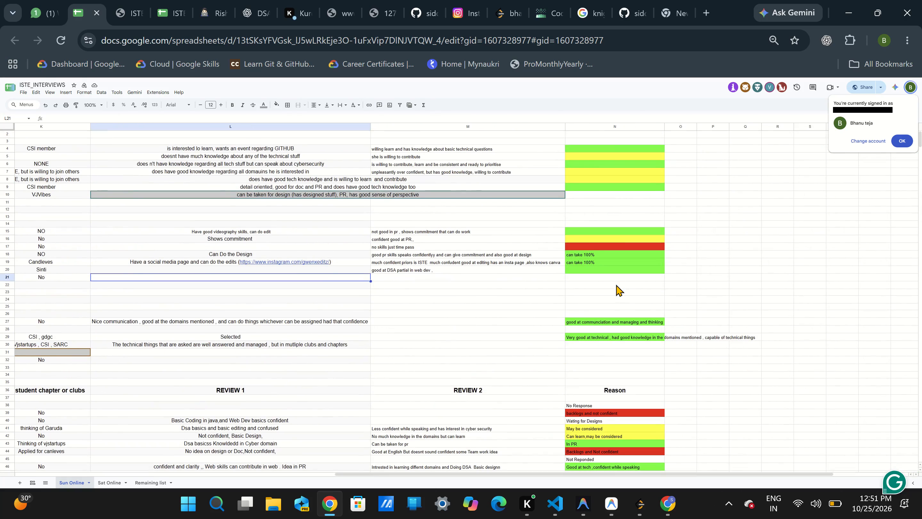
pyautogui.hscroll(4, 616, 284)
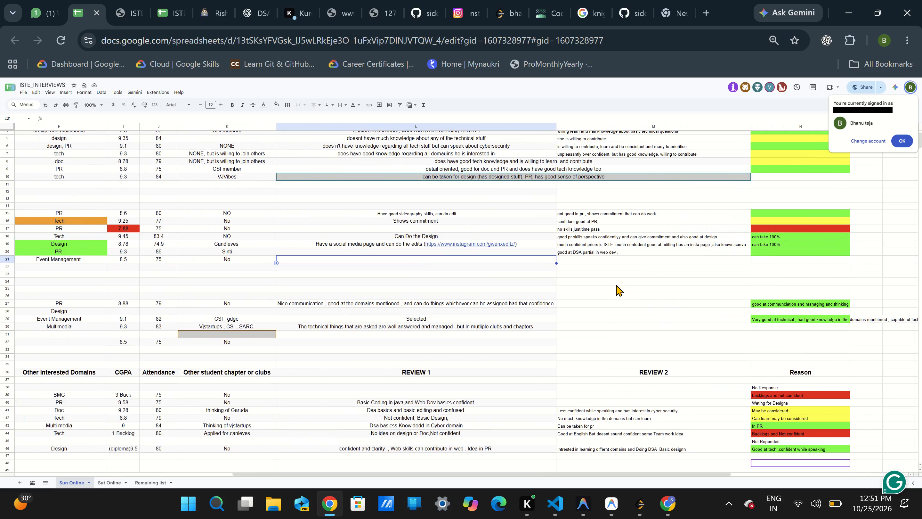
pyautogui.click(588, 259)
pyautogui.write('good ar')
pyautogui.press('BackSpace')
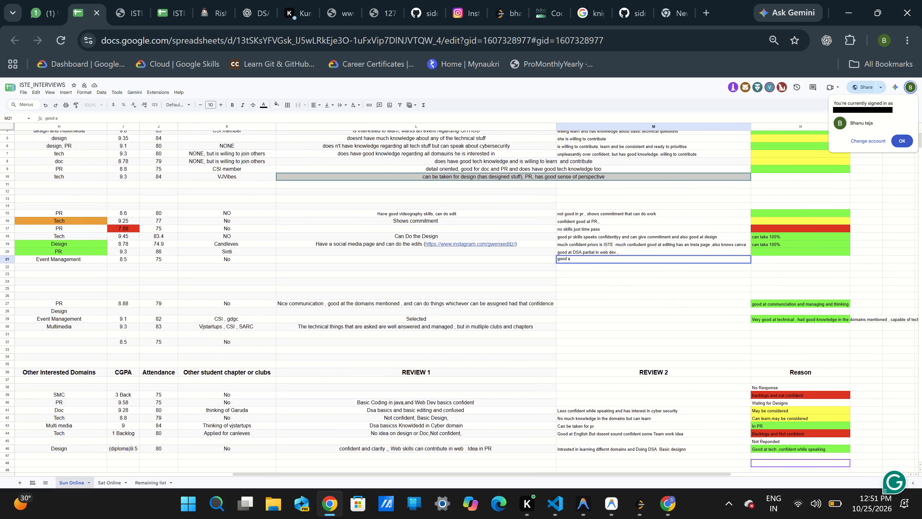
pyautogui.write('t dsa')
pyautogui.press('space')
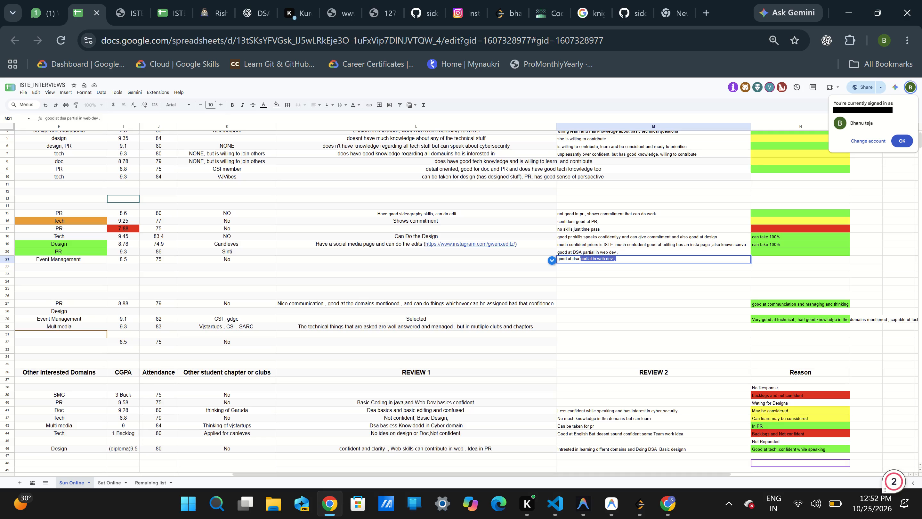
pyautogui.press('Tab')
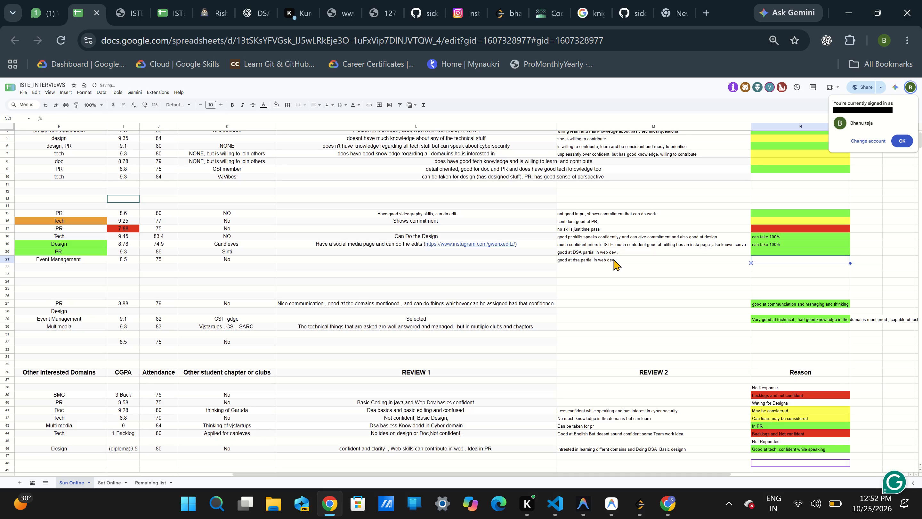
# Append "knows doc and confident" to the REVIEW 2 comment of the Team-2 candidate in row 21.
pyautogui.click(613, 259)
pyautogui.doubleClick(615, 259)
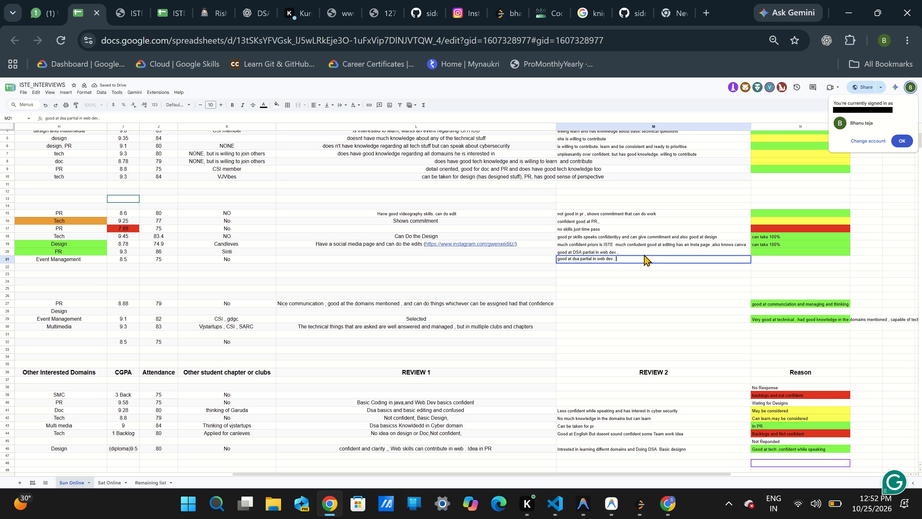
pyautogui.write('knows doc and')
pyautogui.press('space')
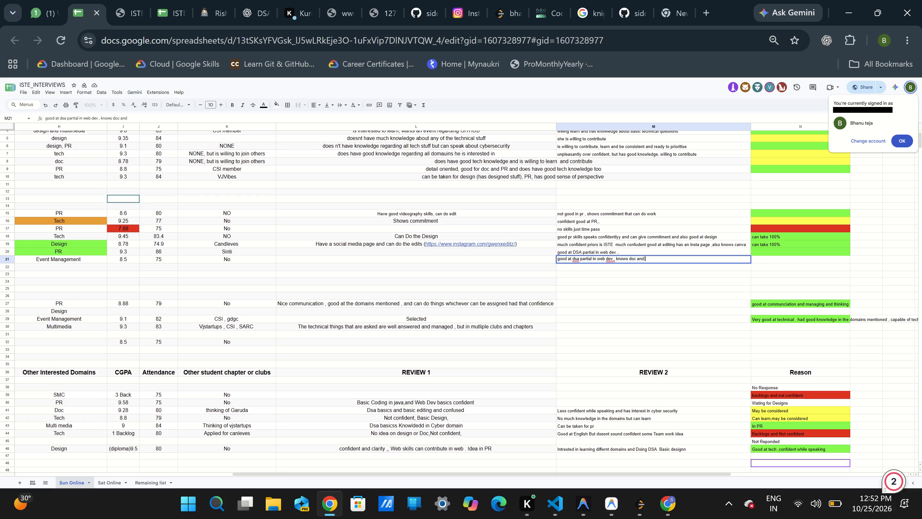
pyautogui.write('made')
pyautogui.press('space')
pyautogui.press('BackSpace')
pyautogui.press('BackSpace')
pyautogui.press('BackSpace')
pyautogui.press('BackSpace')
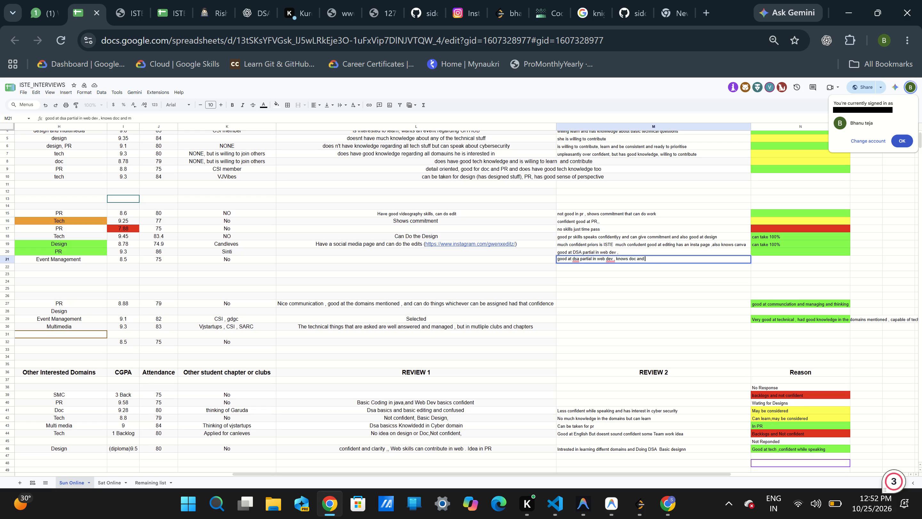
pyautogui.press('BackSpace')
pyautogui.write('confident')
pyautogui.press('Right')
pyautogui.press('Right')
pyautogui.press('Down')
# Fill the Reason cell of the Team-2 candidate in row 21 with green.
pyautogui.click(809, 258)
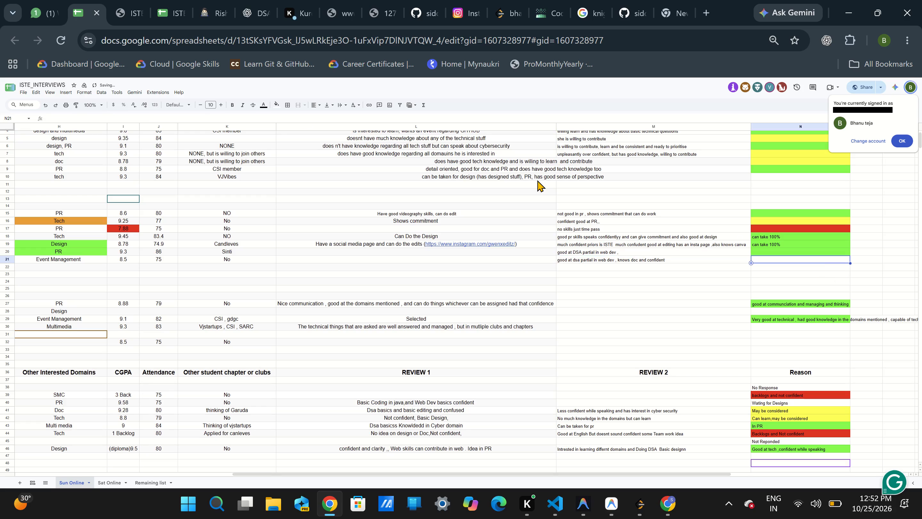
pyautogui.click(274, 103)
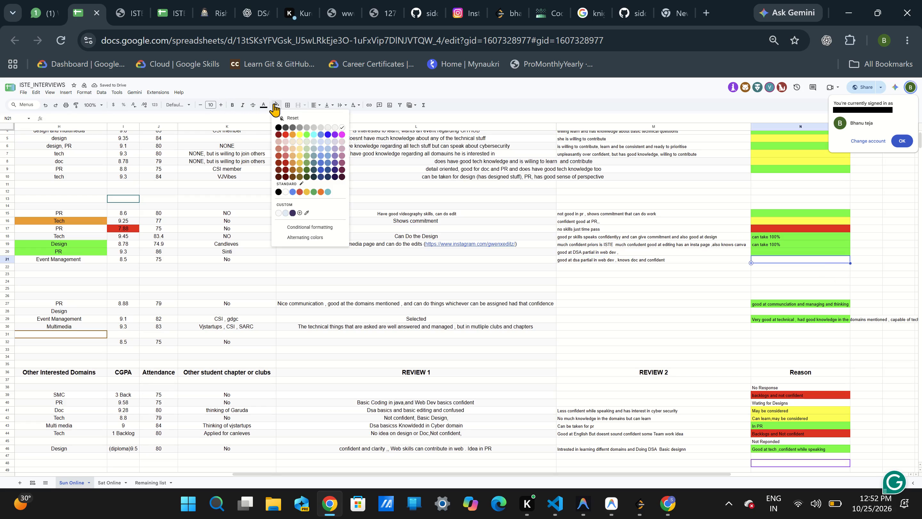
pyautogui.click(307, 137)
# Change the fill of the PREFERENCE 1 cell (Tech) in Team-2 row 20 to yellow.
pyautogui.hscroll(1, 404, 272)
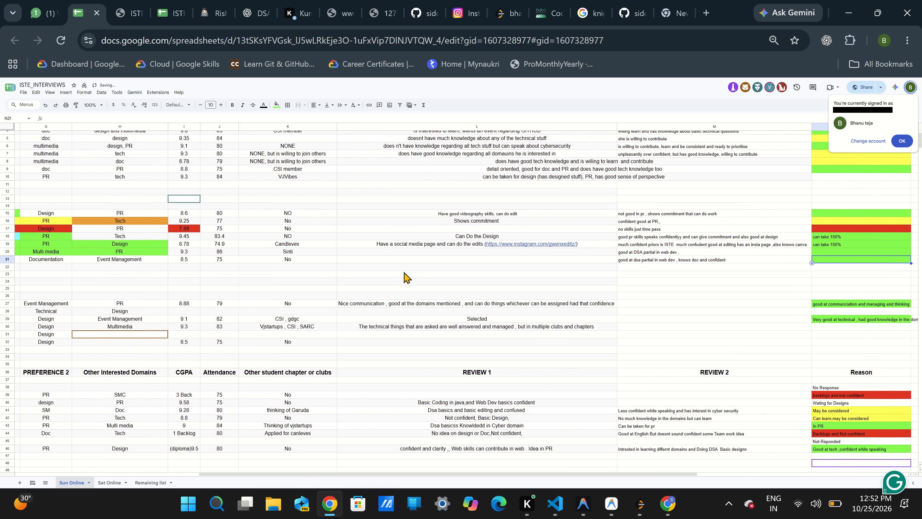
pyautogui.hscroll(1, 404, 272)
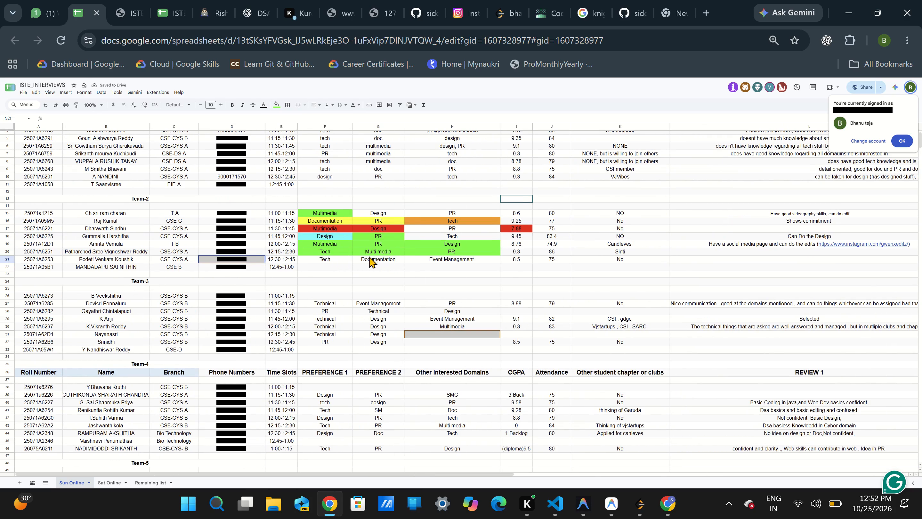
pyautogui.click(438, 251)
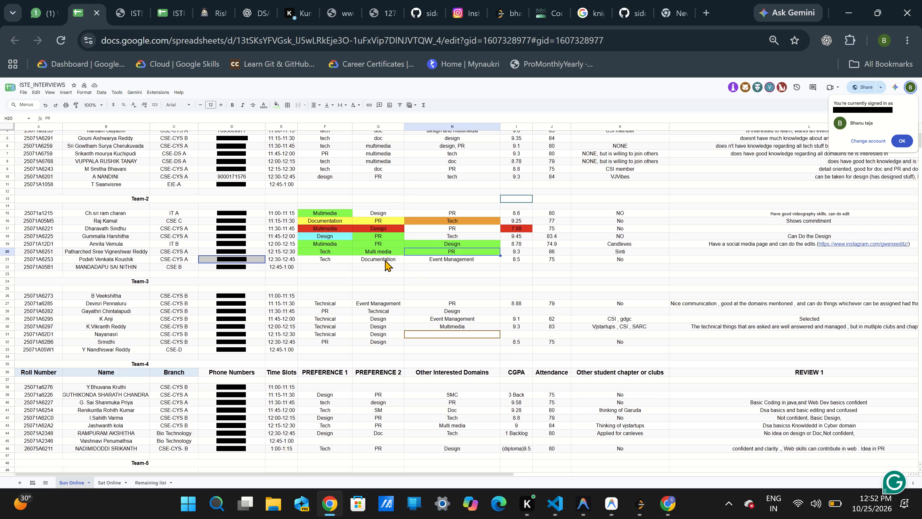
pyautogui.click(348, 251)
pyautogui.scroll(3, 325, 105)
pyautogui.scroll(2, 343, 205)
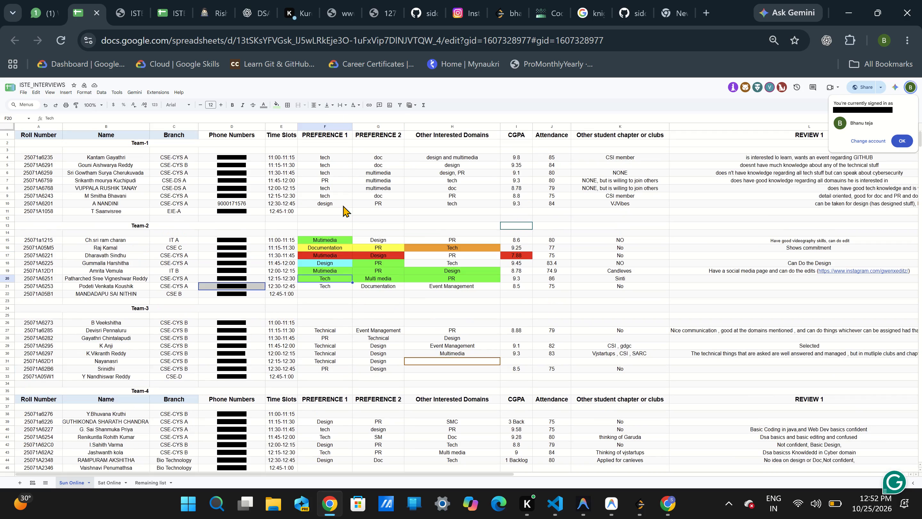
pyautogui.scroll(3, 343, 202)
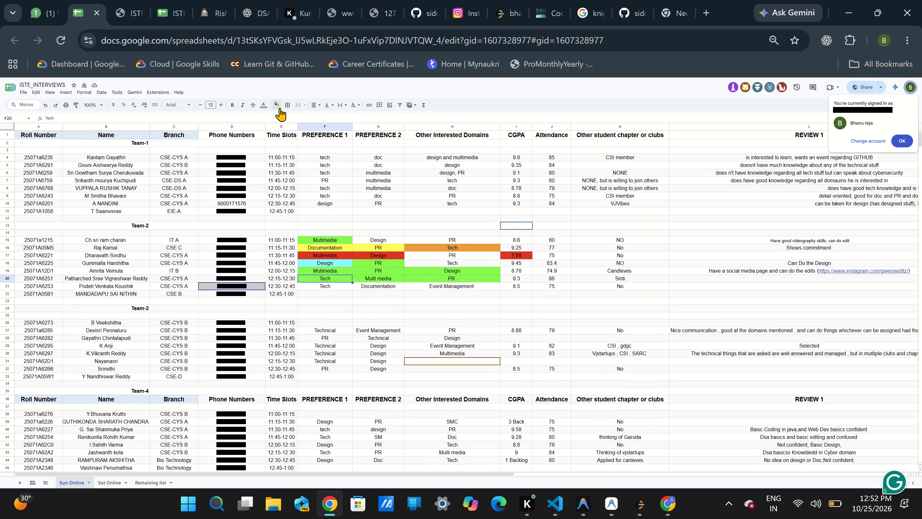
pyautogui.click(280, 108)
pyautogui.click(301, 138)
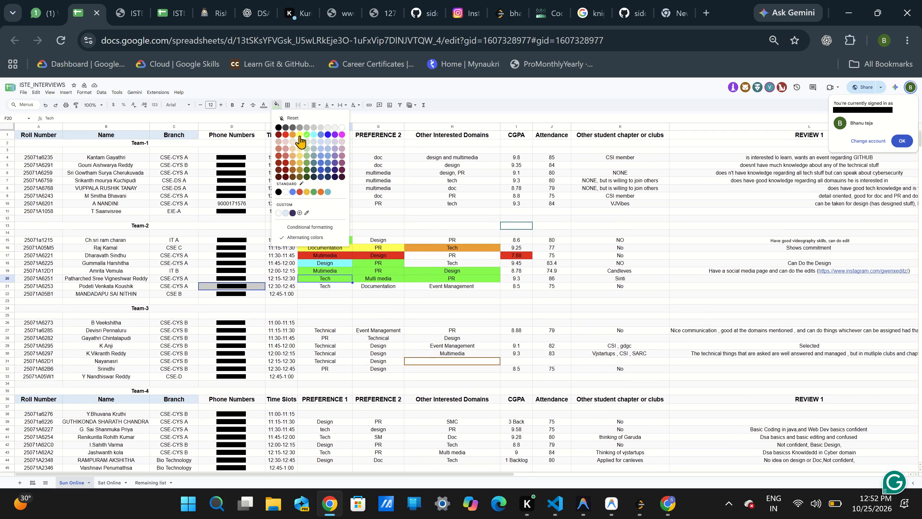
pyautogui.click(300, 136)
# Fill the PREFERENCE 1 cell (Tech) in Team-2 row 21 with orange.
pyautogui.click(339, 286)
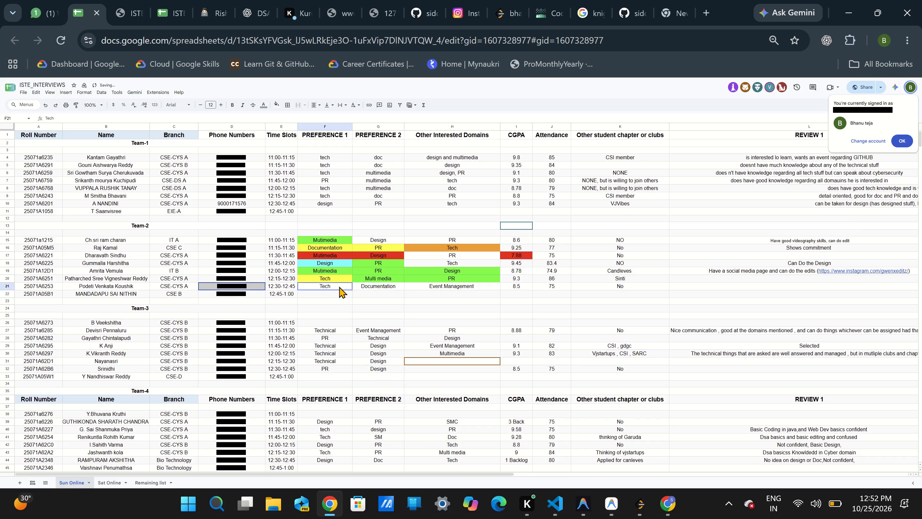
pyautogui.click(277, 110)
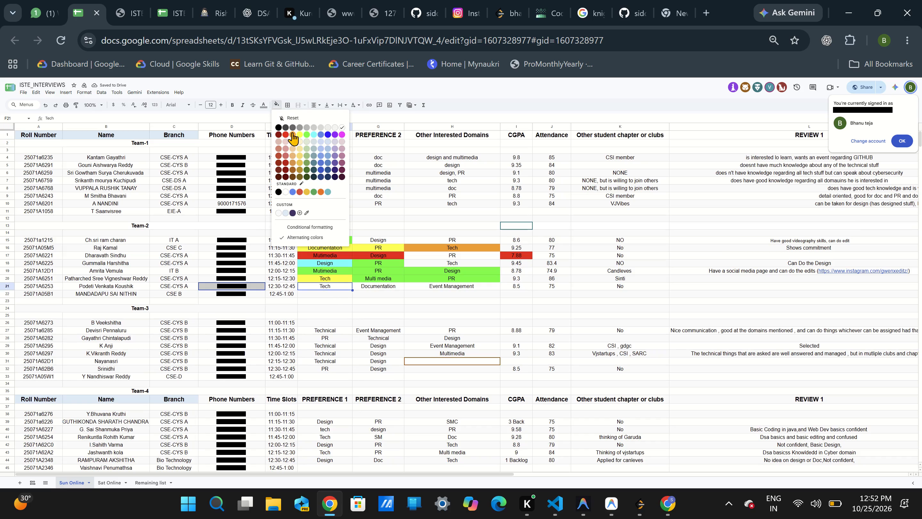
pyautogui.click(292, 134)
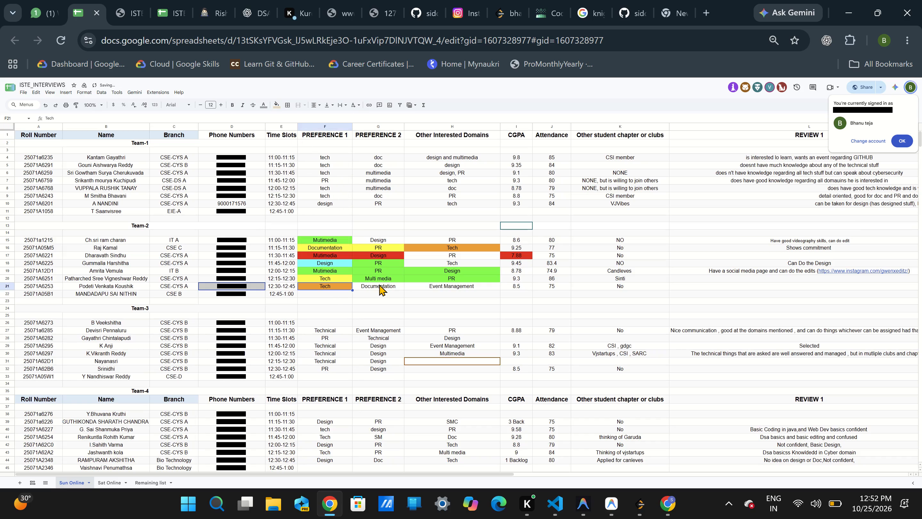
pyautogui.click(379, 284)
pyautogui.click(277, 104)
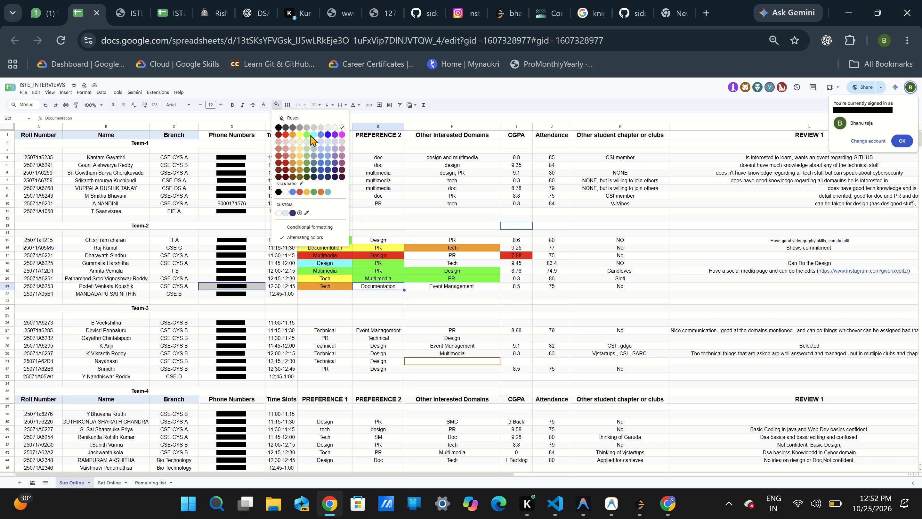
# Set the fill of the PREFERENCE 1 cell (Tech) in Team-2 row 21 to cyan.
pyautogui.click(328, 288)
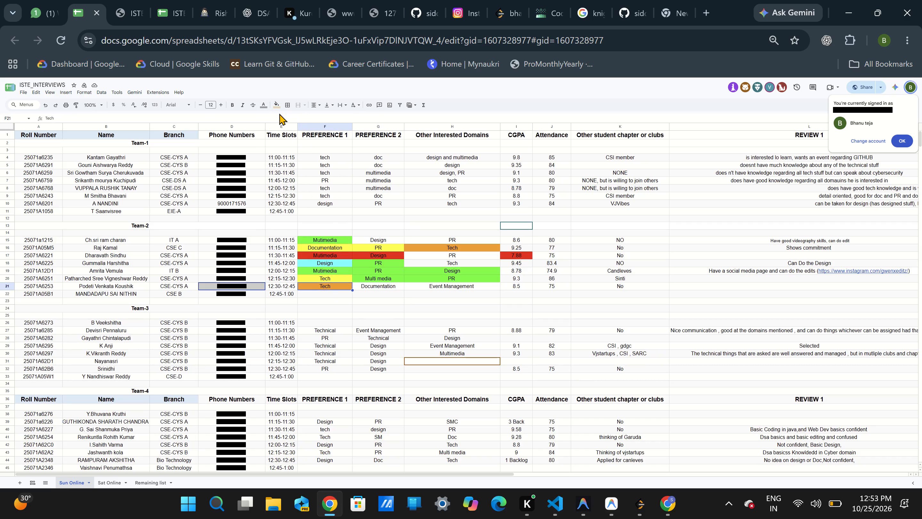
pyautogui.click(276, 111)
pyautogui.click(276, 106)
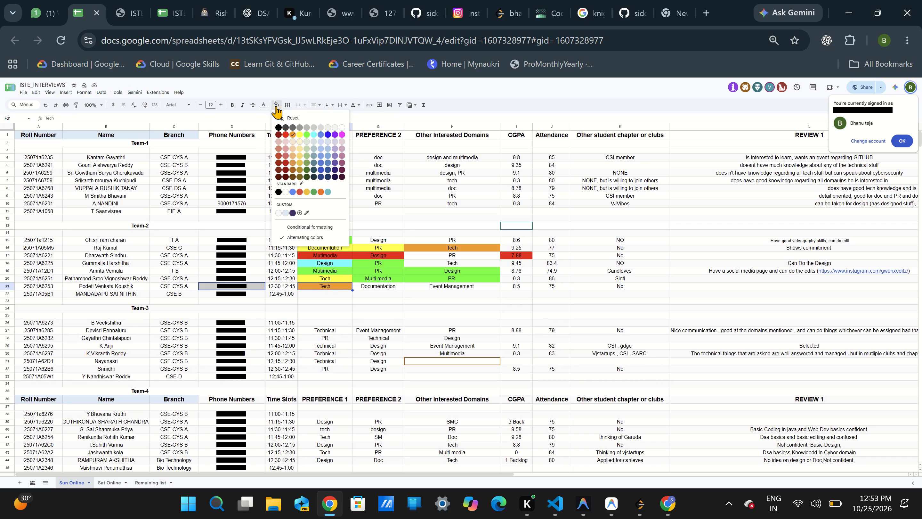
pyautogui.click(314, 134)
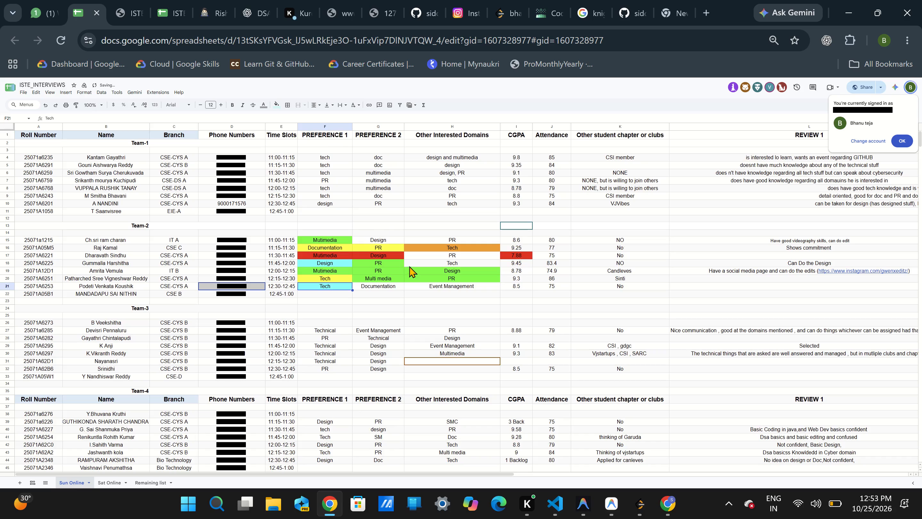
# Review the Other Interested Domains, REVIEW 1, REVIEW 2 and Reason cells of the Team-2 candidate in row 21.
pyautogui.click(424, 285)
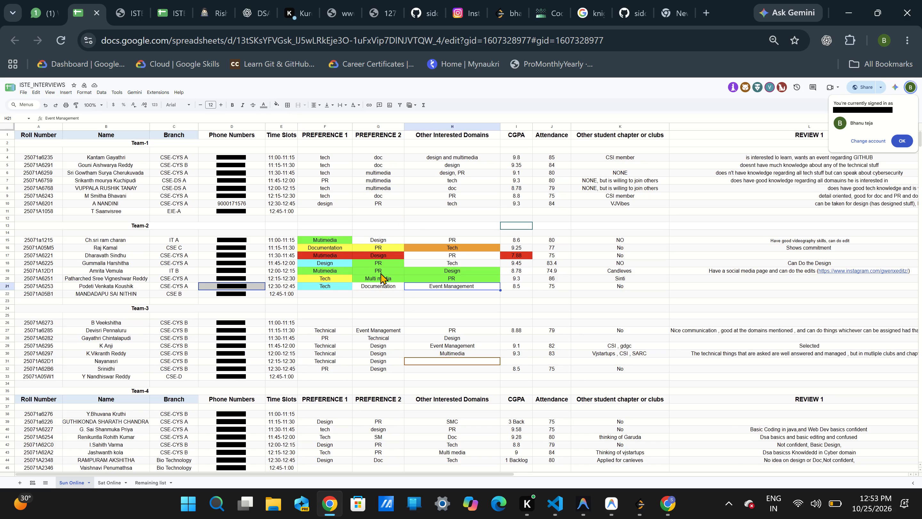
pyautogui.hscroll(-2, 380, 273)
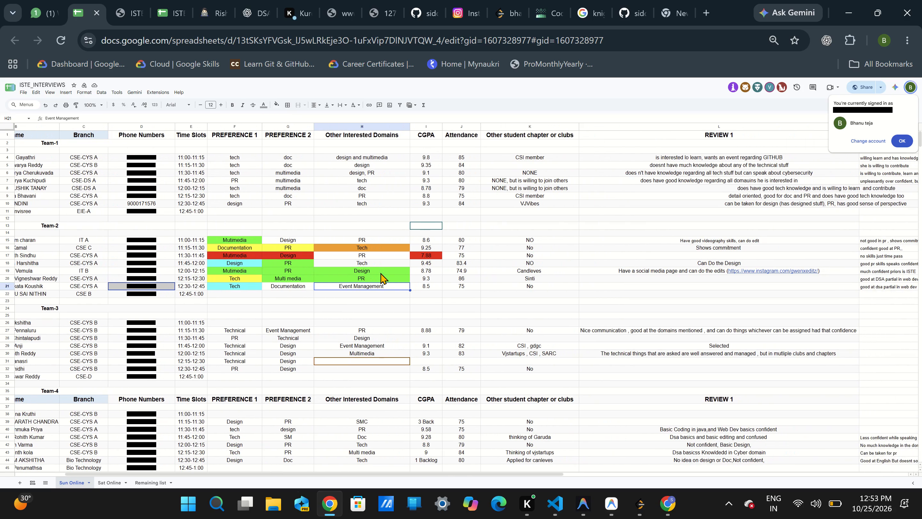
pyautogui.hscroll(-1, 488, 276)
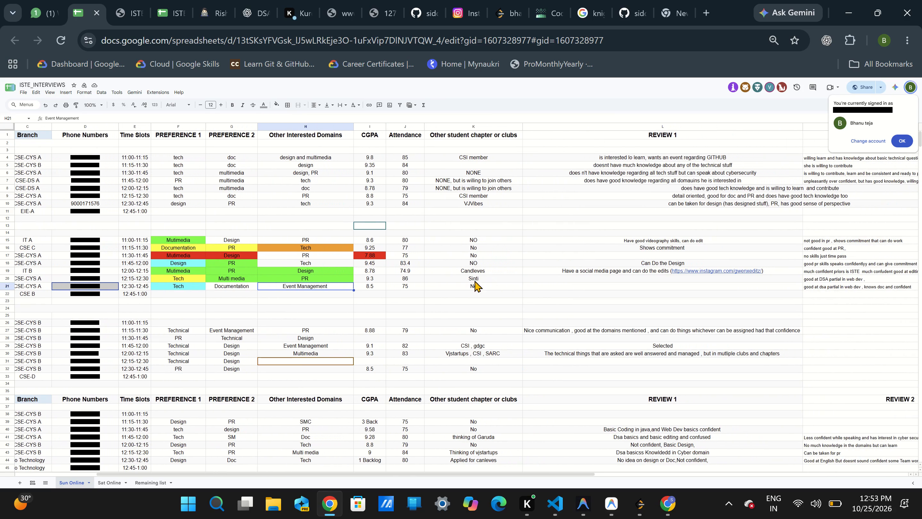
pyautogui.click(534, 283)
pyautogui.hscroll(-3, 534, 283)
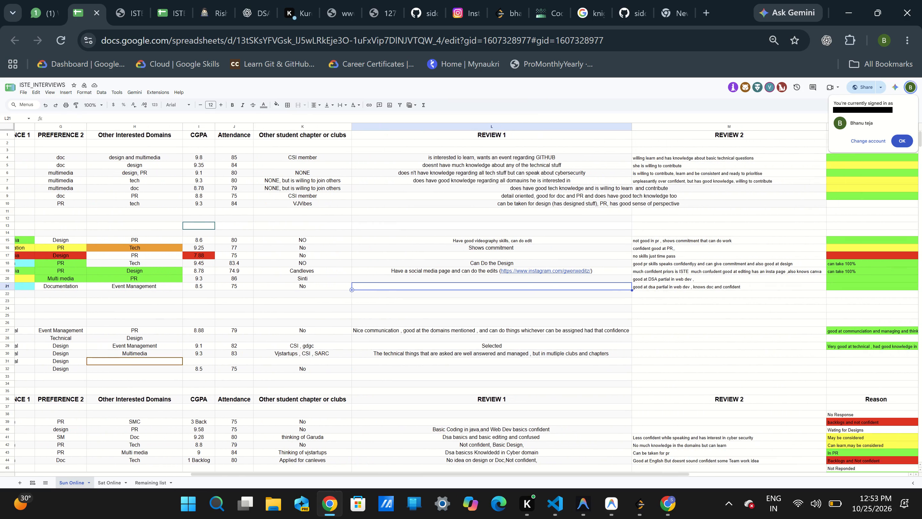
pyautogui.hscroll(-1, 682, 305)
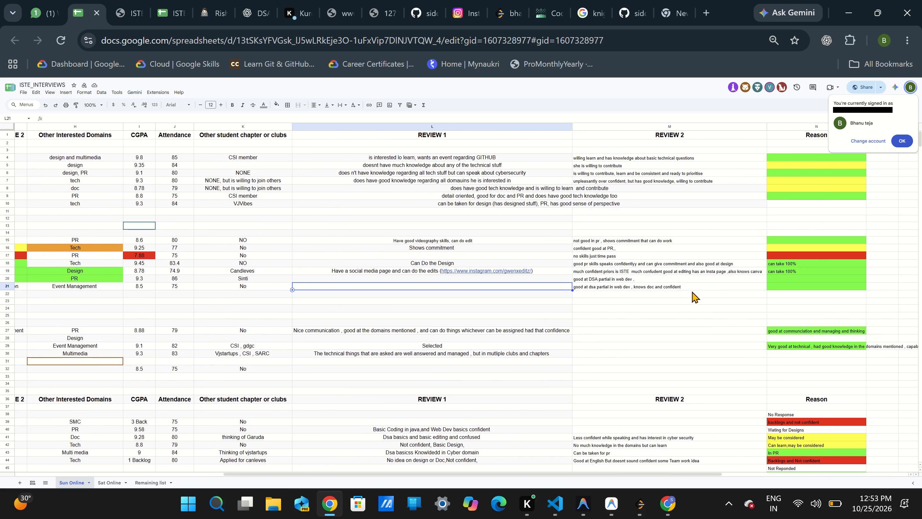
pyautogui.click(693, 286)
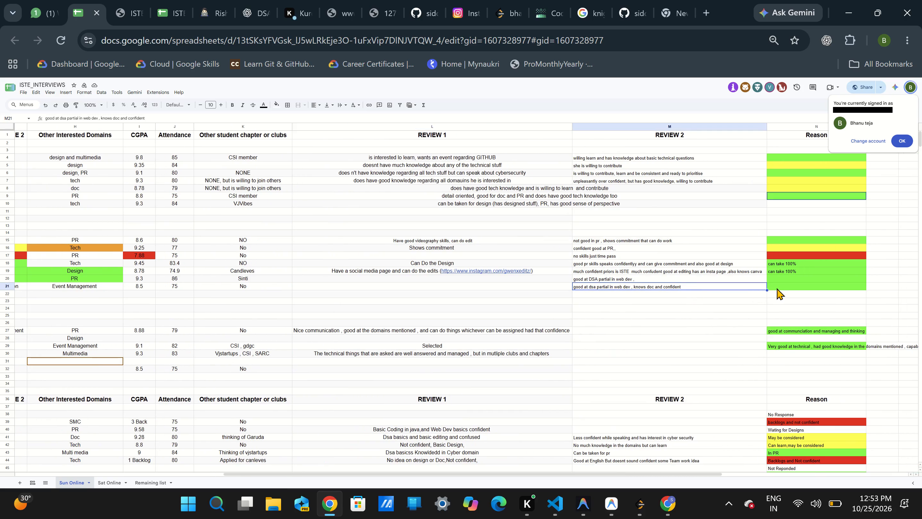
pyautogui.click(779, 287)
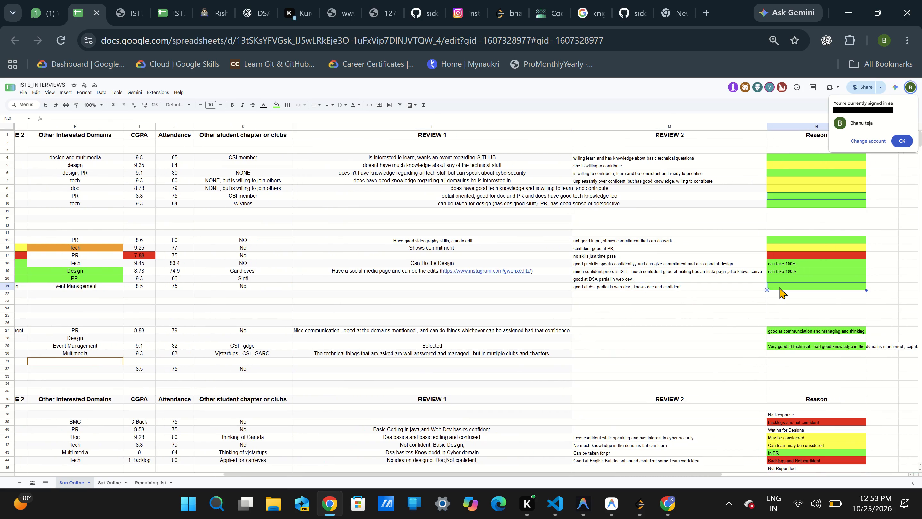
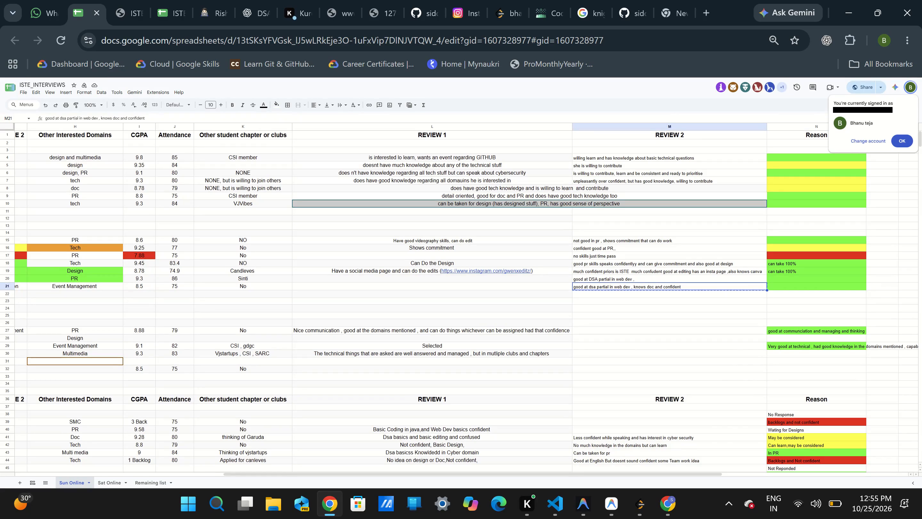
# Append ", knows a bit automationn about apis and all" to the REVIEW 2 text of the Team-2 candidate in row 21.
pyautogui.doubleClick(717, 285)
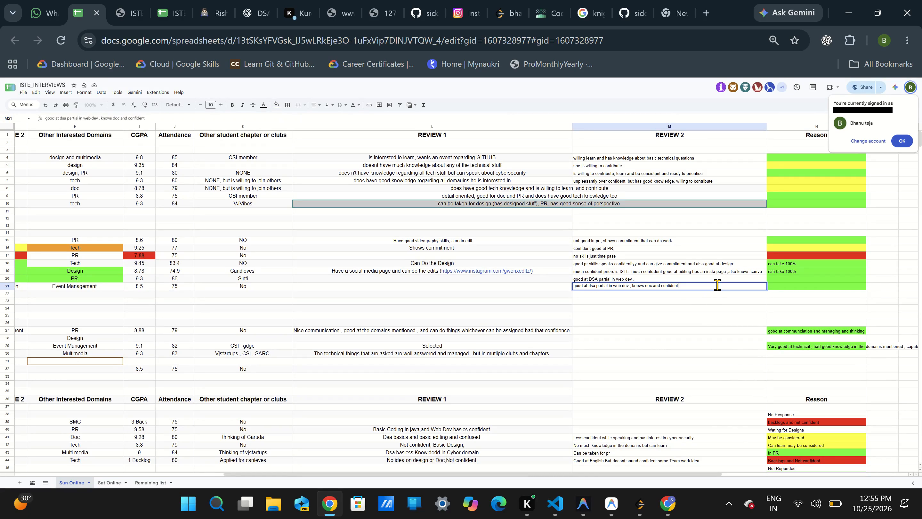
pyautogui.write(', ko')
pyautogui.press('BackSpace')
pyautogui.write('nows')
pyautogui.press('space')
pyautogui.write('a bit automationn')
pyautogui.press('space')
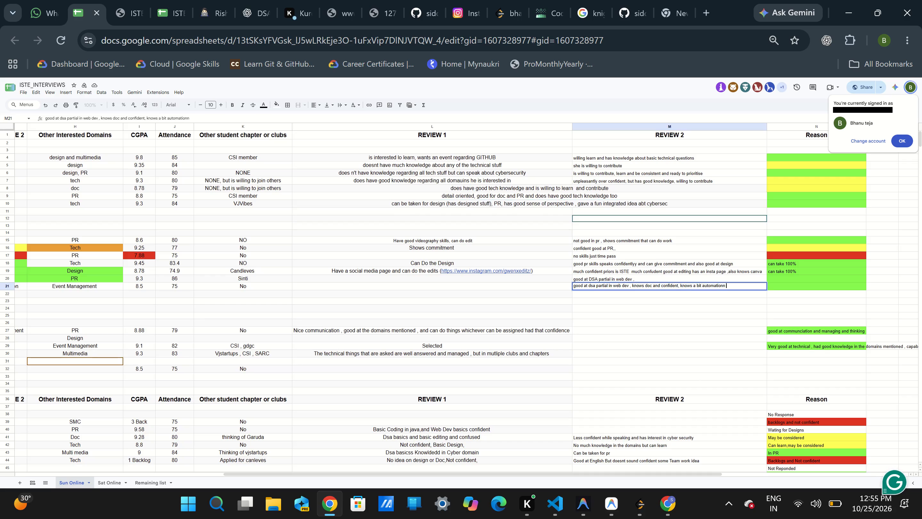
pyautogui.write('about apis andall')
pyautogui.press('BackSpace')
pyautogui.press('BackSpace')
pyautogui.press('space')
pyautogui.press('BackSpace')
pyautogui.press('BackSpace')
pyautogui.press('space')
pyautogui.write('all')
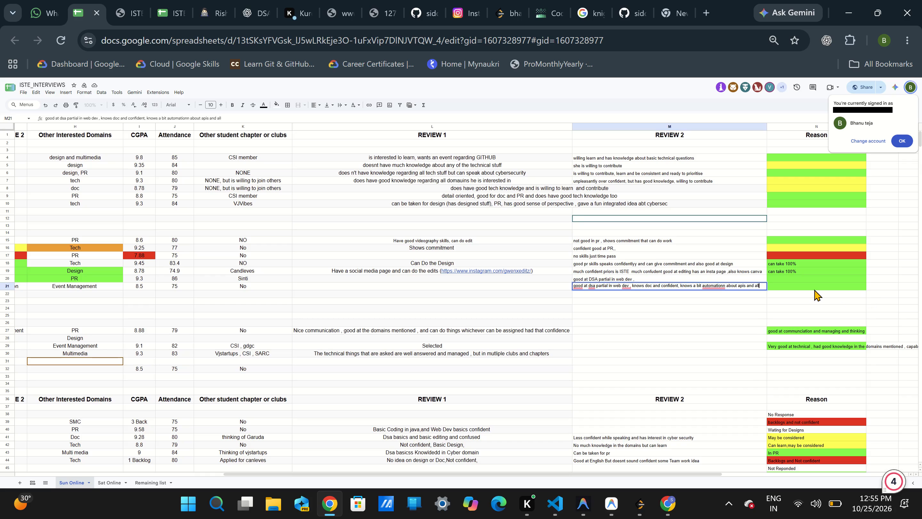
# Enter "can take for tech" as the Reason for the Team-2 candidate in row 21.
pyautogui.click(814, 289)
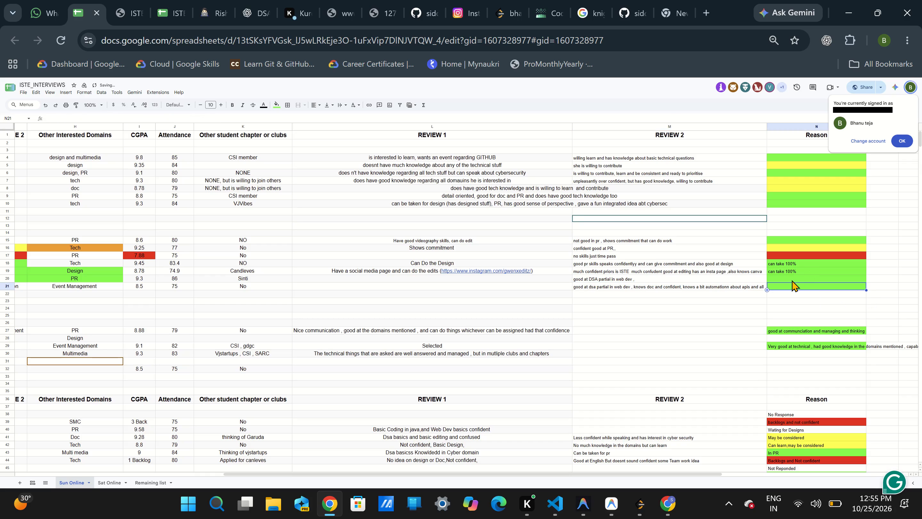
pyautogui.write('can tsk')
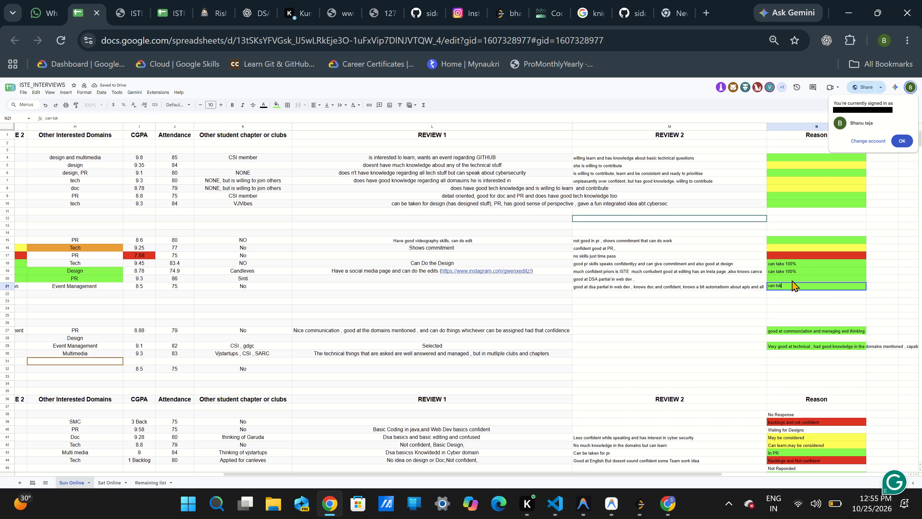
pyautogui.press('BackSpace')
pyautogui.press('BackSpace')
pyautogui.write('ake for tech')
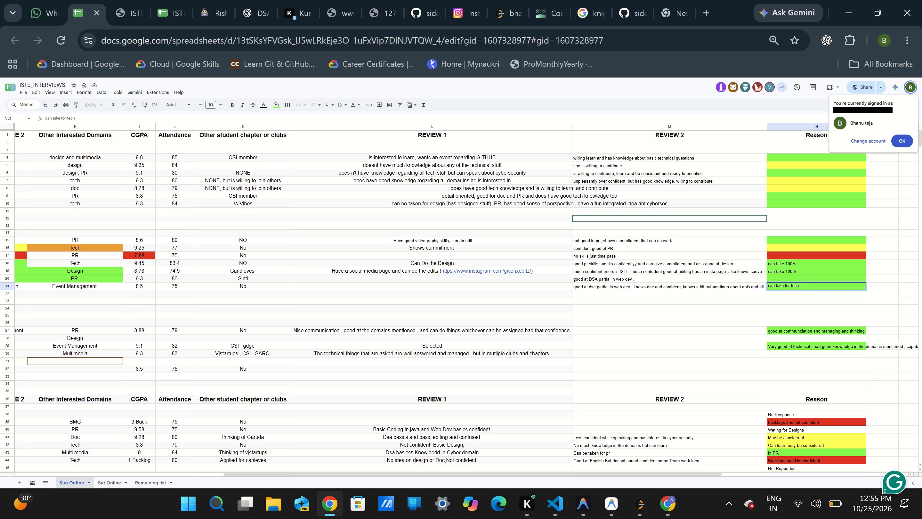
# Change the Reason for the Team-2 candidate in row 18 to "can take for multi media and tech".
pyautogui.hscroll(2, 592, 239)
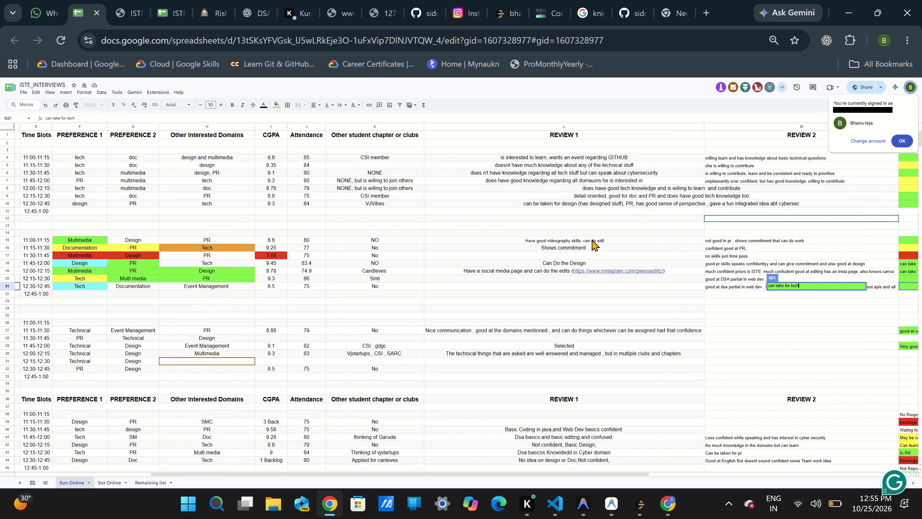
pyautogui.hscroll(2, 592, 239)
pyautogui.hscroll(-4, 592, 239)
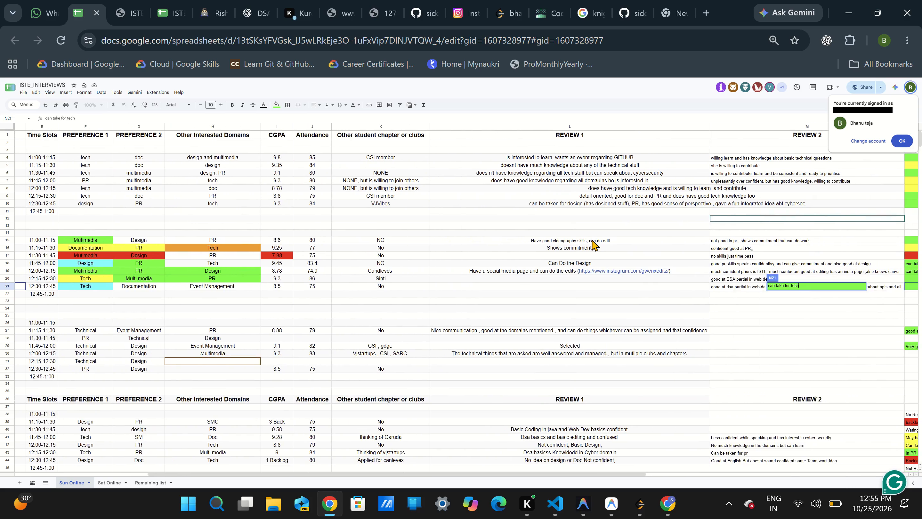
pyautogui.hscroll(-2, 592, 239)
pyautogui.doubleClick(760, 264)
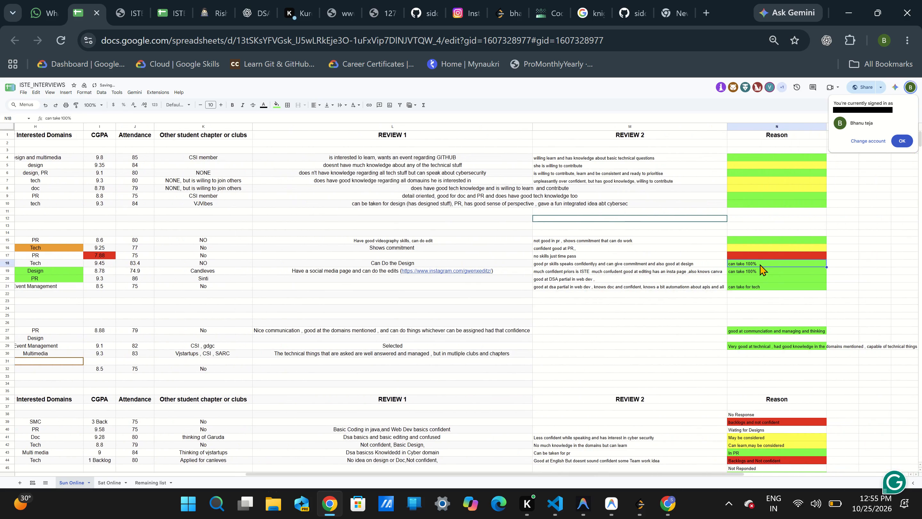
pyautogui.press('BackSpace')
pyautogui.press('BackSpace')
pyautogui.press('BackSpace')
pyautogui.press('BackSpace')
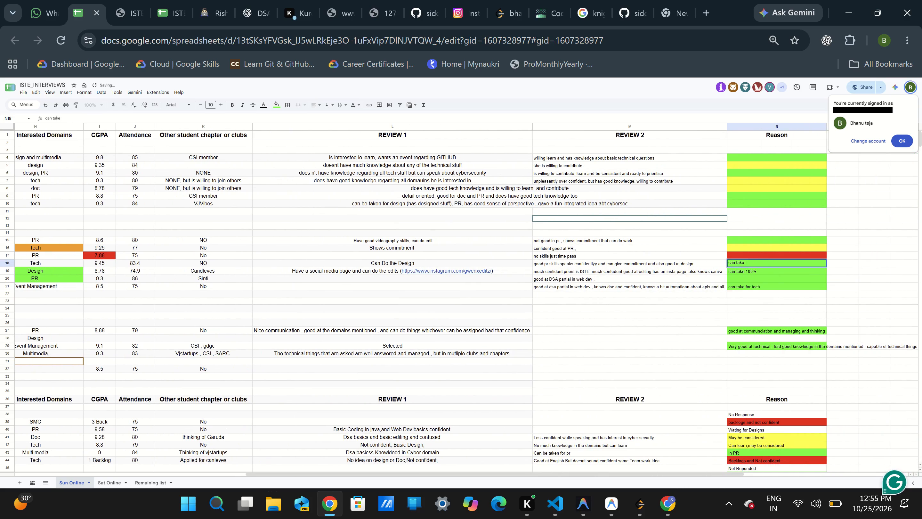
pyautogui.write('for multi media a')
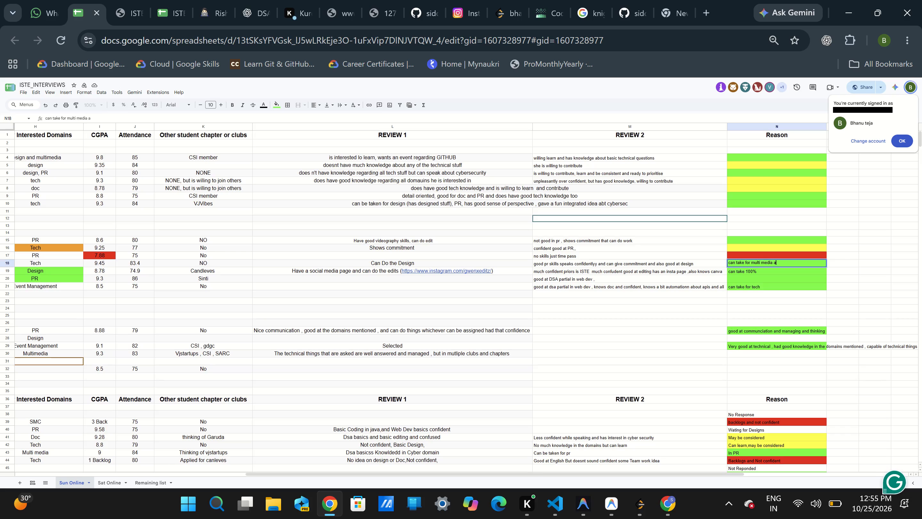
pyautogui.write('an')
pyautogui.press('space')
pyautogui.press('BackSpace')
pyautogui.press('BackSpace')
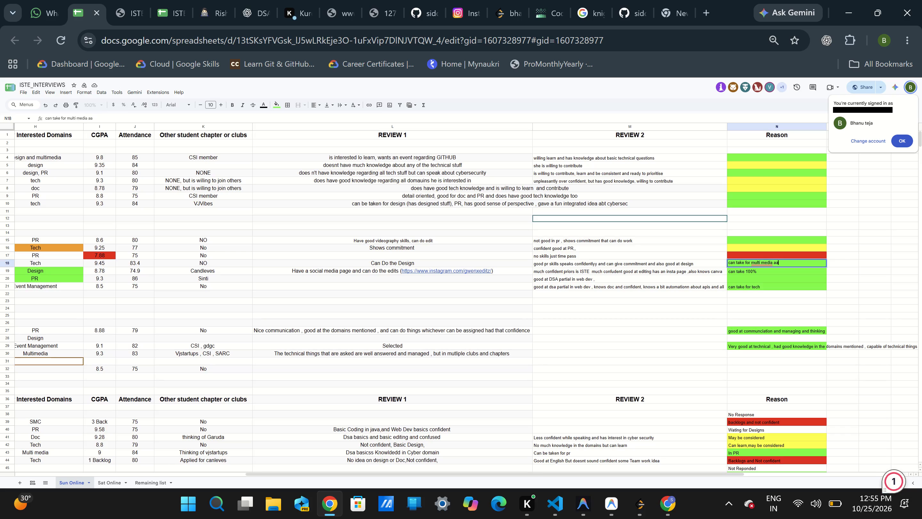
pyautogui.press('BackSpace')
pyautogui.write('nd tech')
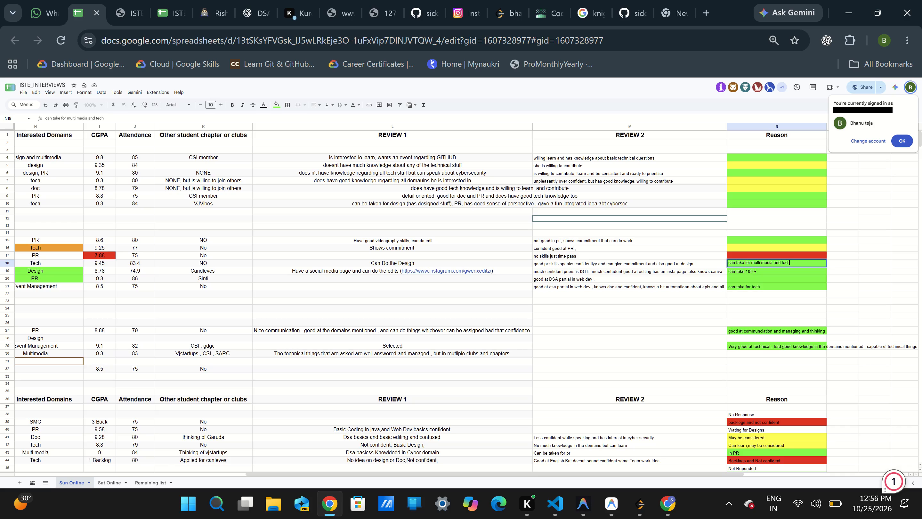
pyautogui.press('Down')
# Shorten the Reason for the Team-2 candidate in row 19 to "can take".
pyautogui.click(804, 271)
pyautogui.doubleClick(787, 271)
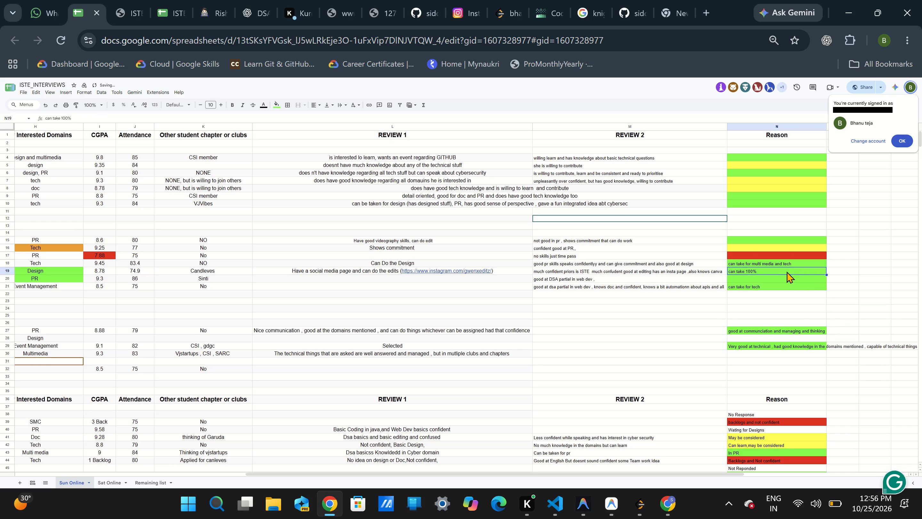
pyautogui.press('BackSpace')
pyautogui.press('BackSpace')
pyautogui.press('BackSpace')
pyautogui.press('BackSpace')
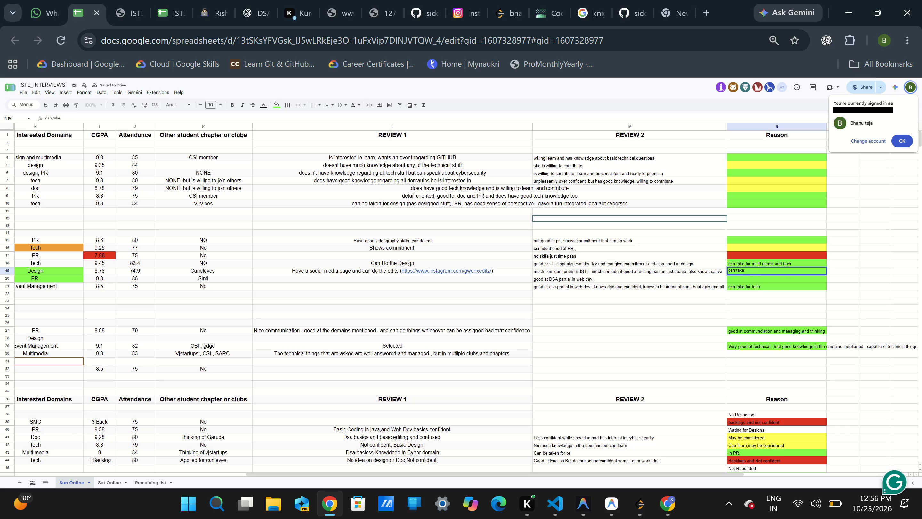
# Examine the Team-2 candidates' names, domain preferences and reviews alongside their Reason cells.
pyautogui.hscroll(1, 368, 374)
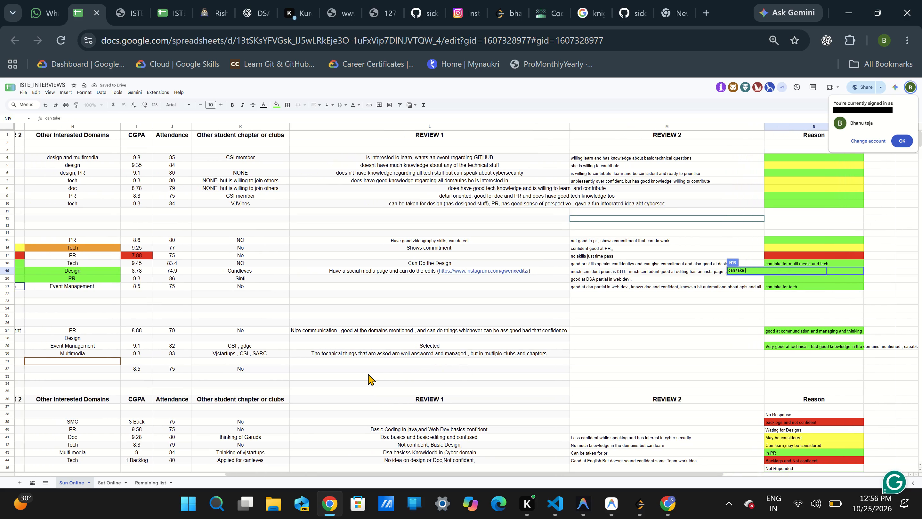
pyautogui.hscroll(4, 368, 374)
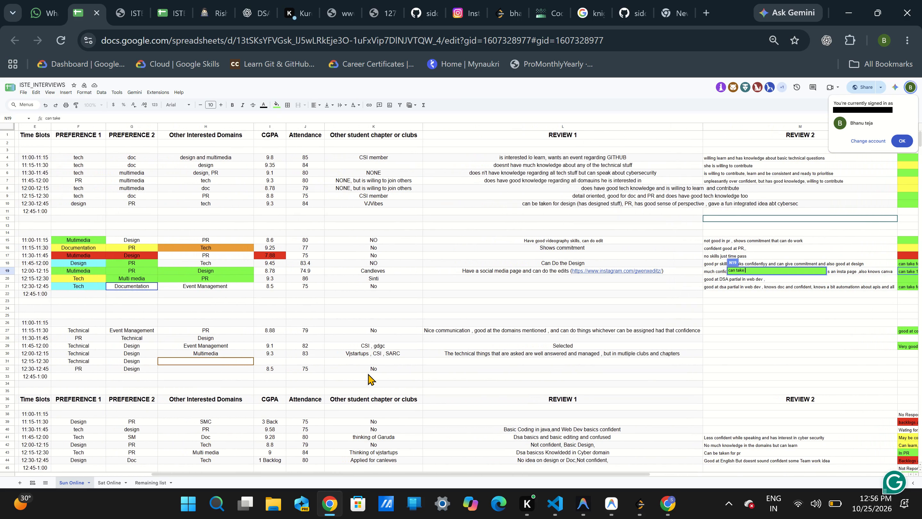
pyautogui.hscroll(5, 368, 374)
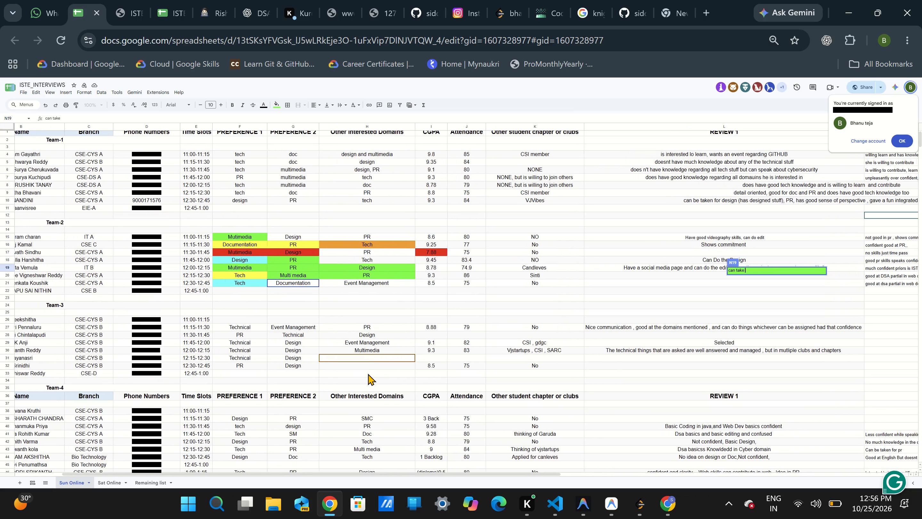
pyautogui.hscroll(1, 368, 374)
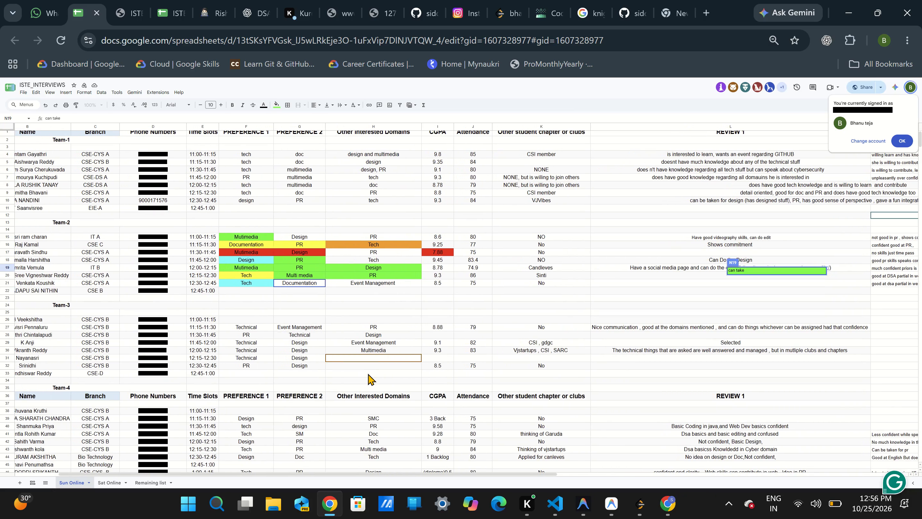
pyautogui.hscroll(1, 368, 374)
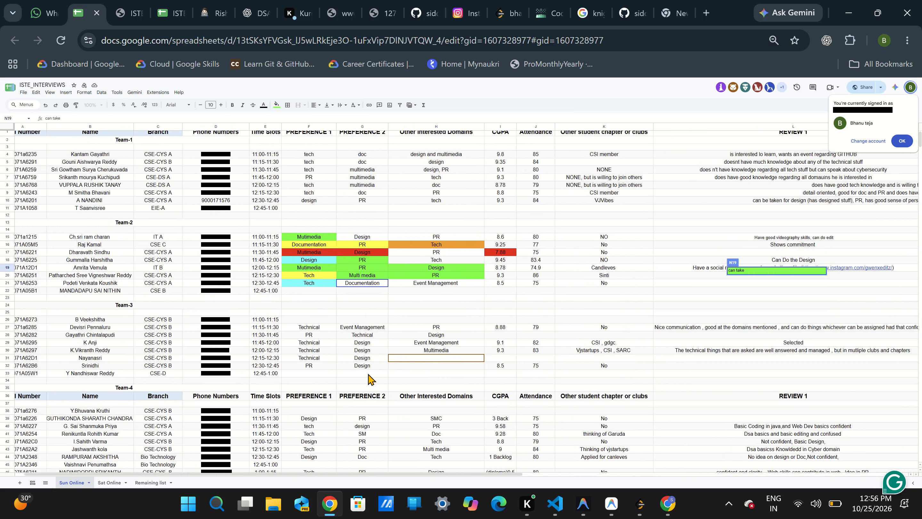
pyautogui.hscroll(2, 368, 374)
pyautogui.hscroll(-3, 368, 374)
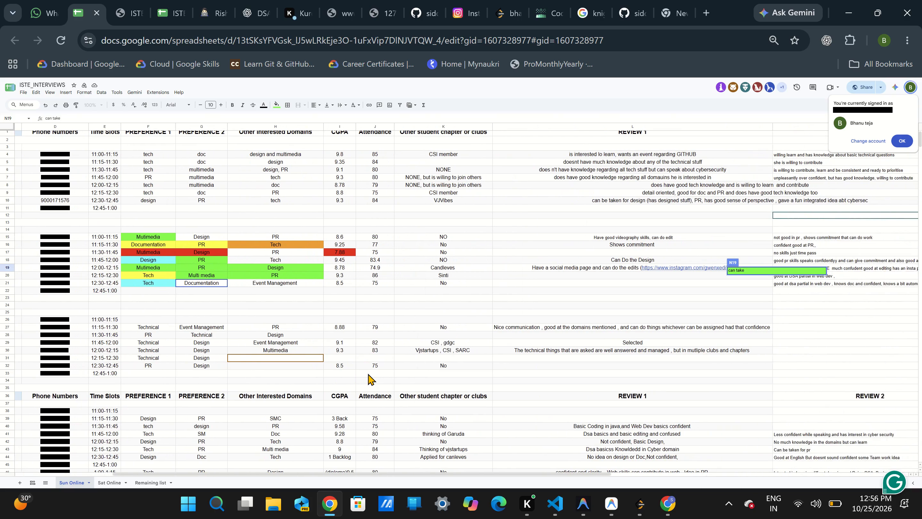
pyautogui.hscroll(-3, 368, 374)
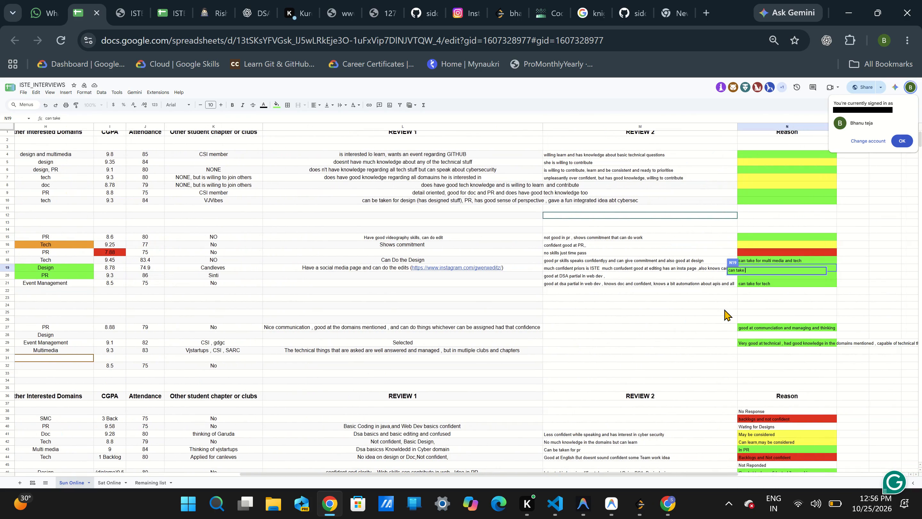
pyautogui.click(771, 299)
pyautogui.hscroll(6, 771, 299)
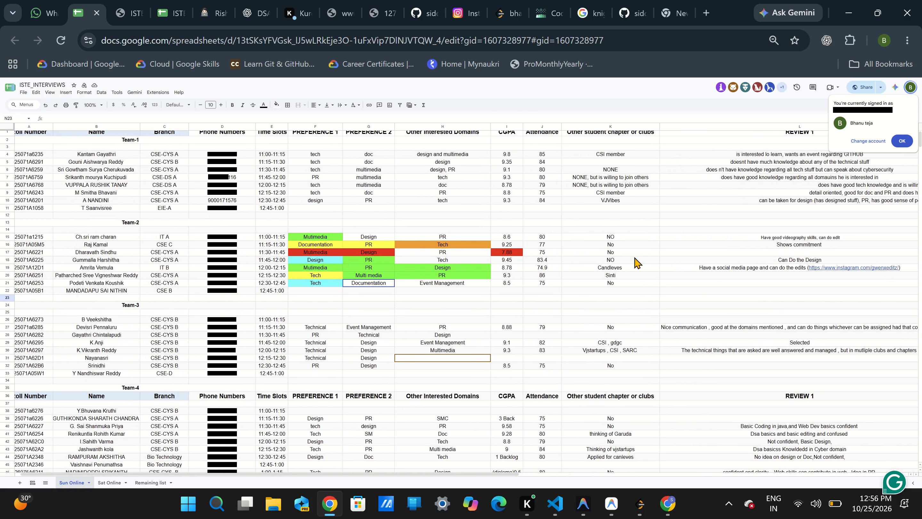
pyautogui.hscroll(-6, 662, 256)
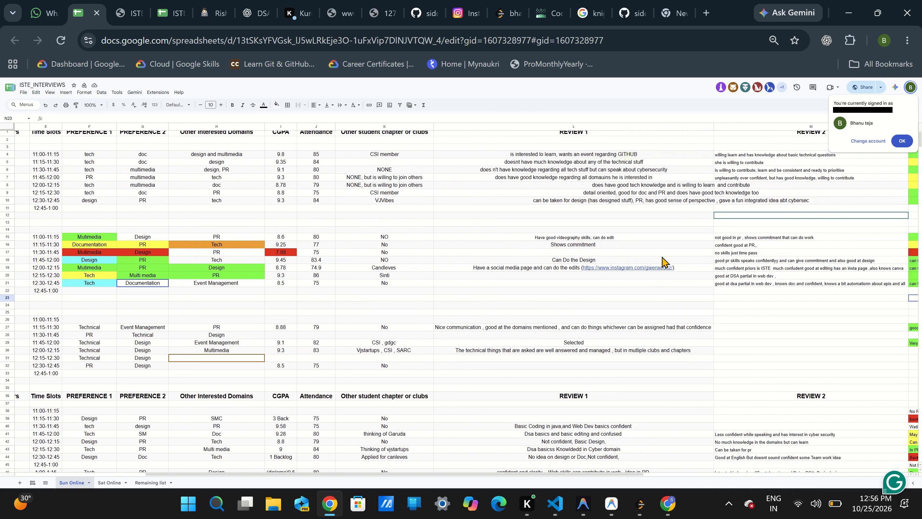
pyautogui.hscroll(-1, 662, 256)
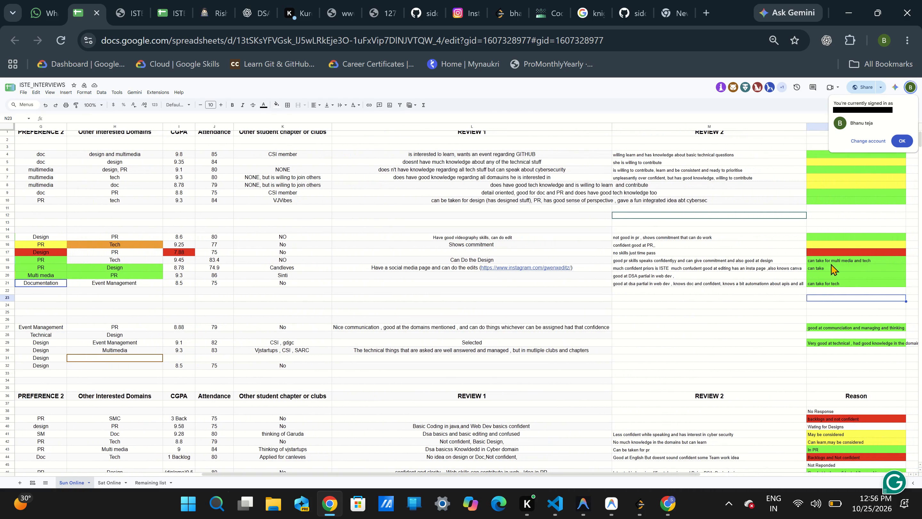
# Change the Reason for the Team-2 candidate in row 18 to "can take for PR".
pyautogui.click(850, 259)
pyautogui.hscroll(1, 850, 259)
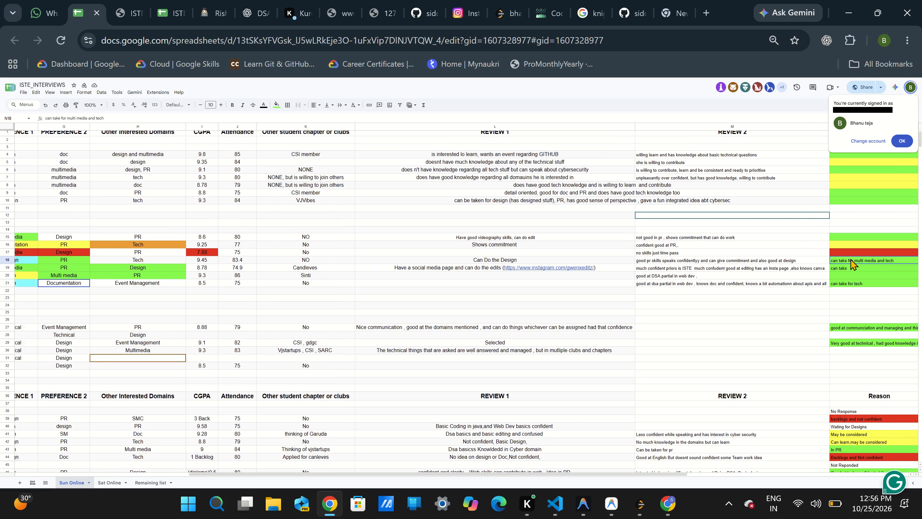
pyautogui.hscroll(1, 850, 259)
pyautogui.hscroll(-1, 850, 259)
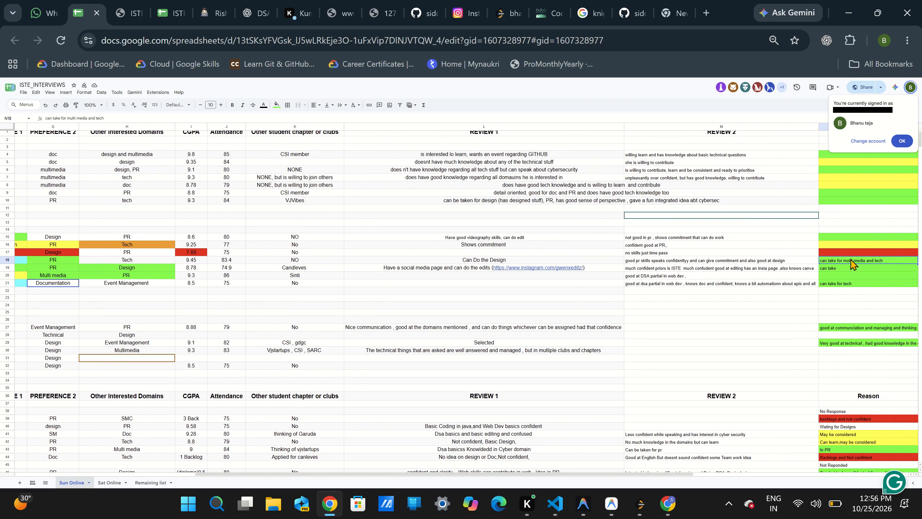
pyautogui.doubleClick(871, 258)
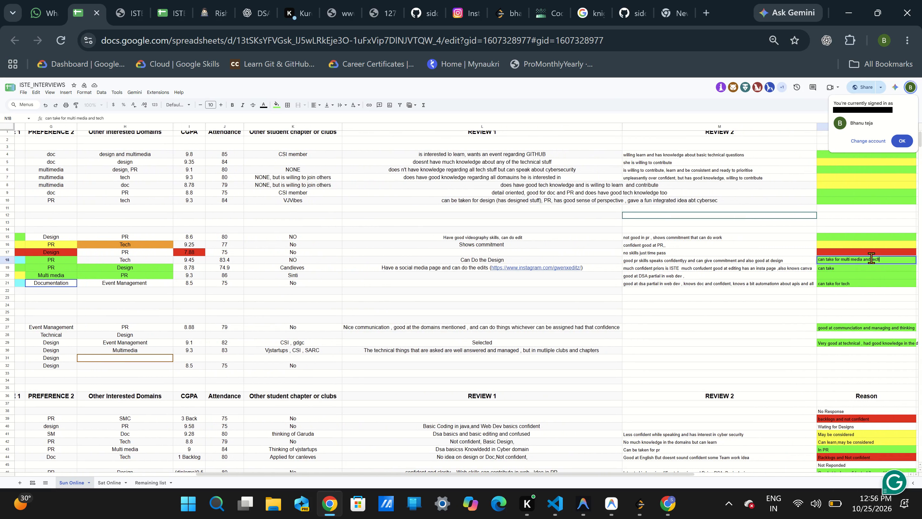
pyautogui.press('BackSpace')
pyautogui.press('BackSpace')
pyautogui.press('BackSpace')
pyautogui.press('BackSpace')
pyautogui.press('BackSpace')
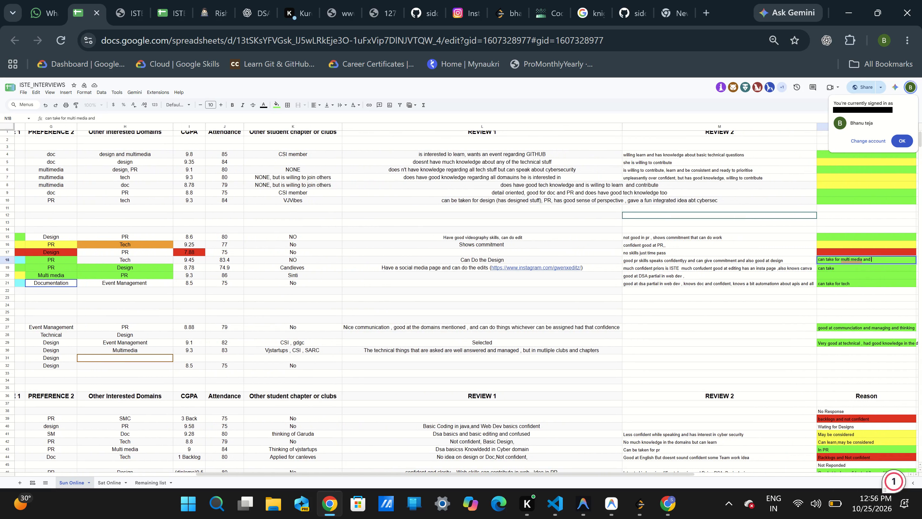
pyautogui.press('space')
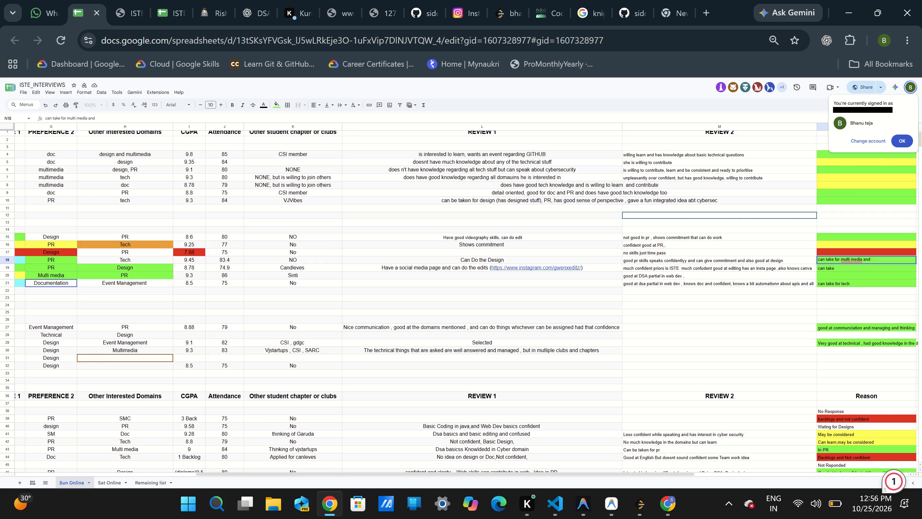
pyautogui.hscroll(2, 817, 273)
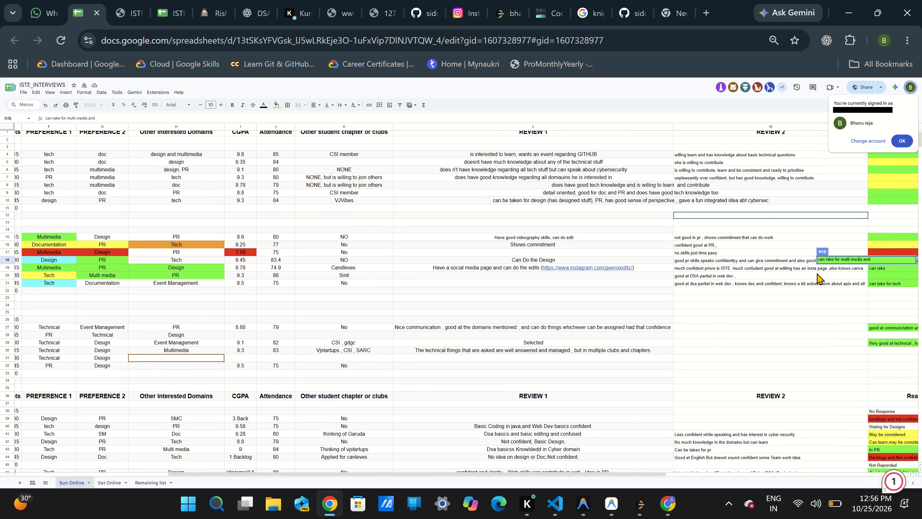
pyautogui.hscroll(4, 817, 273)
pyautogui.hscroll(-3, 817, 273)
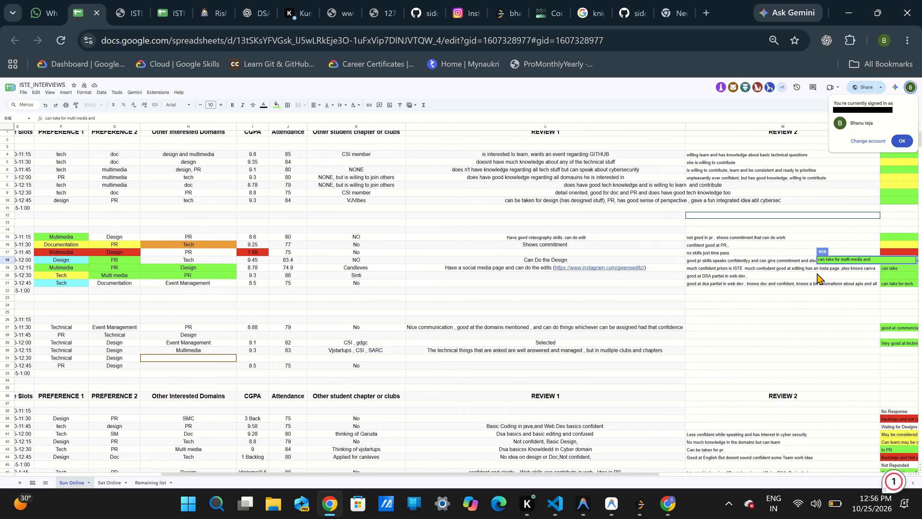
pyautogui.hscroll(-1, 817, 273)
pyautogui.press('BackSpace')
pyautogui.press('BackSpace')
pyautogui.press('BackSpace')
pyautogui.press('BackSpace')
pyautogui.press('BackSpace')
pyautogui.press('BackSpace')
pyautogui.press('BackSpace')
pyautogui.press('BackSpace')
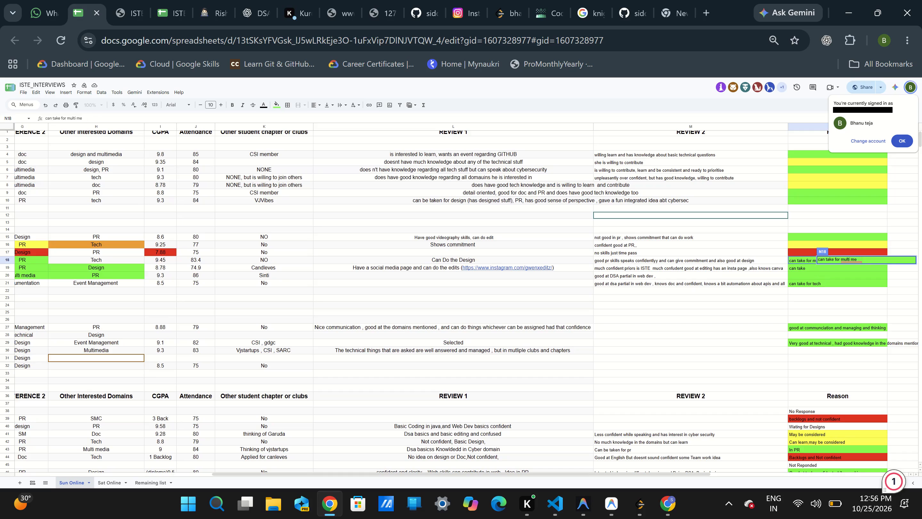
pyautogui.press('BackSpace')
pyautogui.press('BackSpace')
pyautogui.press('BackSpace')
pyautogui.press('BackSpace')
pyautogui.press('BackSpace')
pyautogui.press('BackSpace')
pyautogui.press('BackSpace')
pyautogui.press('BackSpace')
pyautogui.hotkey('shift', 'p')
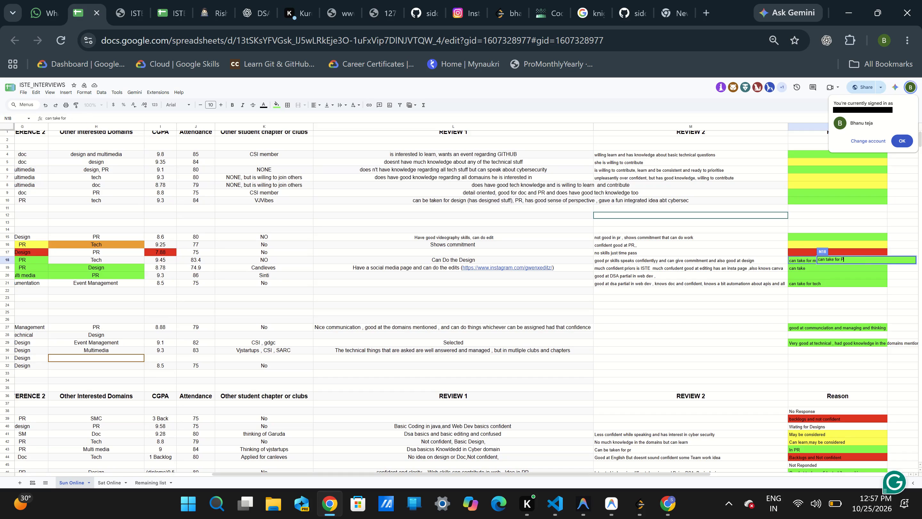
pyautogui.hotkey('shift', 'r')
# Extend the Reason for the Team-2 candidate in row 19 to "can take Multi media and PR".
pyautogui.click(858, 268)
pyautogui.doubleClick(858, 268)
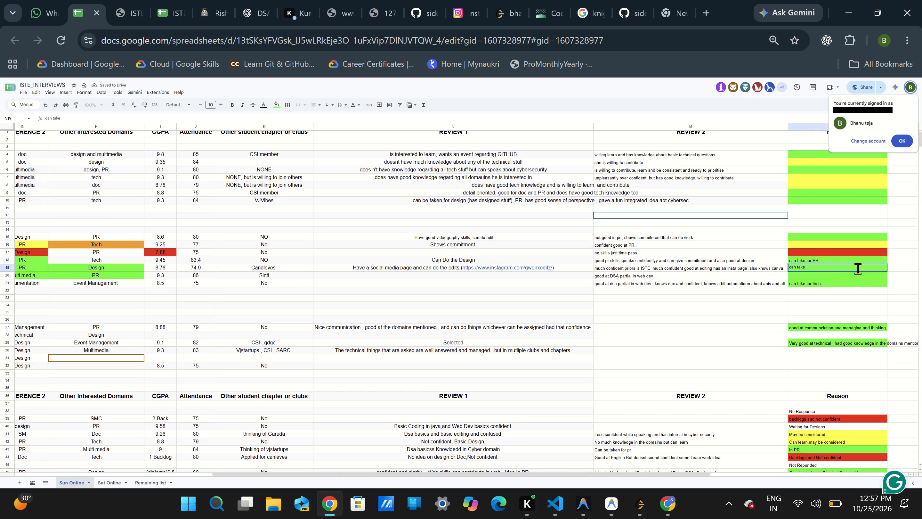
pyautogui.hscroll(1, 858, 268)
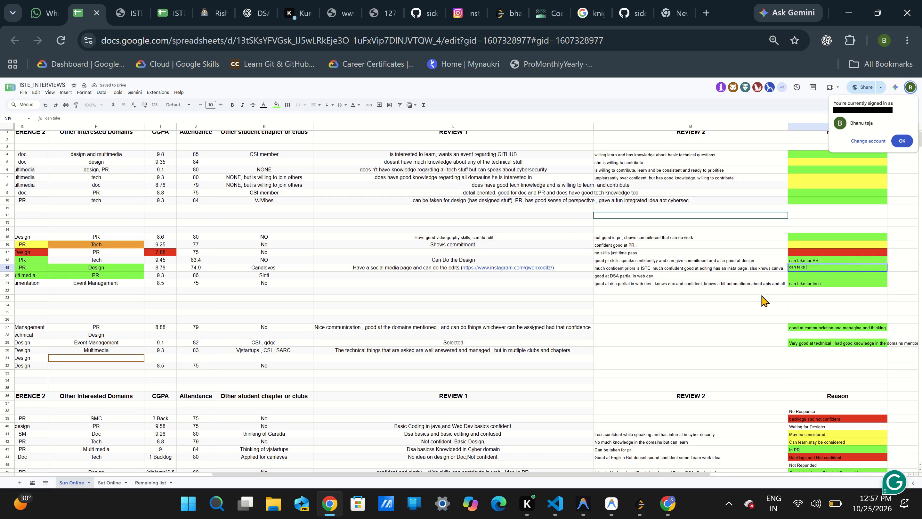
pyautogui.hscroll(3, 761, 295)
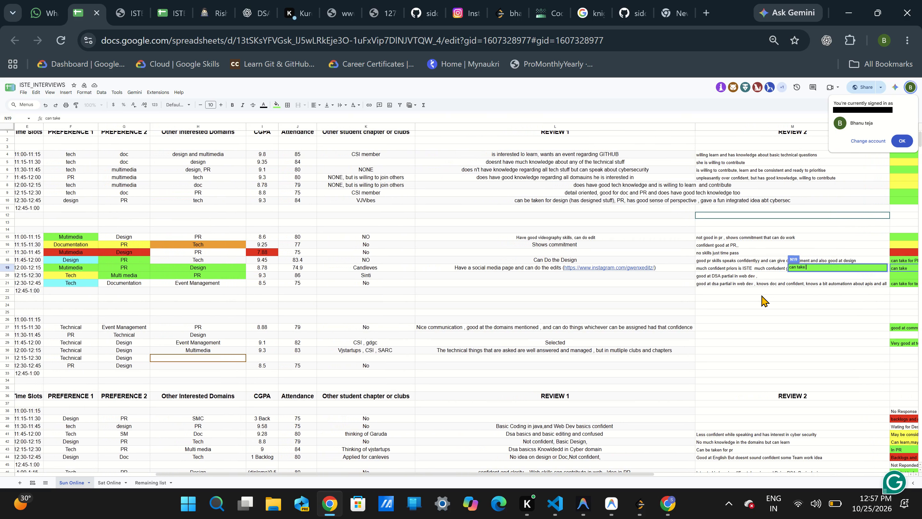
pyautogui.write('Multi media')
pyautogui.press('space')
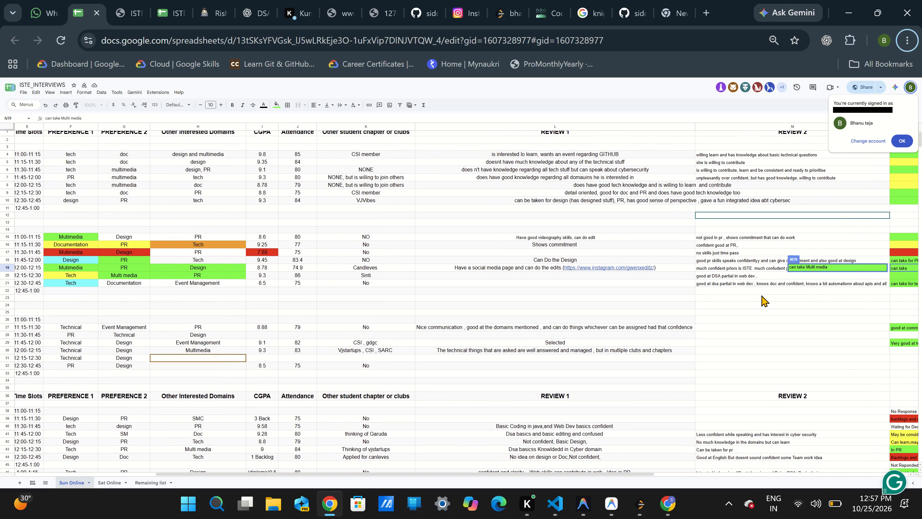
pyautogui.click(678, 288)
pyautogui.hscroll(-1, 806, 301)
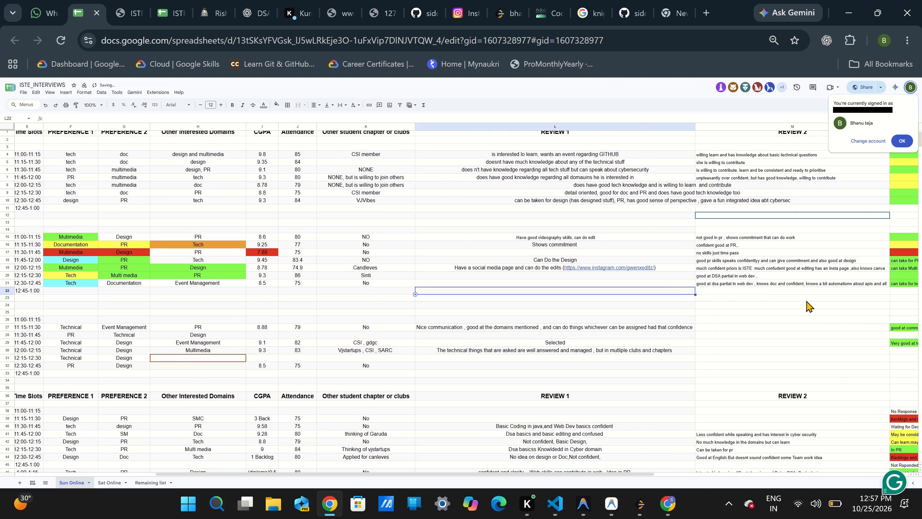
pyautogui.hscroll(-1, 806, 301)
pyautogui.click(833, 268)
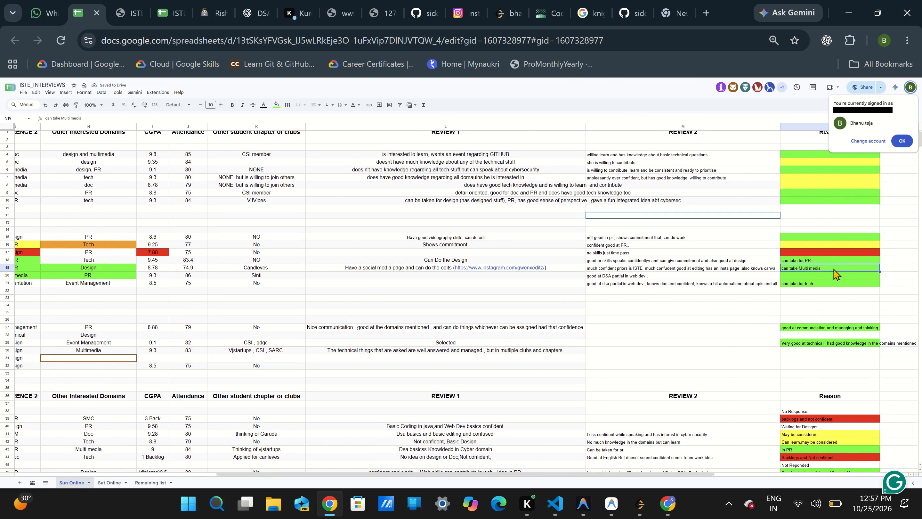
pyautogui.doubleClick(833, 268)
pyautogui.click(833, 268)
pyautogui.press('space')
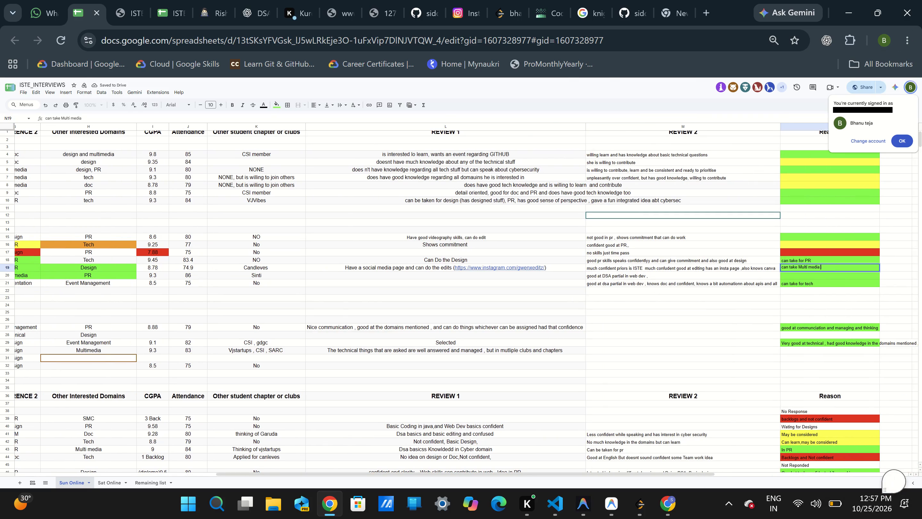
pyautogui.write('and')
pyautogui.press('space')
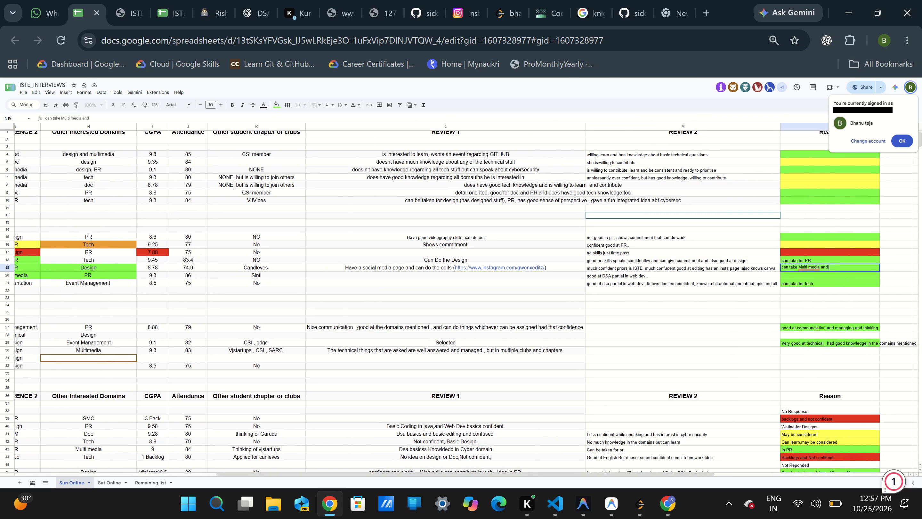
pyautogui.write('PR')
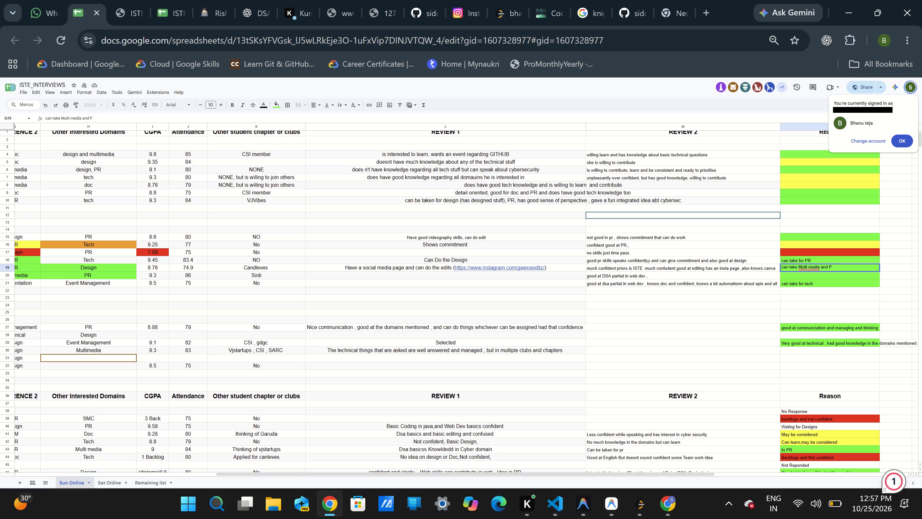
# Enter "can prefer for tech" as the Reason for the Team-2 candidate in row 20.
pyautogui.click(860, 277)
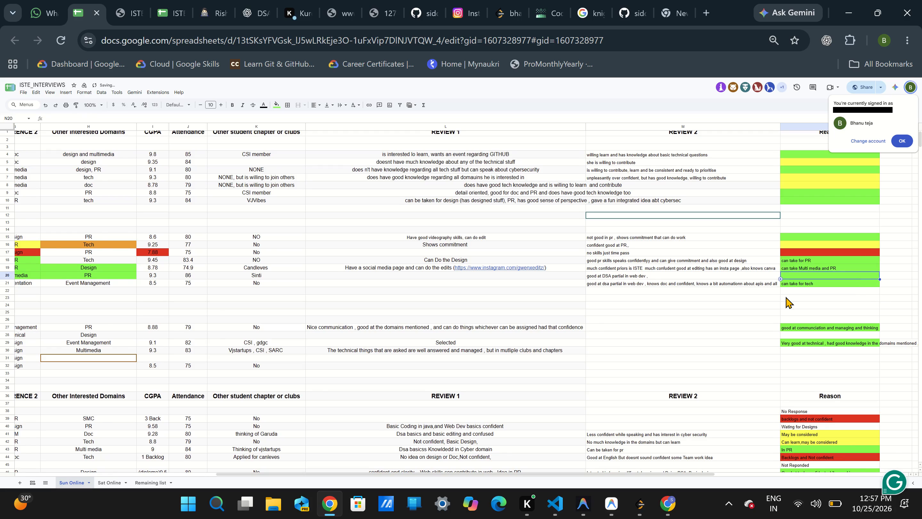
pyautogui.hscroll(3, 786, 297)
pyautogui.hscroll(-1, 786, 297)
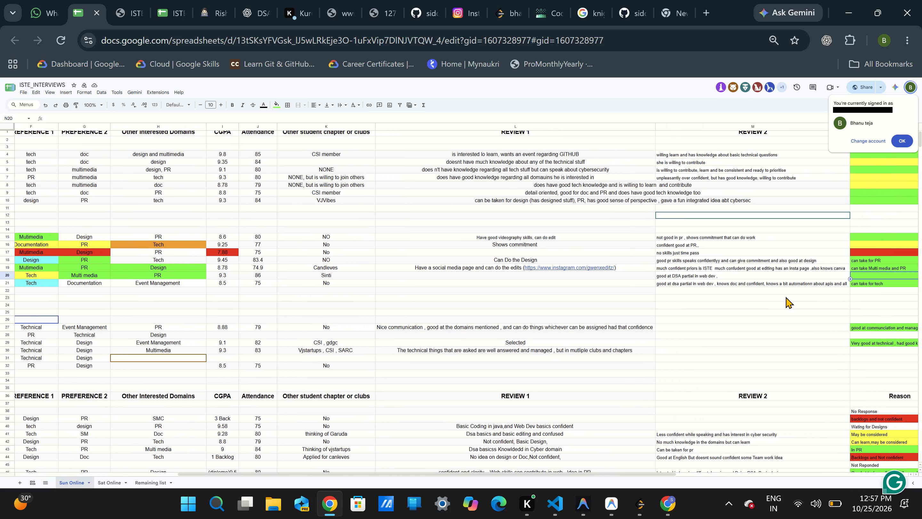
pyautogui.write('can')
pyautogui.press('space')
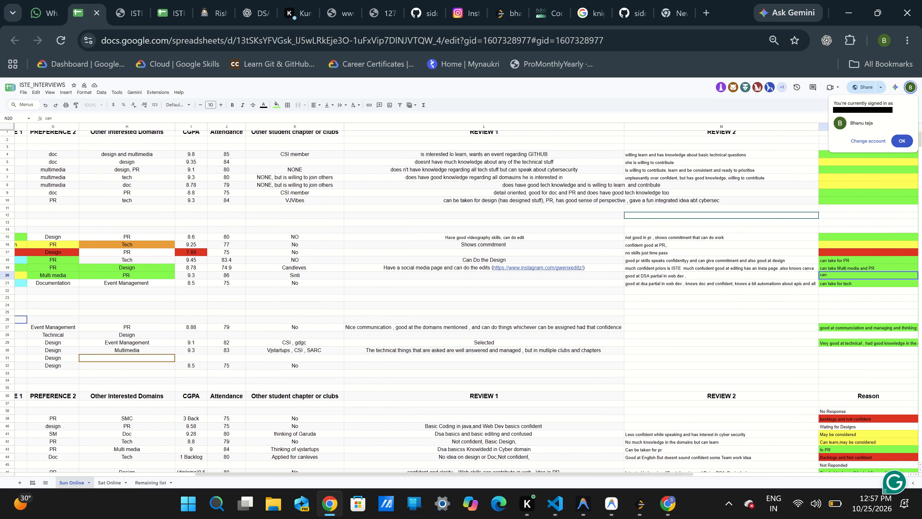
pyautogui.write('prefer')
pyautogui.press('space')
pyautogui.write('for te')
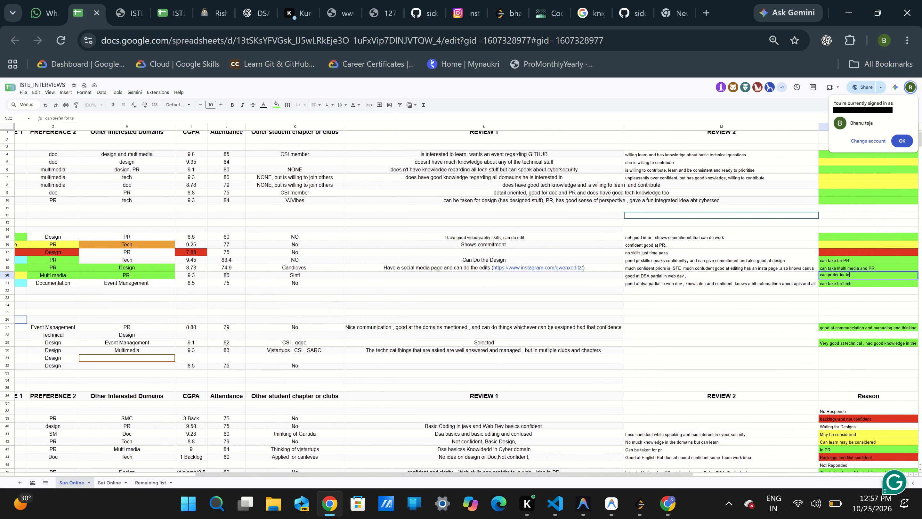
pyautogui.write('ch')
pyautogui.press('space')
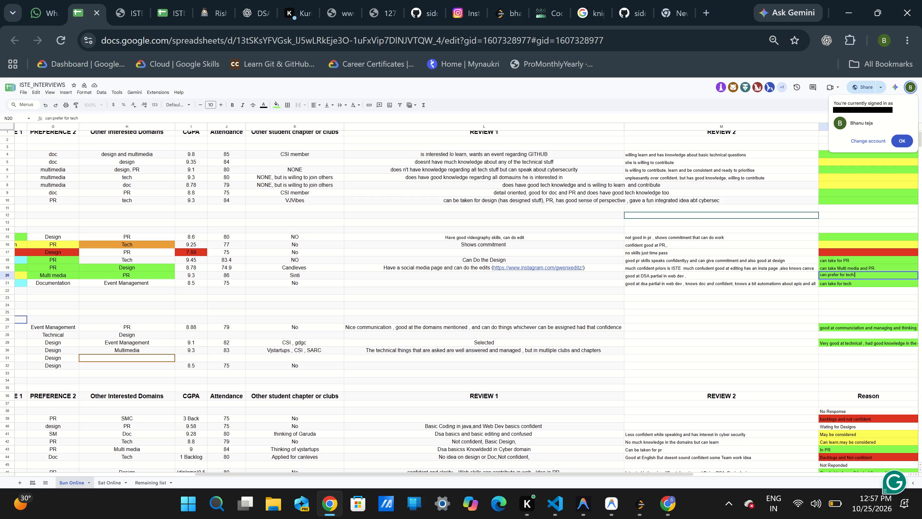
pyautogui.write('(not')
pyautogui.press('space')
pyautogui.press('BackSpace')
pyautogui.press('BackSpace')
pyautogui.press('BackSpace')
pyautogui.press('BackSpace')
pyautogui.press('BackSpace')
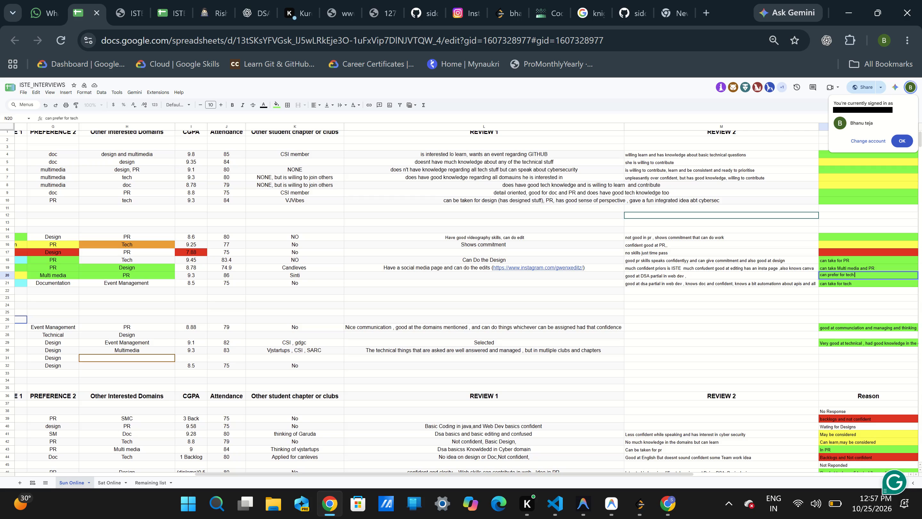
pyautogui.press('Down')
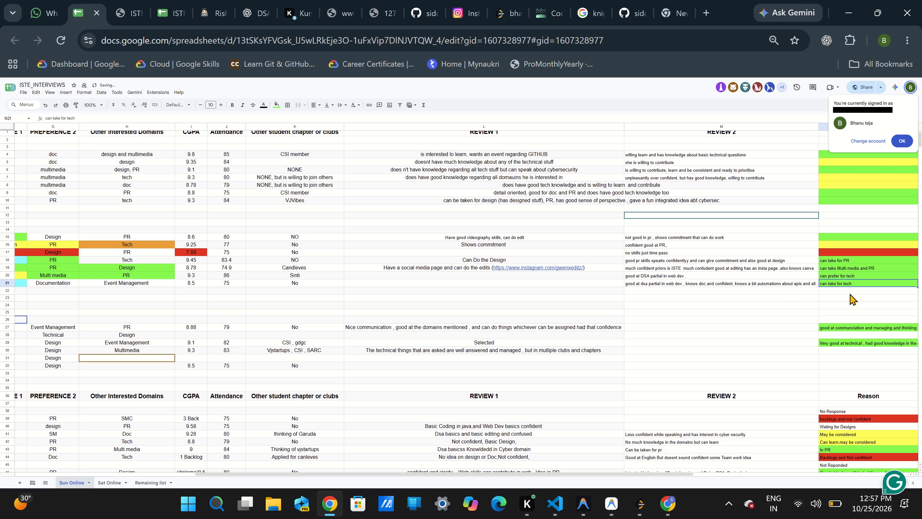
# Open the Reason for the Team-2 candidate in row 21 for editing at the end of its text.
pyautogui.doubleClick(867, 282)
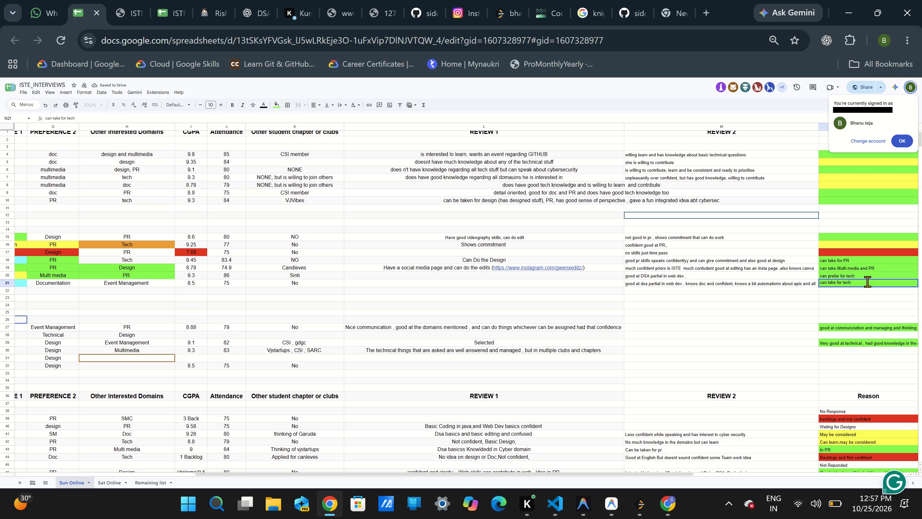
pyautogui.press('space')
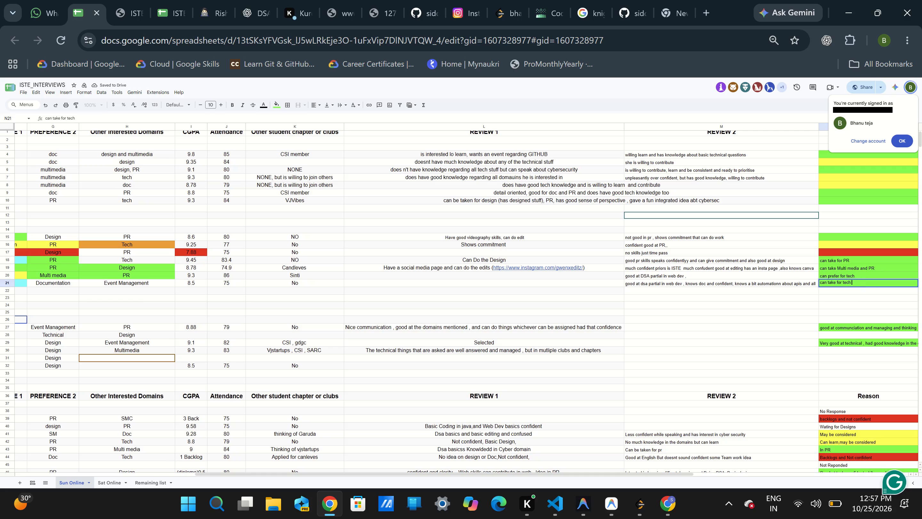
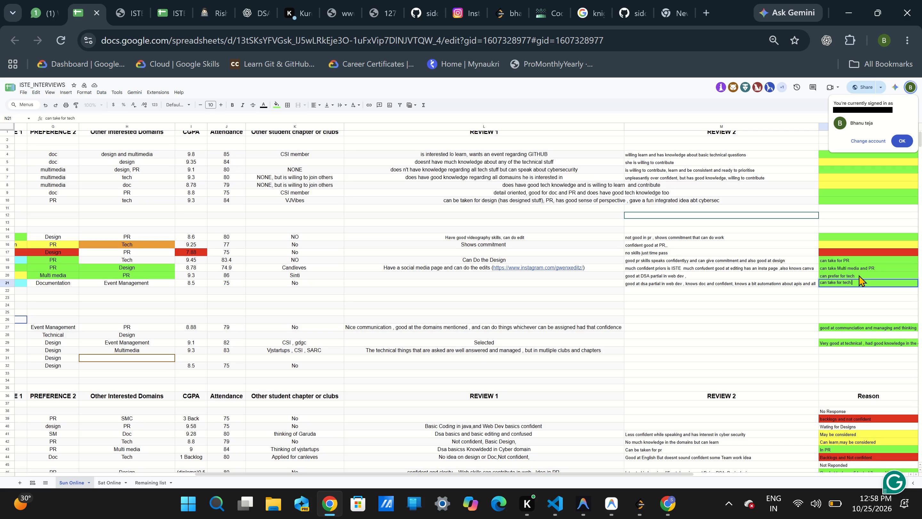
# Extend the Reason for the Team-2 candidate in row 21 to "can take for tech and knows automation".
pyautogui.hscroll(-1, 859, 275)
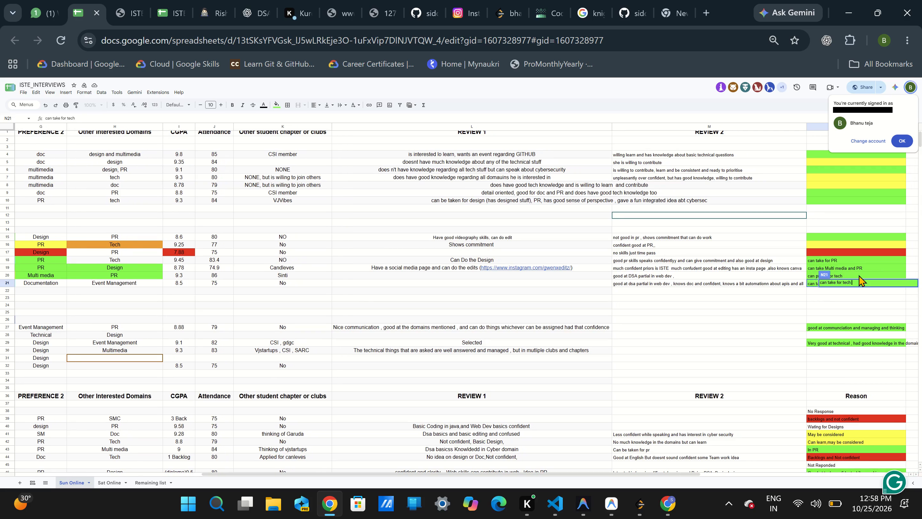
pyautogui.write('and knows automation')
pyautogui.press('space')
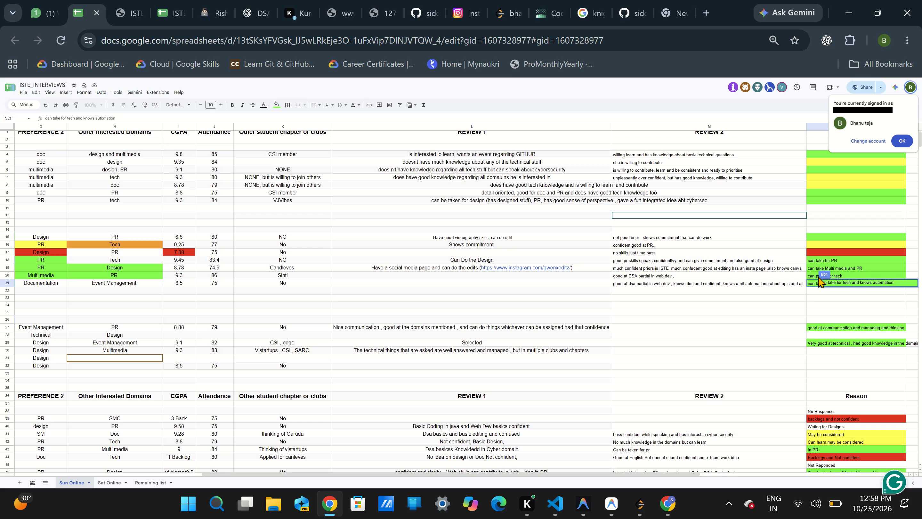
pyautogui.press('Up')
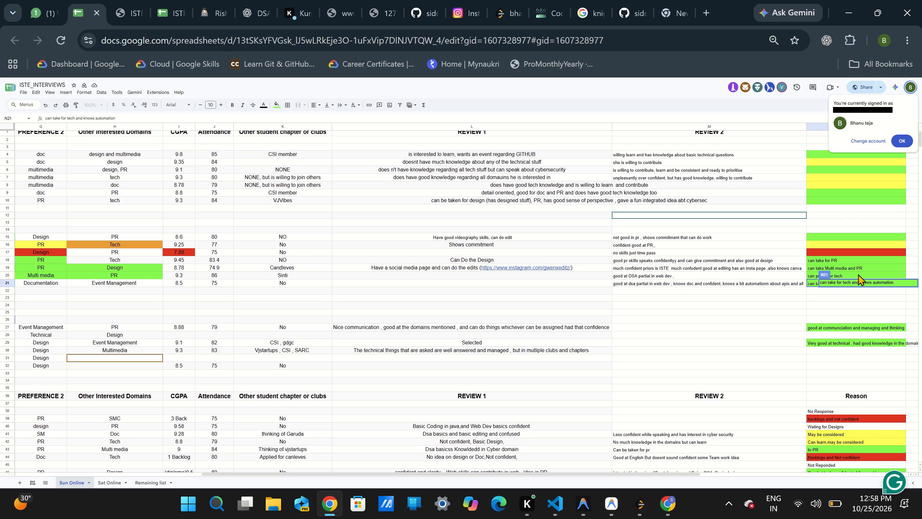
pyautogui.click(858, 274)
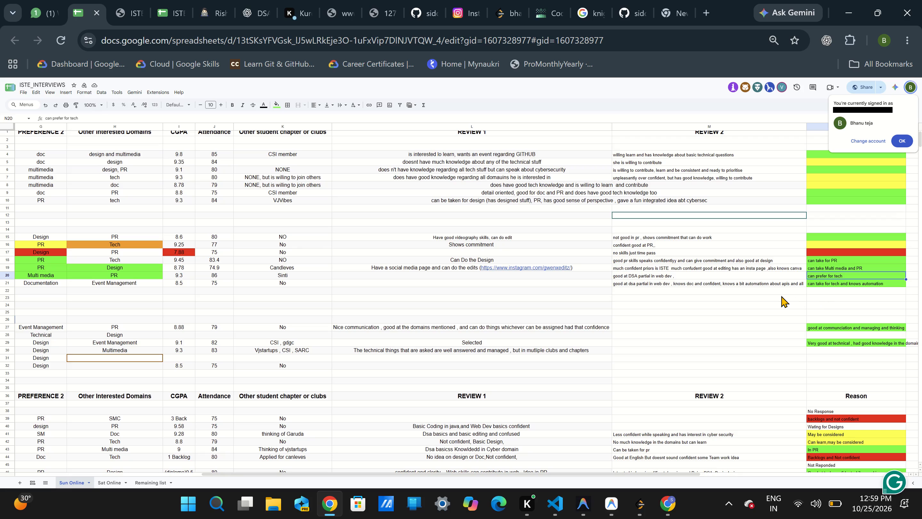
pyautogui.click(685, 0)
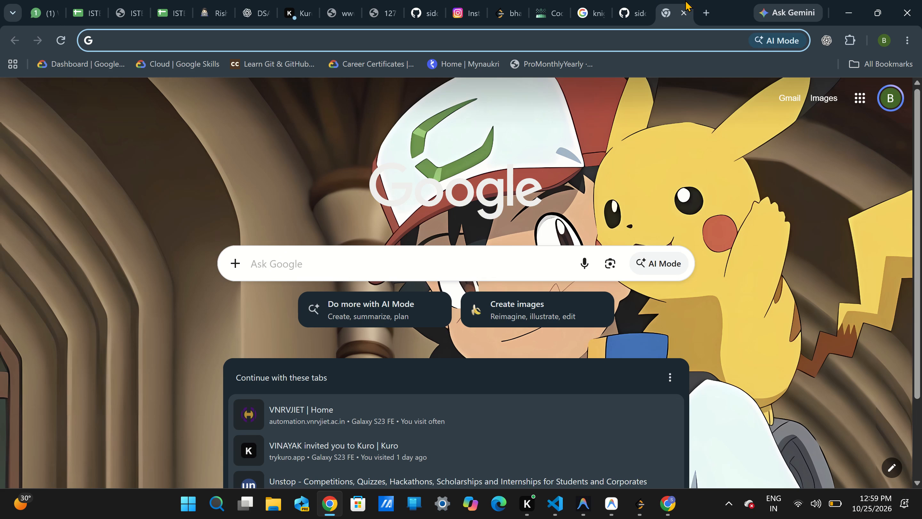
pyautogui.write('https://')
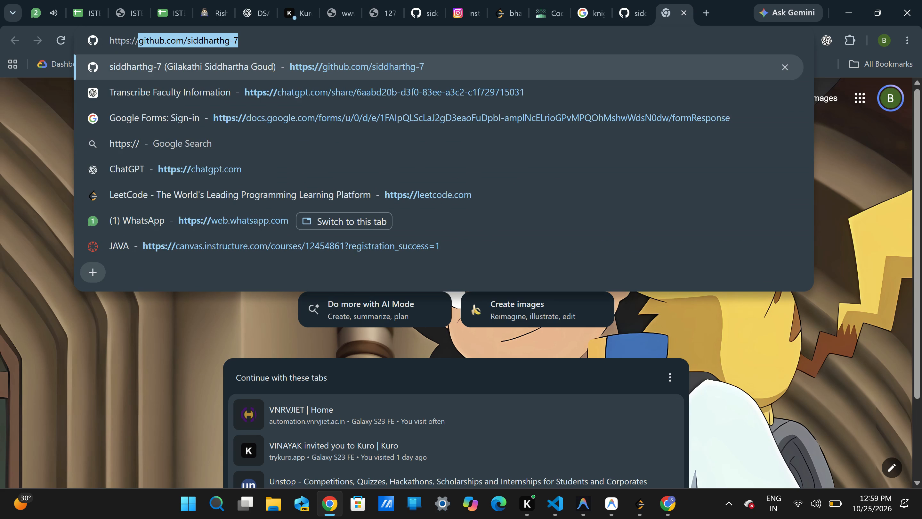
pyautogui.write('koushik')
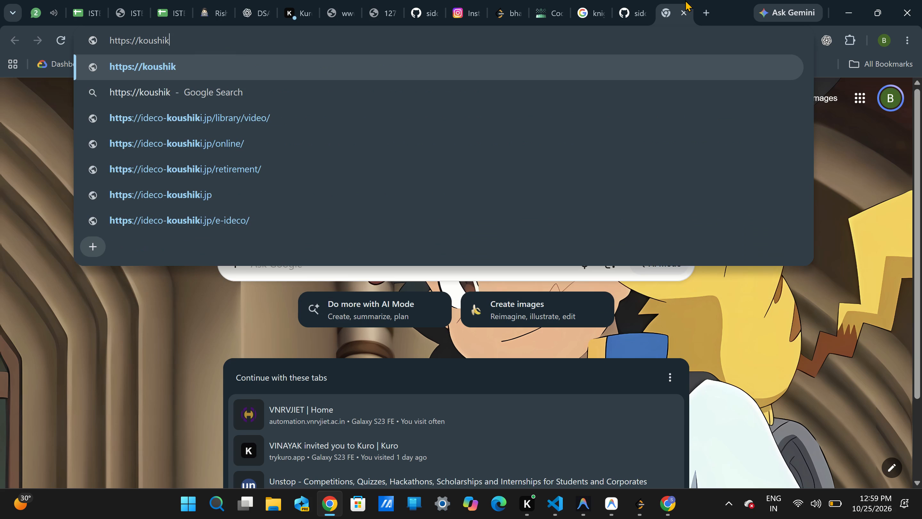
pyautogui.write('-portfolio')
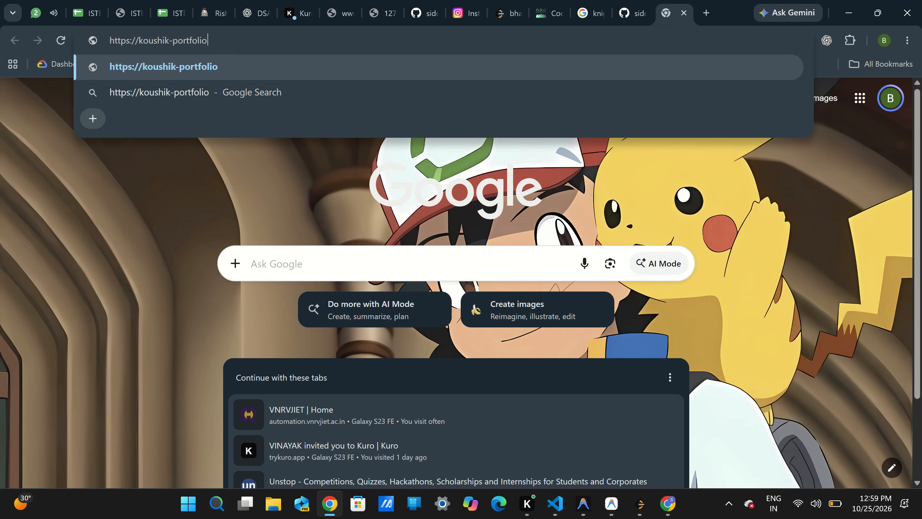
pyautogui.write('-site')
pyautogui.write('.vercel')
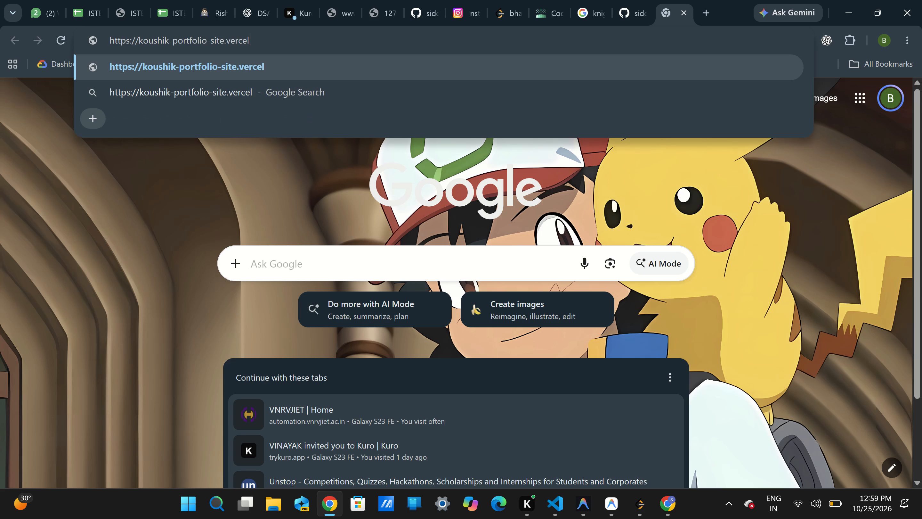
pyautogui.press('.')
pyautogui.write('app/')
pyautogui.press('Return')
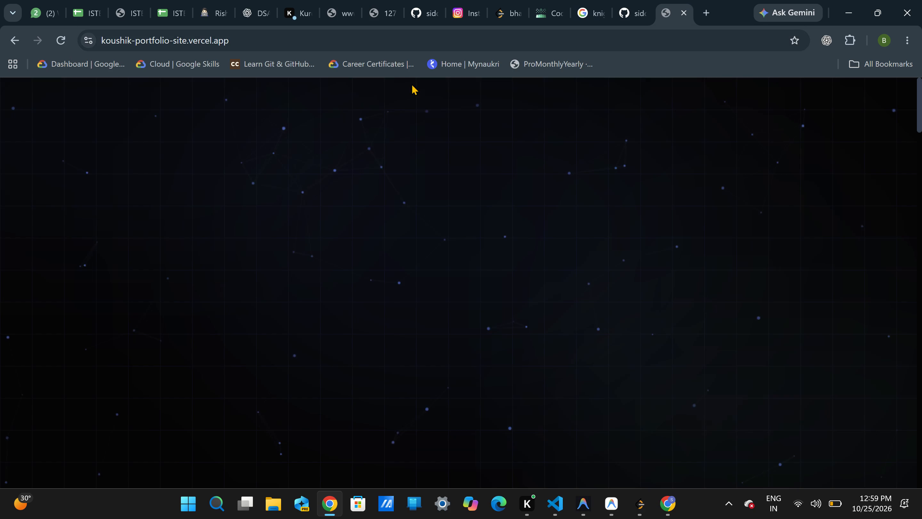
# Examine the candidate's portfolio from introduction through skills, about, projects, certifications and contact sections, and return to its beginning.
pyautogui.scroll(-1, 569, 243)
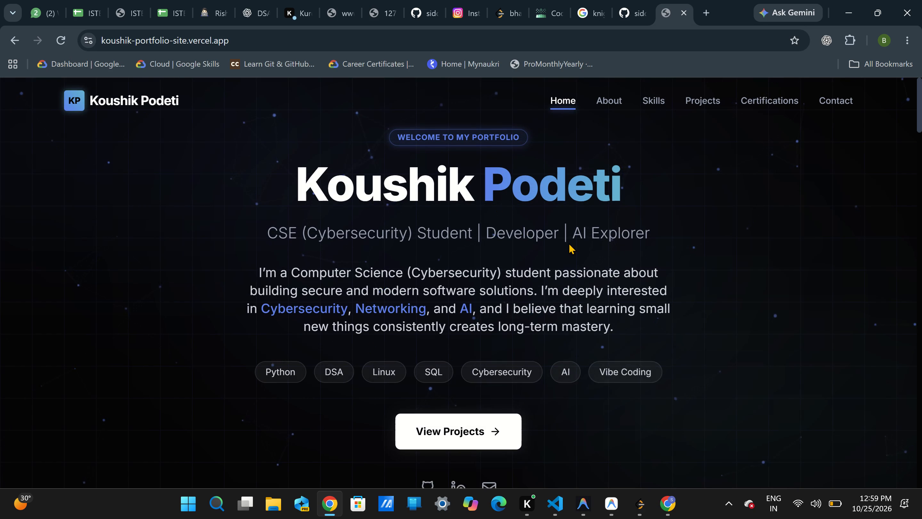
pyautogui.scroll(-2, 569, 243)
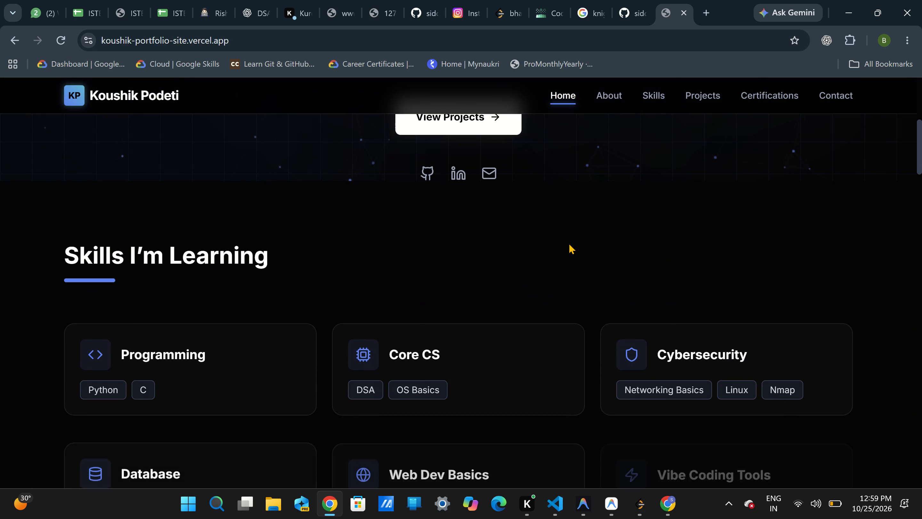
pyautogui.scroll(-4, 569, 243)
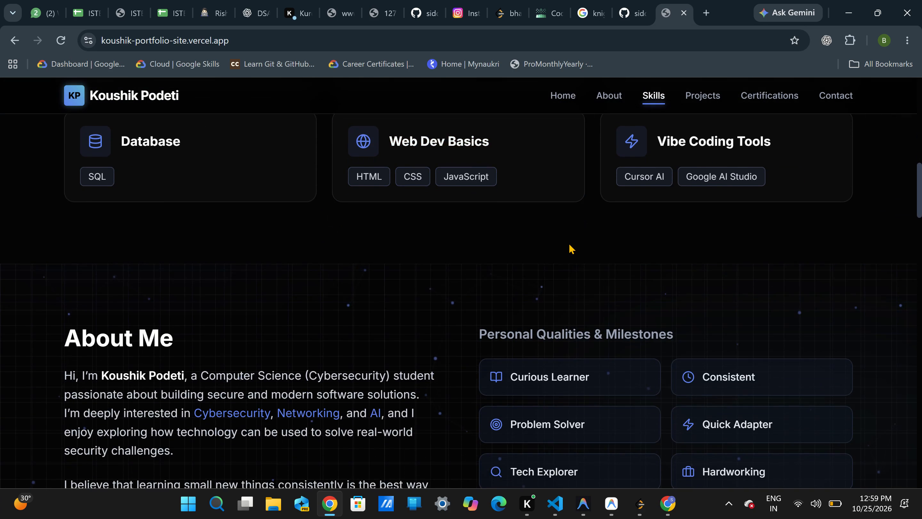
pyautogui.scroll(-5, 569, 243)
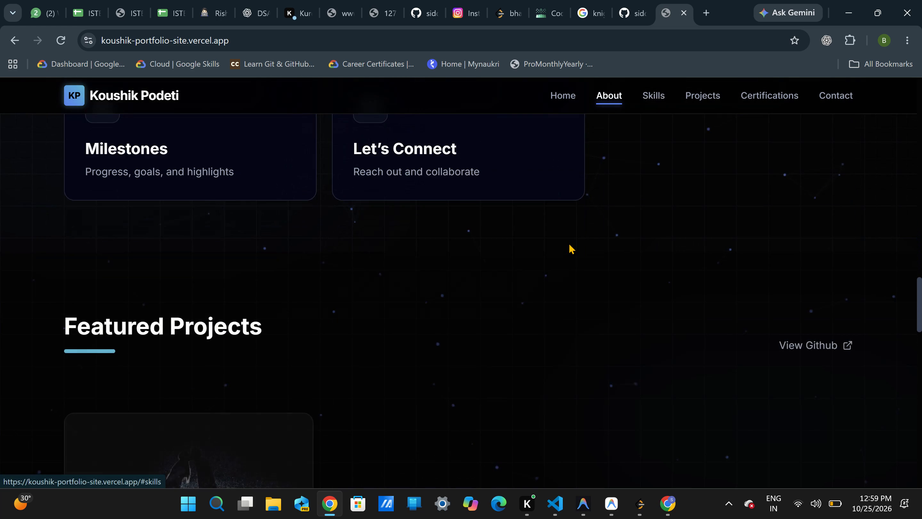
pyautogui.scroll(-4, 569, 243)
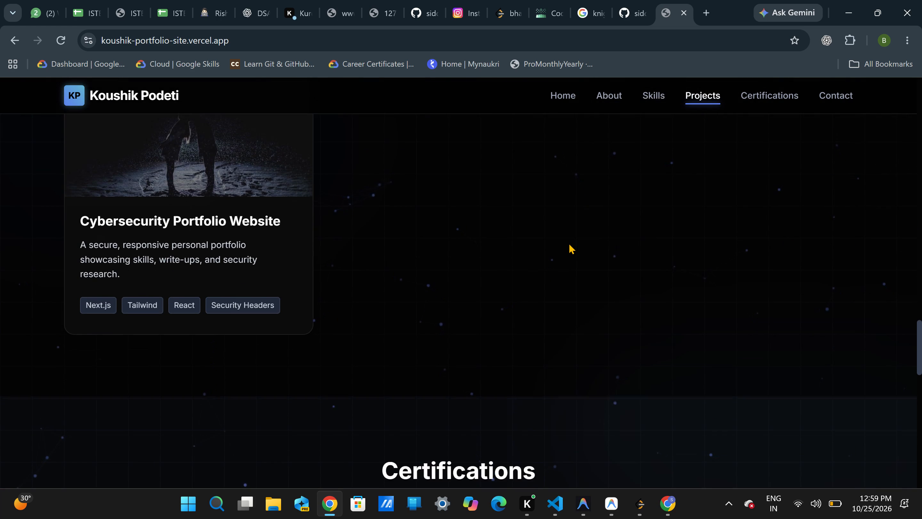
pyautogui.scroll(-2, 569, 243)
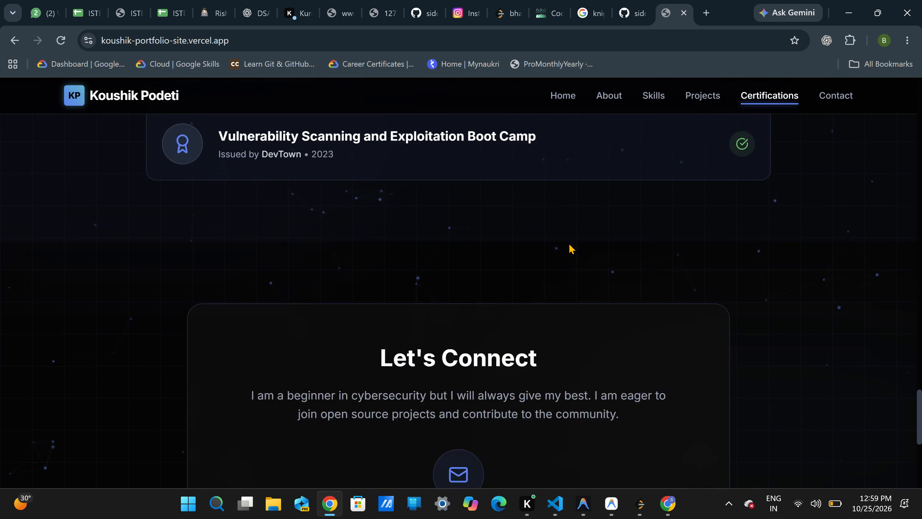
pyautogui.scroll(-4, 569, 243)
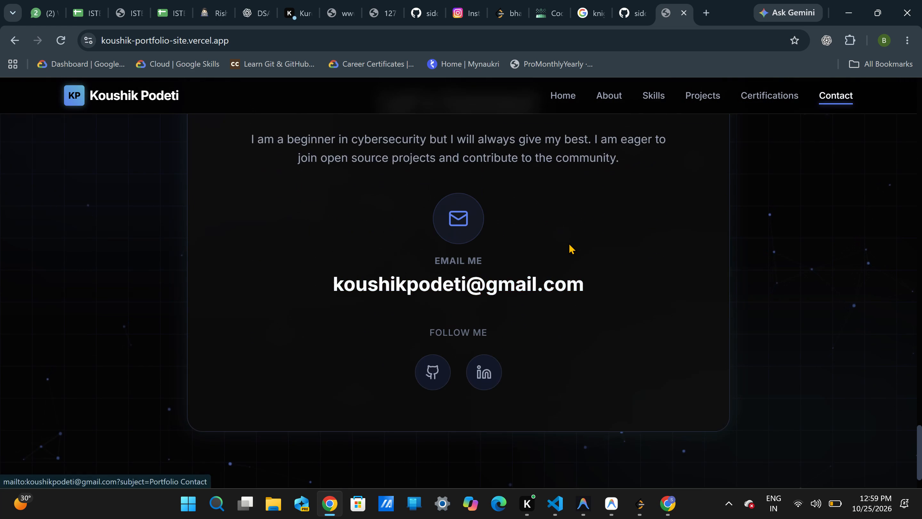
pyautogui.scroll(-1, 569, 243)
pyautogui.scroll(11, 569, 243)
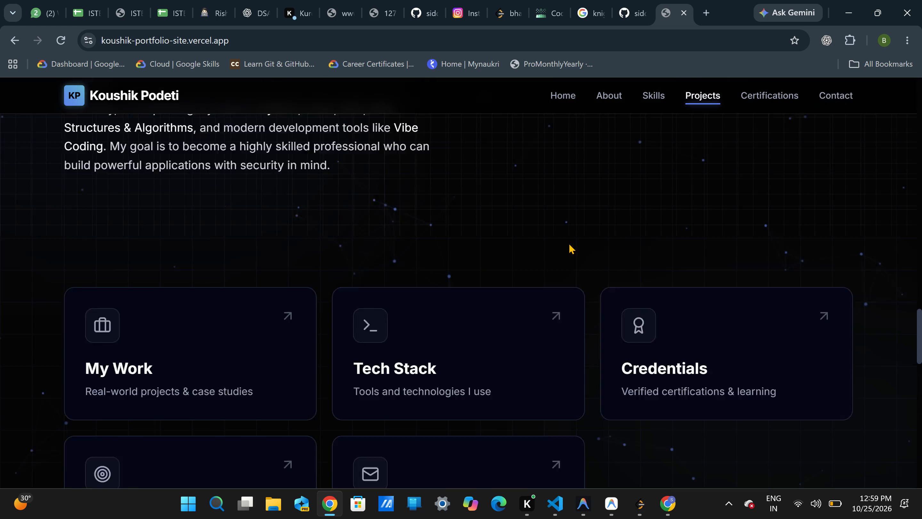
pyautogui.scroll(9, 569, 243)
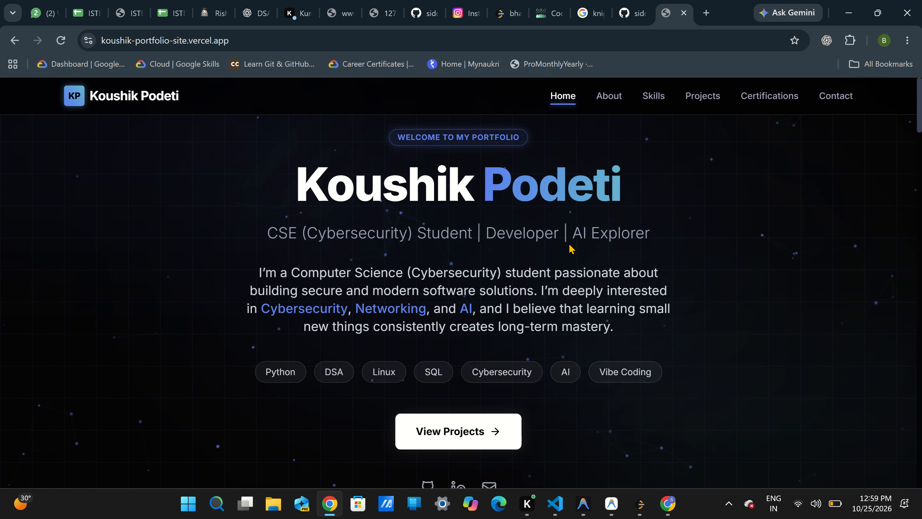
pyautogui.scroll(1, 569, 243)
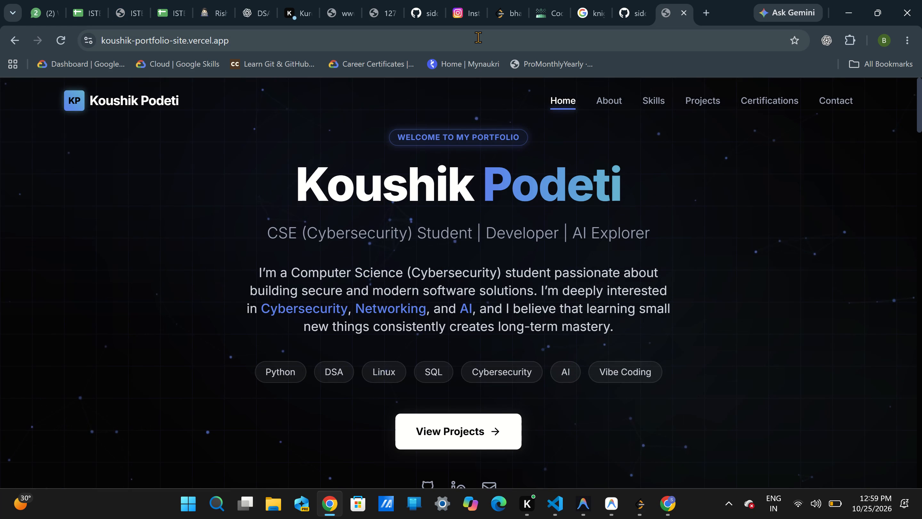
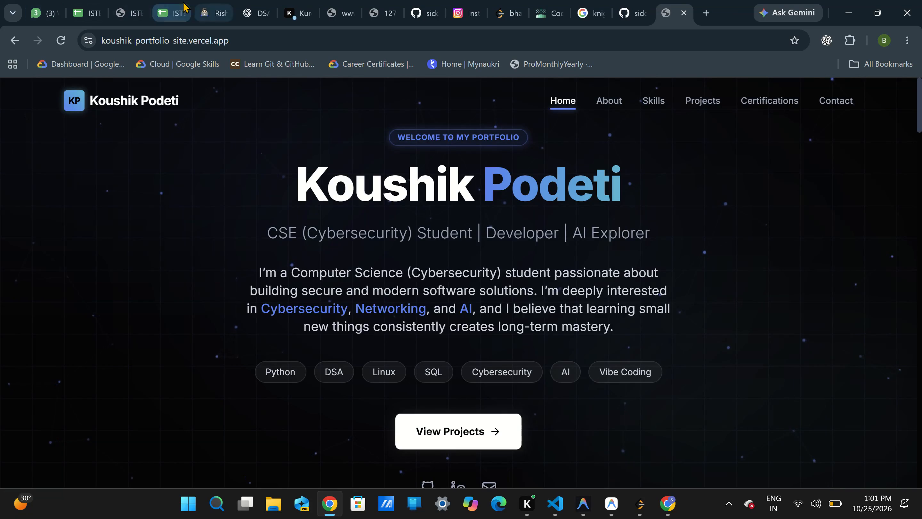
# Return to the ISTE_INTERVIEWS spreadsheet and fill the Reason cell of the Team-2 candidate in row 20 with yellow.
pyautogui.click(93, 0)
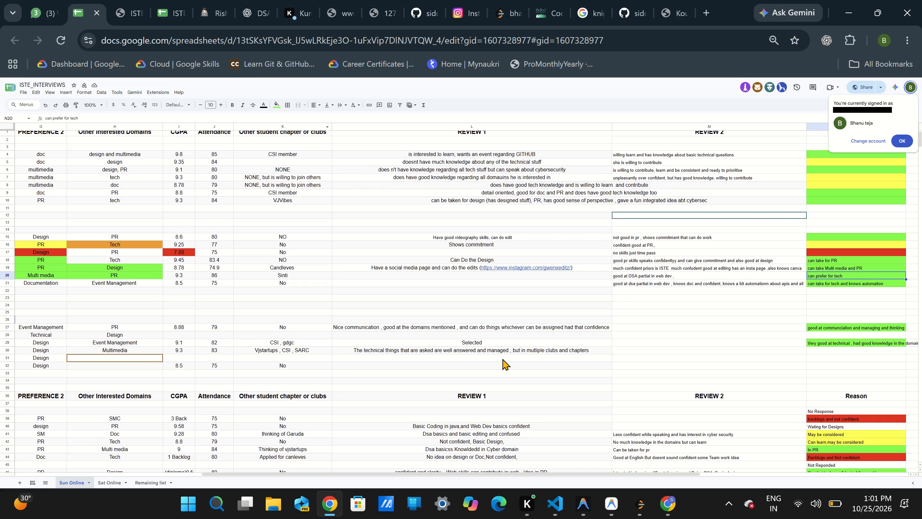
pyautogui.scroll(-1, 502, 358)
pyautogui.hscroll(-1, 502, 358)
pyautogui.scroll(2, 502, 358)
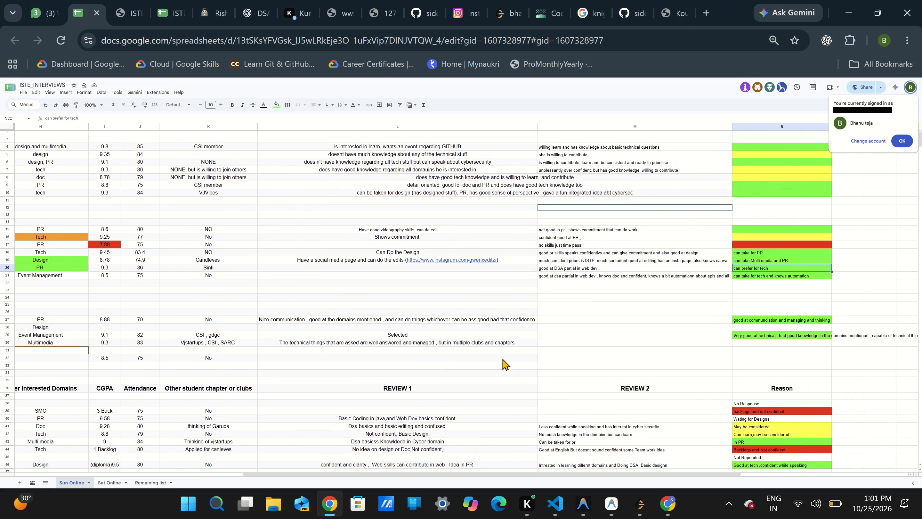
pyautogui.scroll(2, 502, 358)
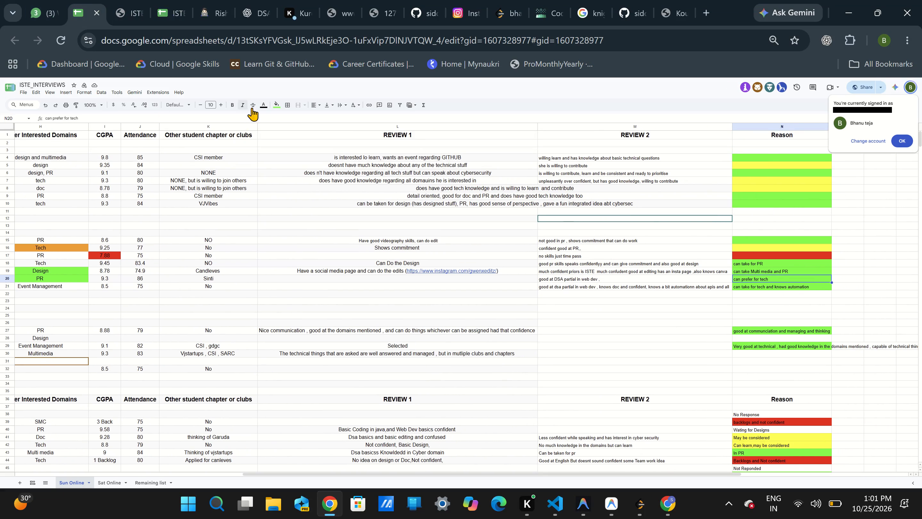
pyautogui.moveTo(282, 104); pyautogui.dragTo(279, 105)
pyautogui.click(279, 105)
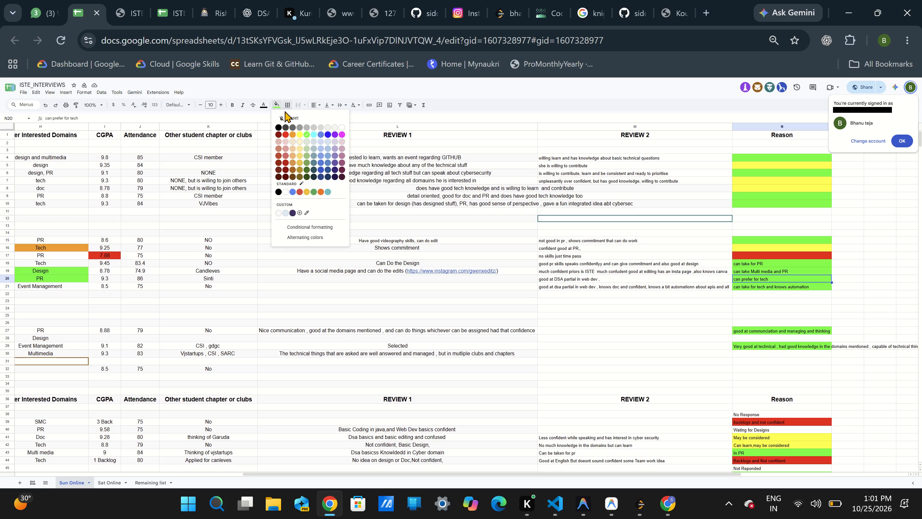
pyautogui.click(299, 133)
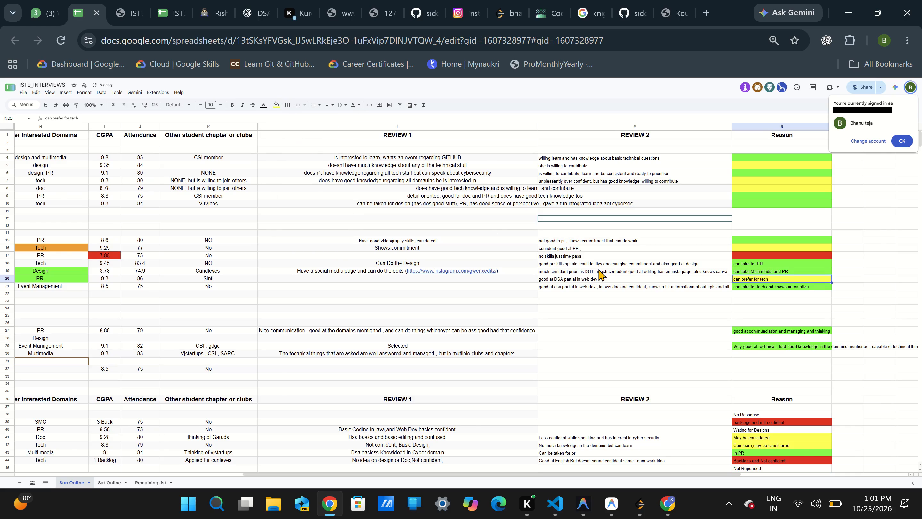
# Select the empty PREFERENCE 1 cell for the Team-2 candidate in row 22.
pyautogui.hscroll(3, 598, 269)
pyautogui.hscroll(-1, 598, 269)
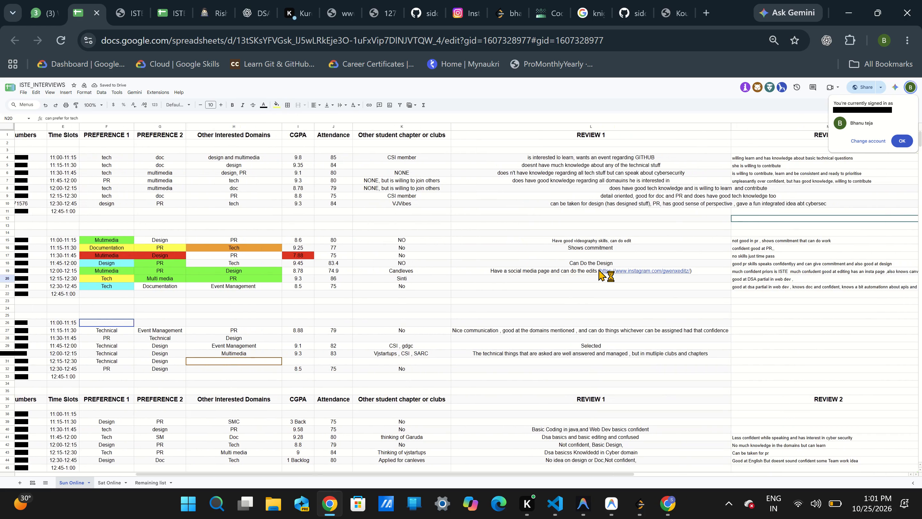
pyautogui.hscroll(-1, 598, 269)
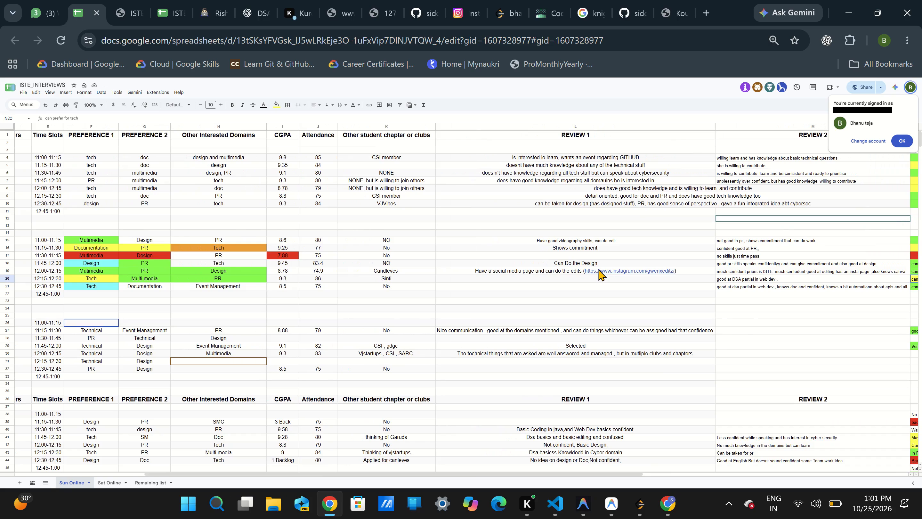
pyautogui.hscroll(-2, 598, 269)
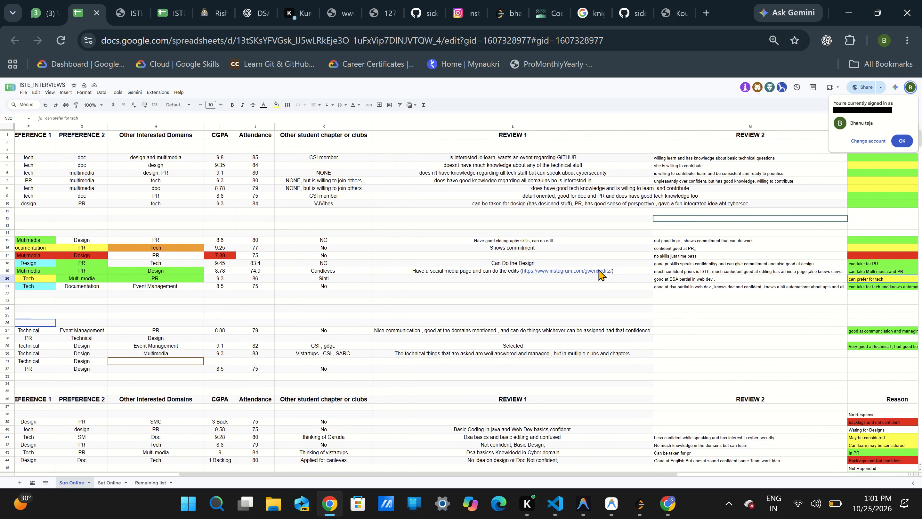
pyautogui.hscroll(3, 598, 269)
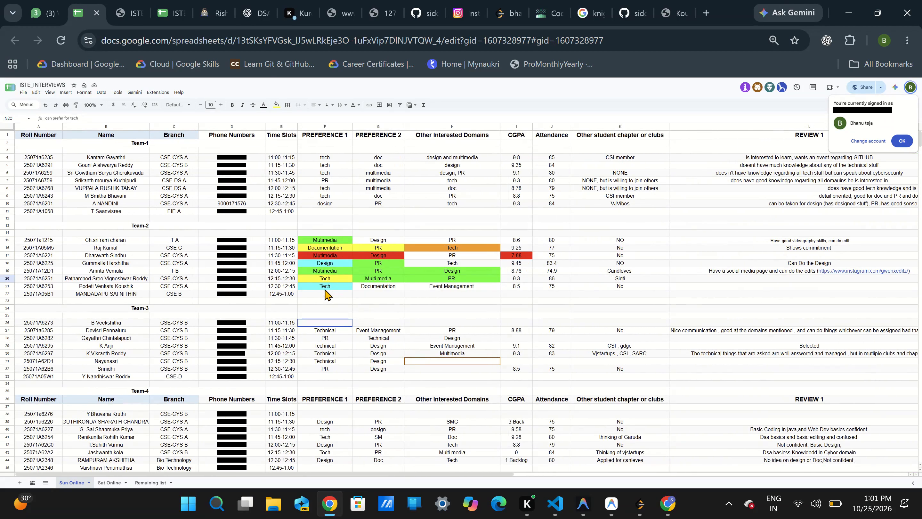
pyautogui.click(325, 289)
pyautogui.click(325, 294)
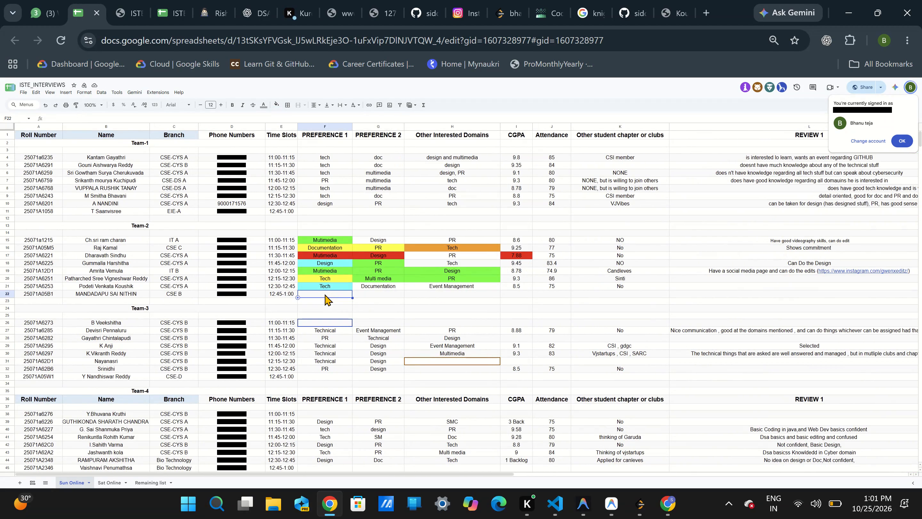
pyautogui.hscroll(1, 325, 294)
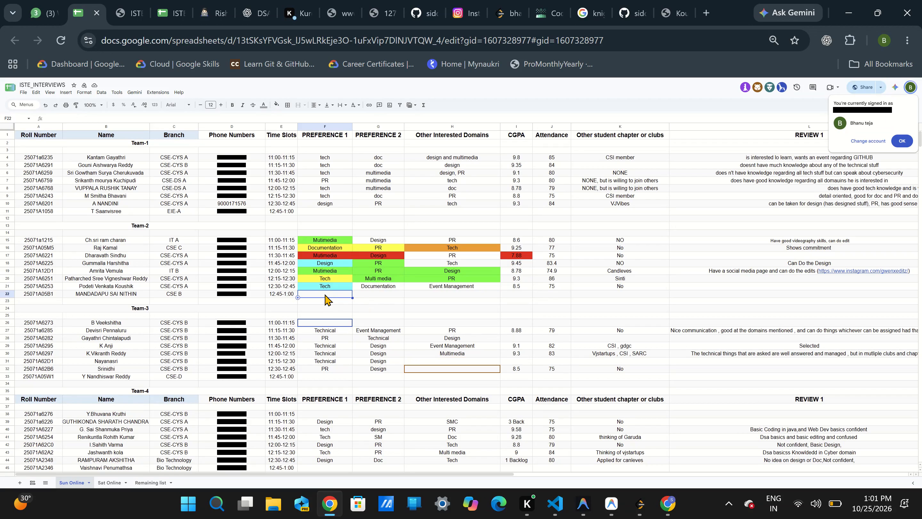
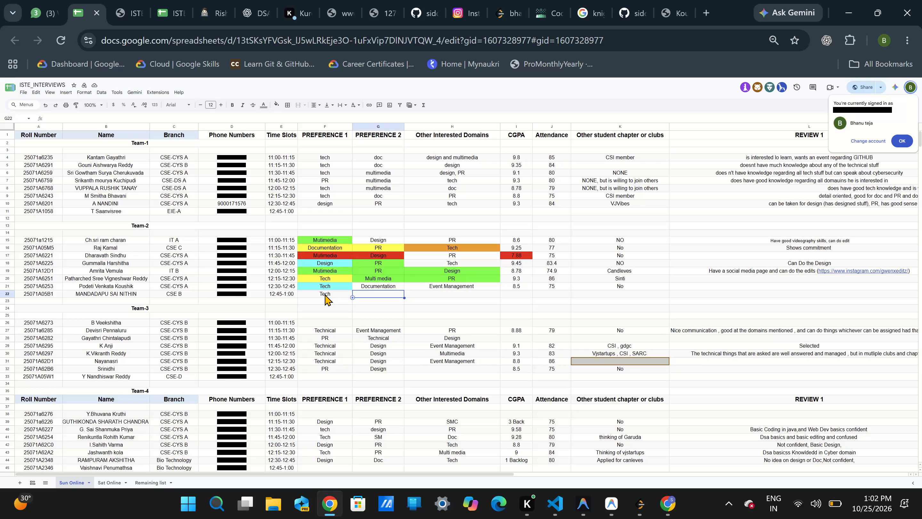
# Complete row 22 for the Team-2 candidate with PREFERENCE 2 Documentation, other interested domain PR and CGPA 9.
pyautogui.press('Right')
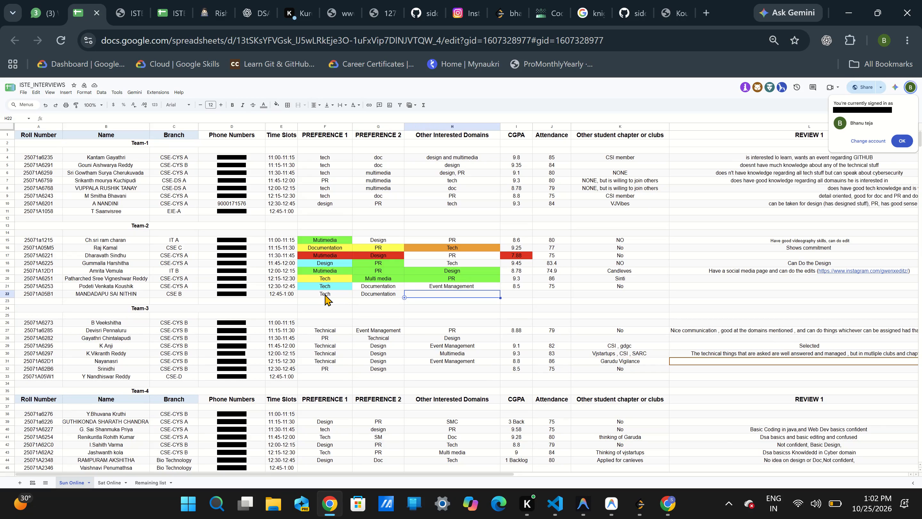
pyautogui.write('PR')
pyautogui.press('Right')
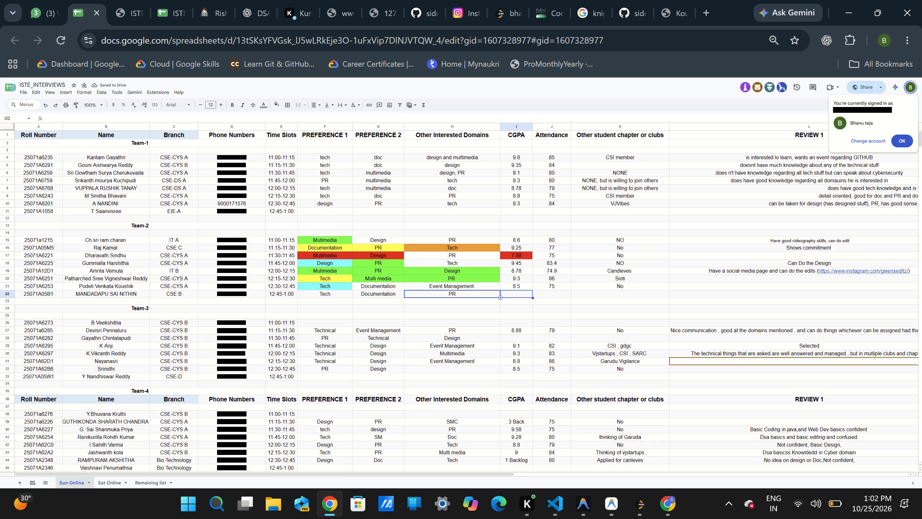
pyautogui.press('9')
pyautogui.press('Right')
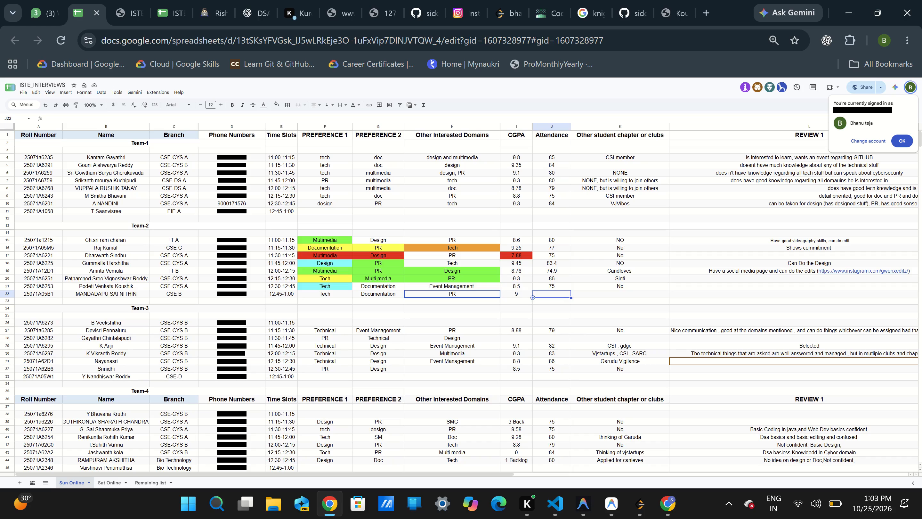
# Set Attendance to 82 for the Team-2 candidate in row 22 and start the student chapter or clubs entry with N.
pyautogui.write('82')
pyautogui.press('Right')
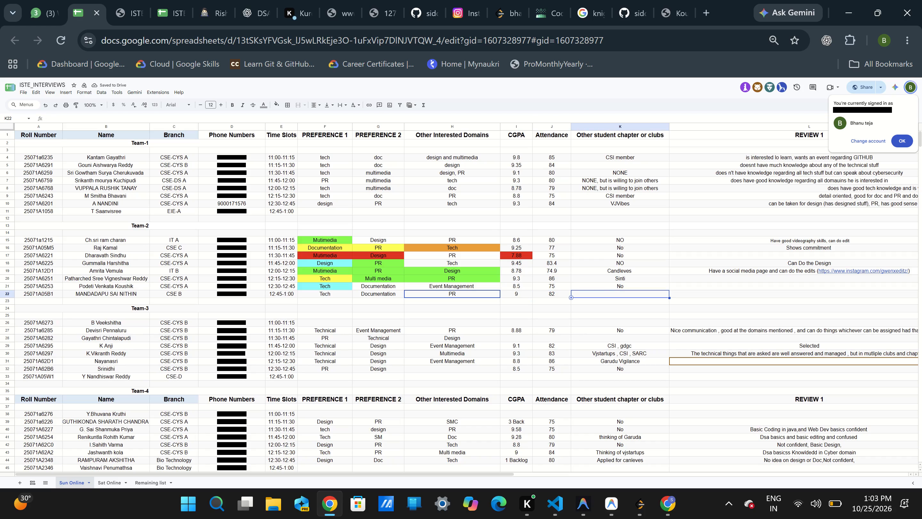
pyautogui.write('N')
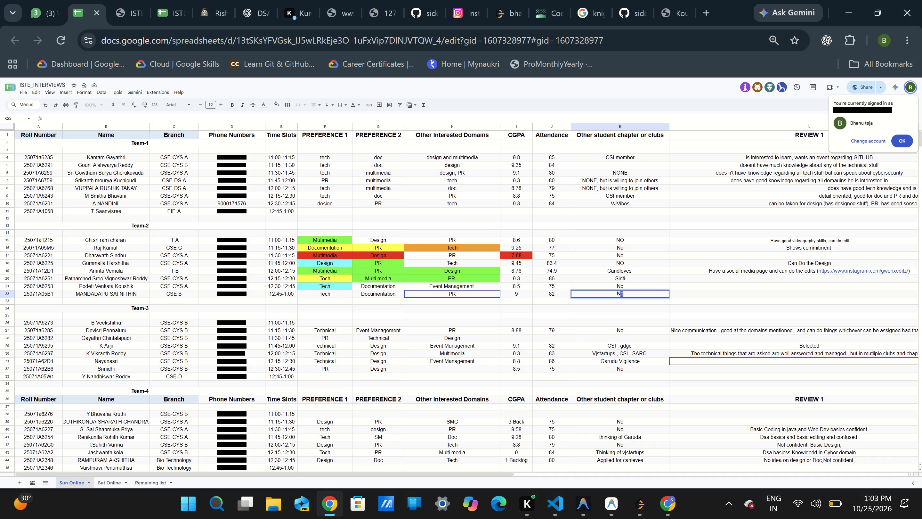
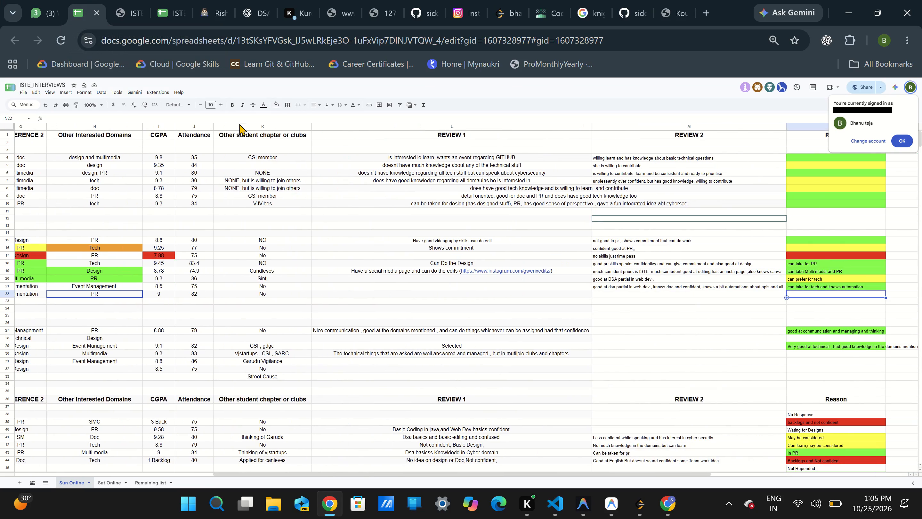
# Fill the empty Reason cell in row 22 with green.
pyautogui.click(279, 108)
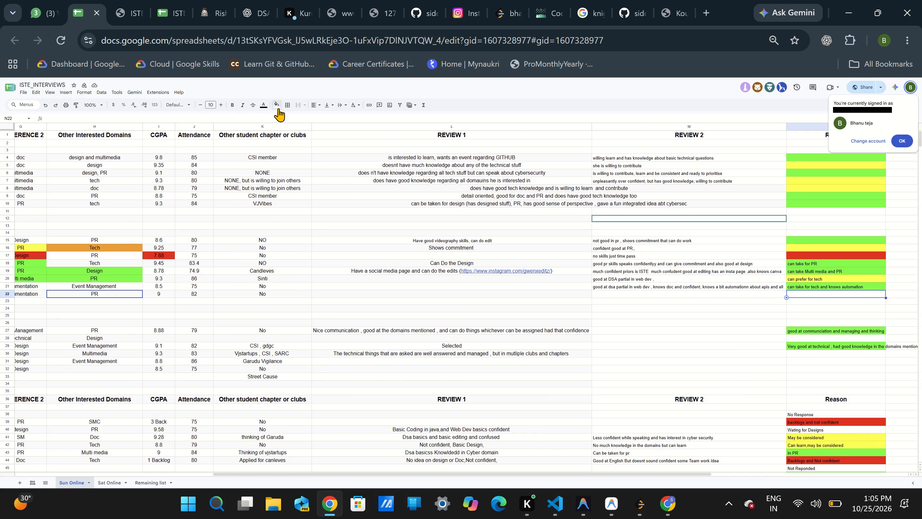
pyautogui.click(307, 133)
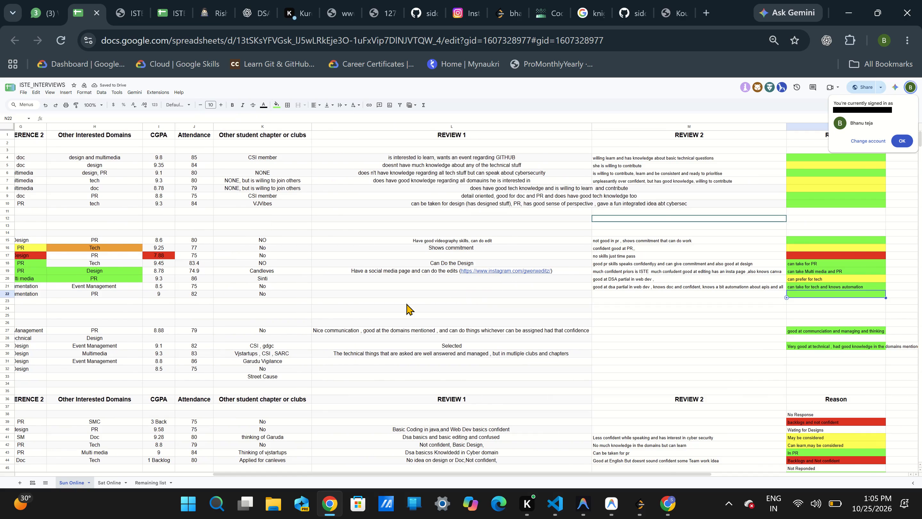
# Begin the Reason text for the row 22 candidate with "can take".
pyautogui.hscroll(2, 406, 303)
pyautogui.hscroll(-2, 406, 303)
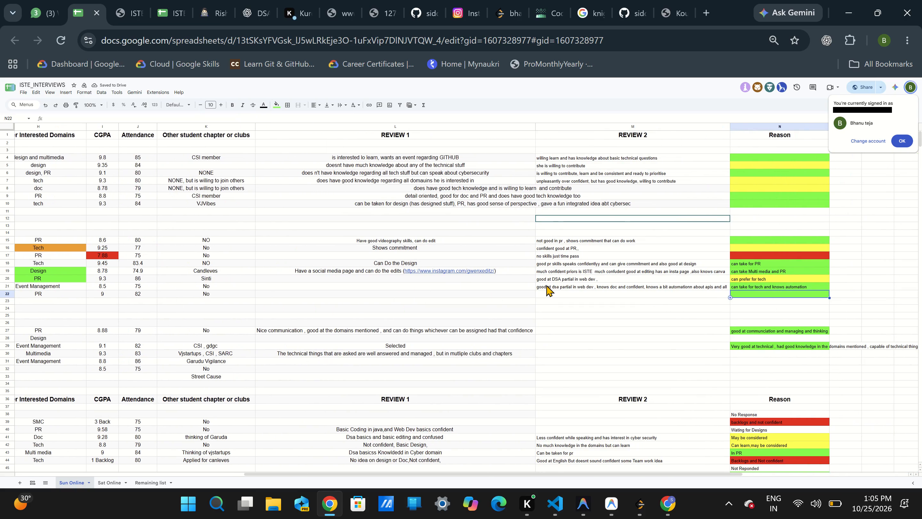
pyautogui.write('can take')
pyautogui.press('space')
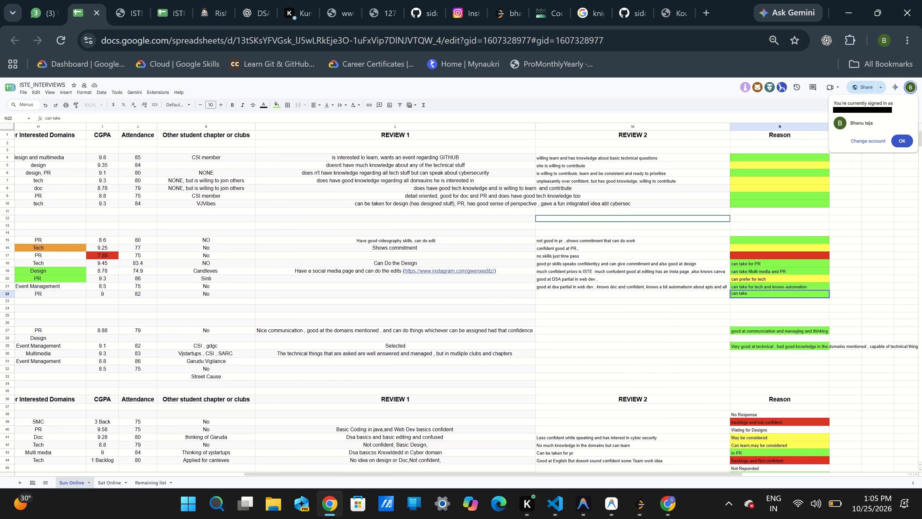
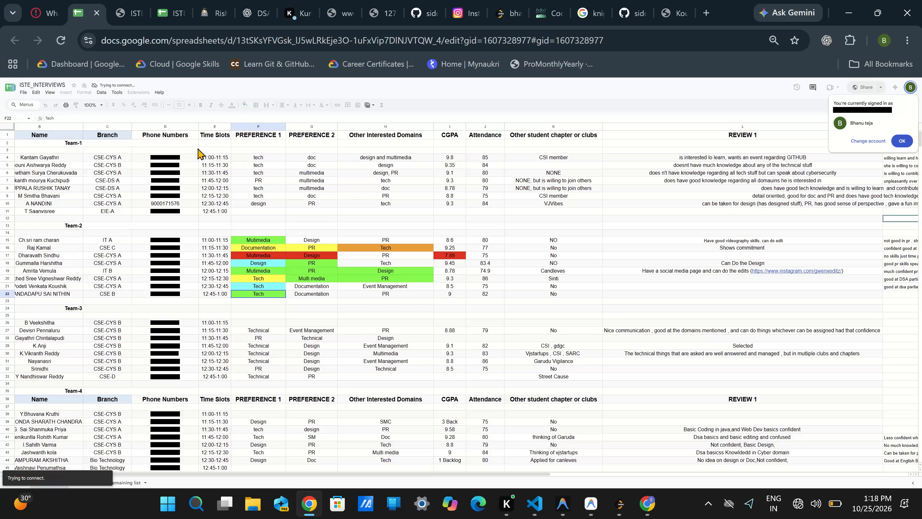
# Examine the available Wi-Fi networks in the system's quick settings to look into the lost connection.
pyautogui.click(243, 103)
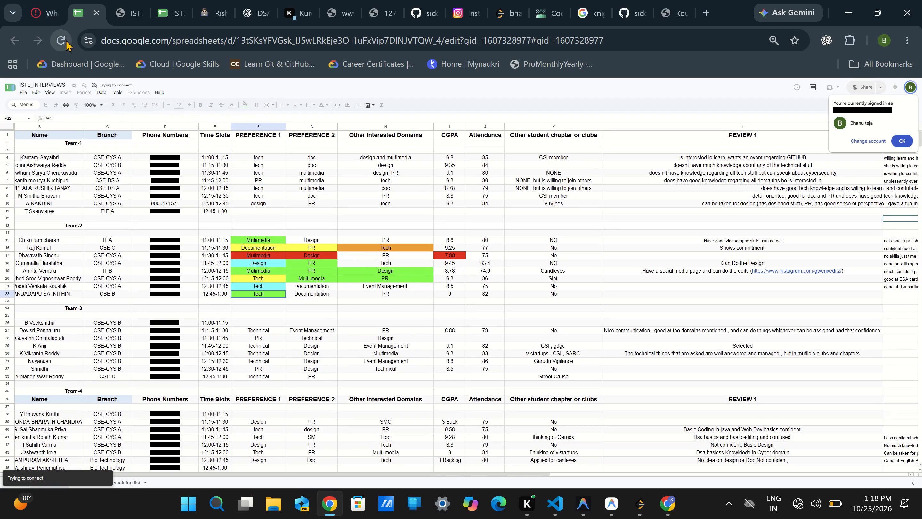
pyautogui.click(799, 518)
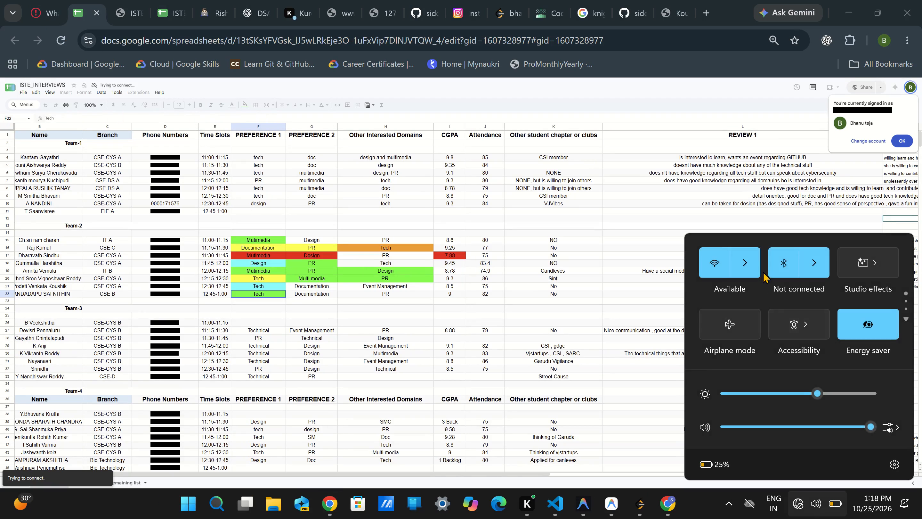
pyautogui.click(744, 259)
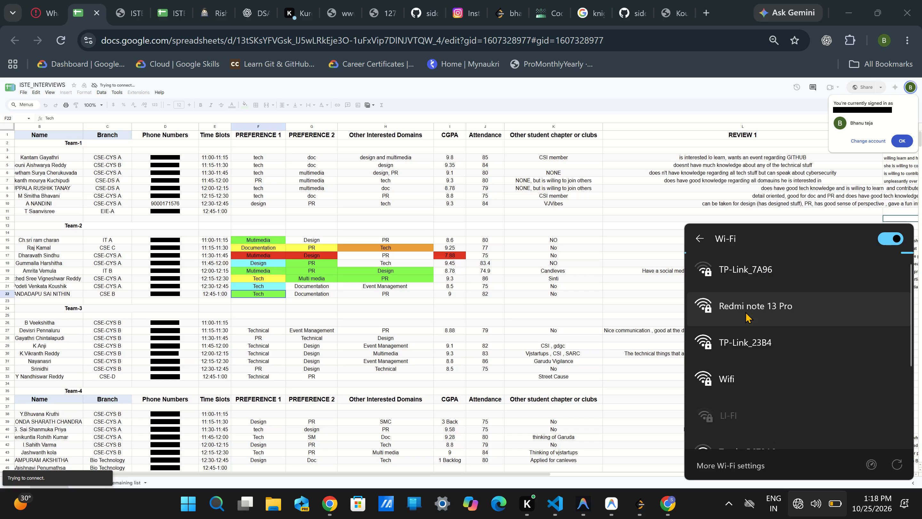
pyautogui.scroll(7, 728, 379)
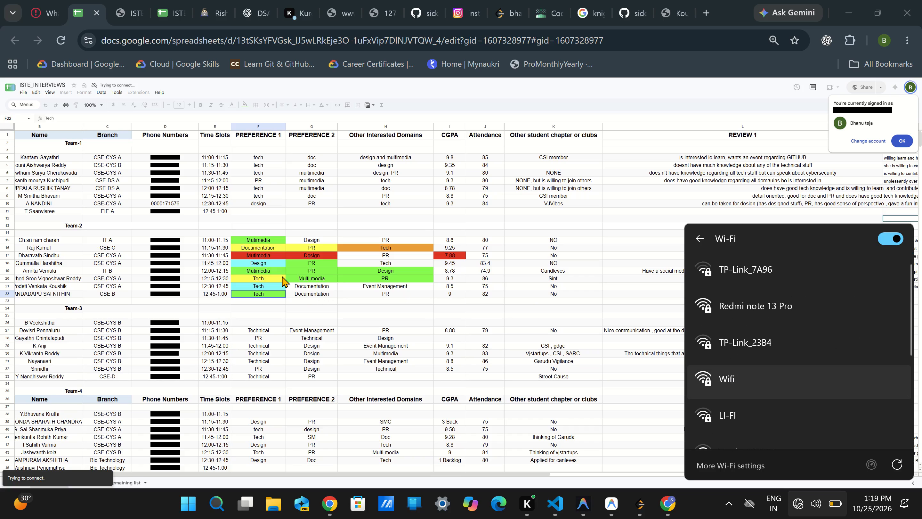
# Reload the ISTE_INTERVIEWS spreadsheet page.
pyautogui.click(56, 41)
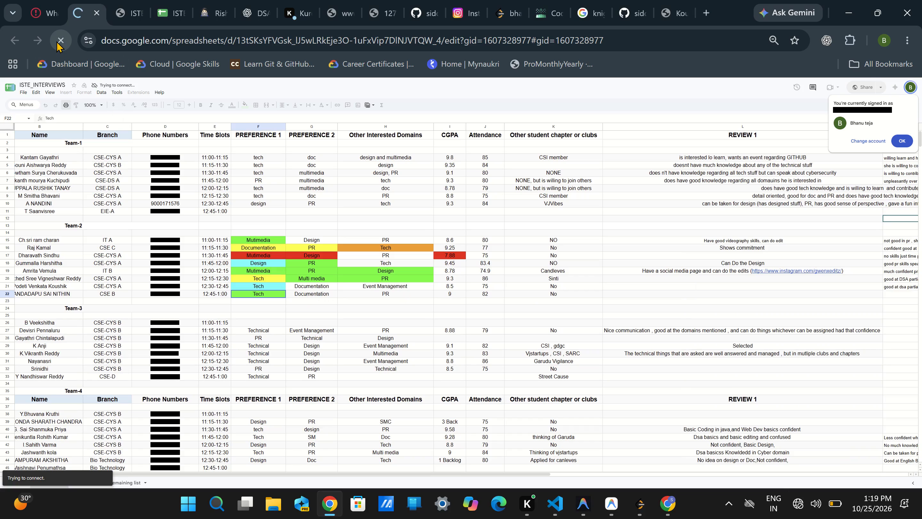